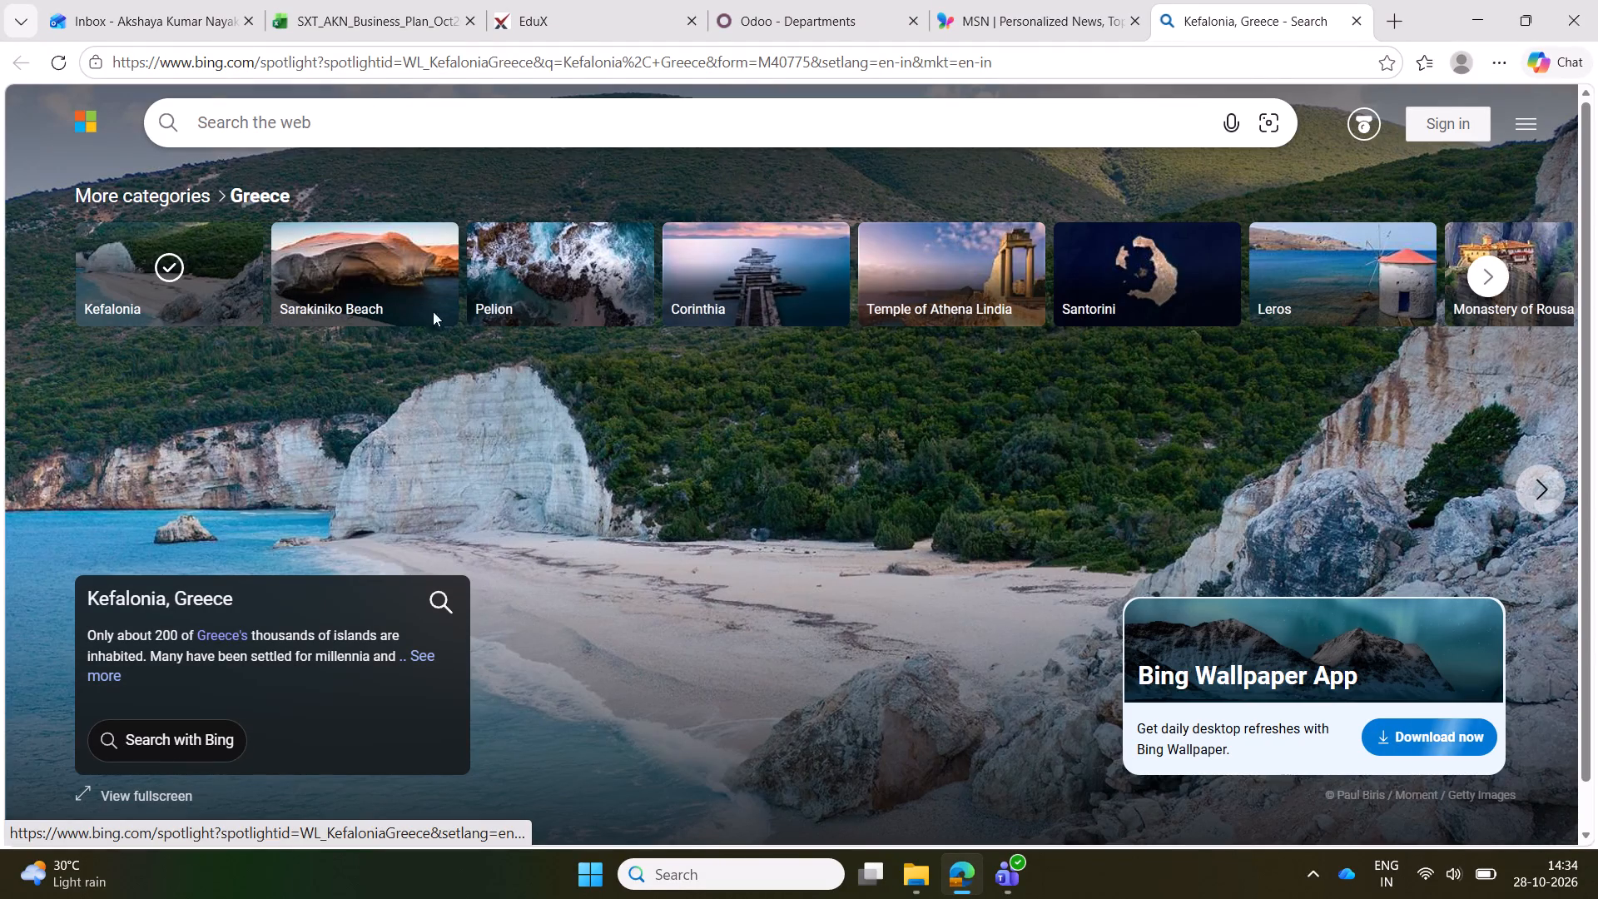
Open the Superadmin employee record from the Employees list in the Odoo Human Resources app.
{"action": "left_click", "coordinate": [828, 30]}
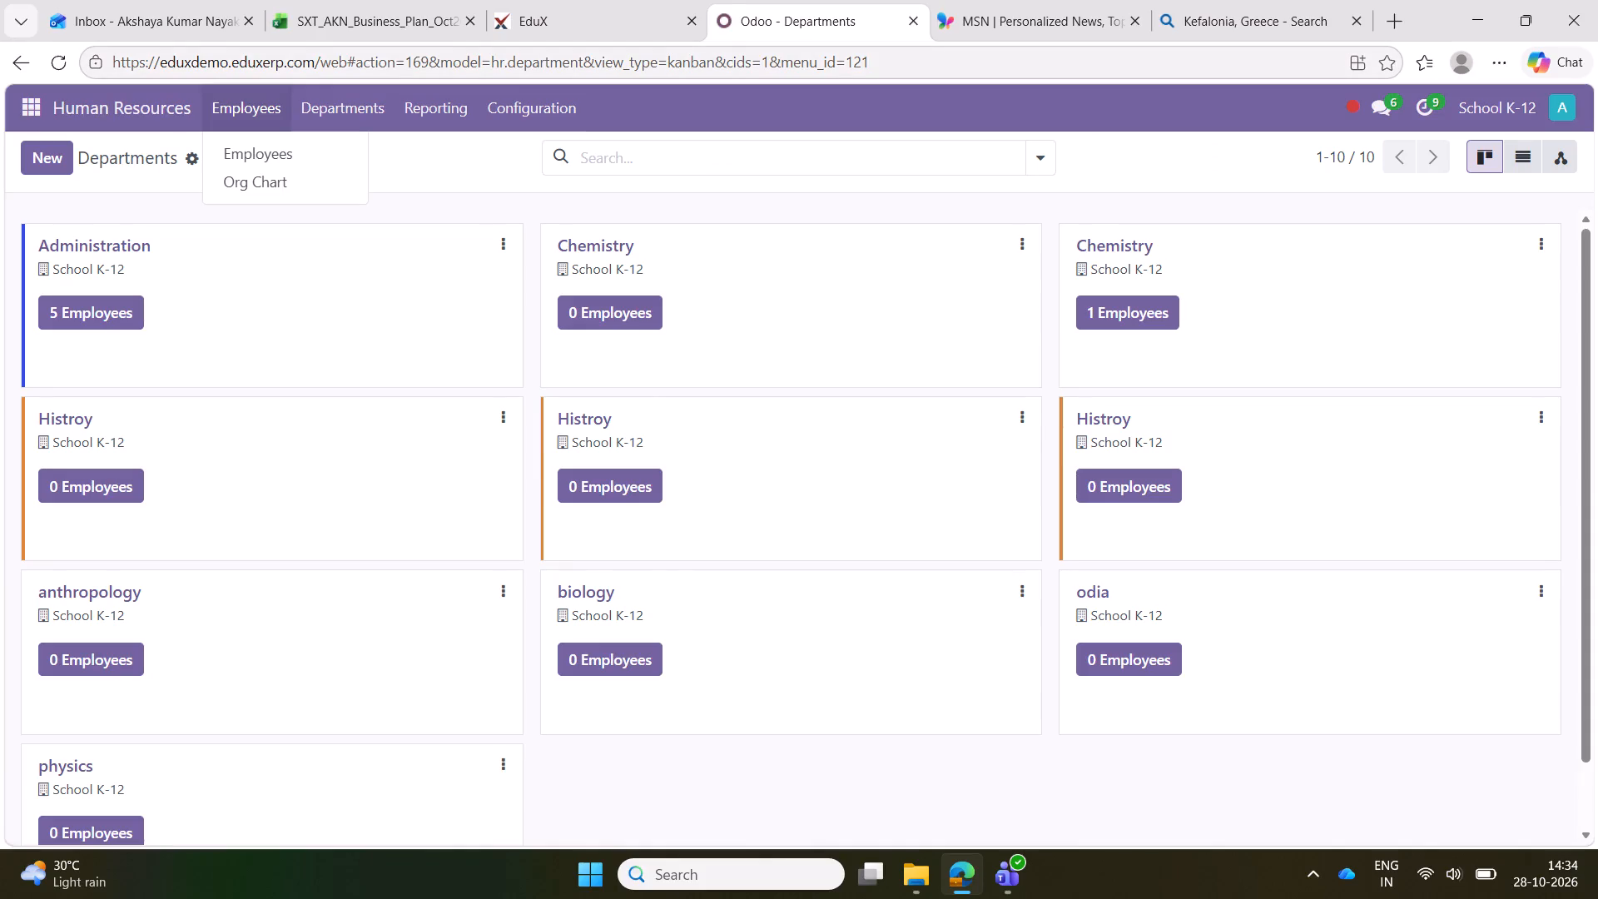
{"action": "left_click", "coordinate": [121, 110]}
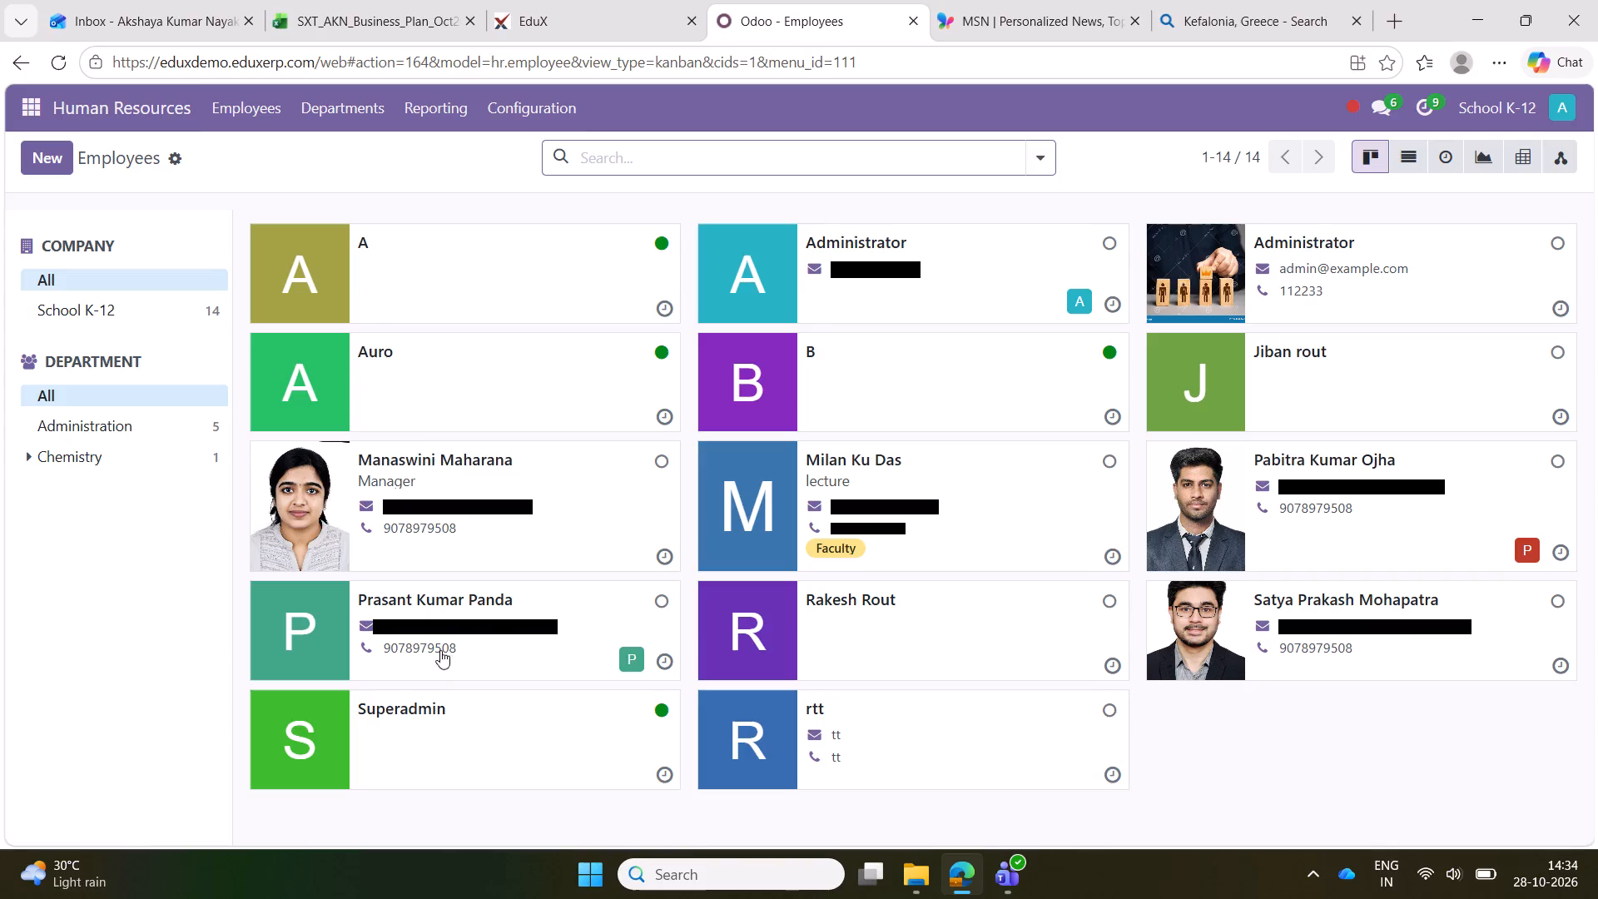
{"action": "left_click", "coordinate": [384, 715]}
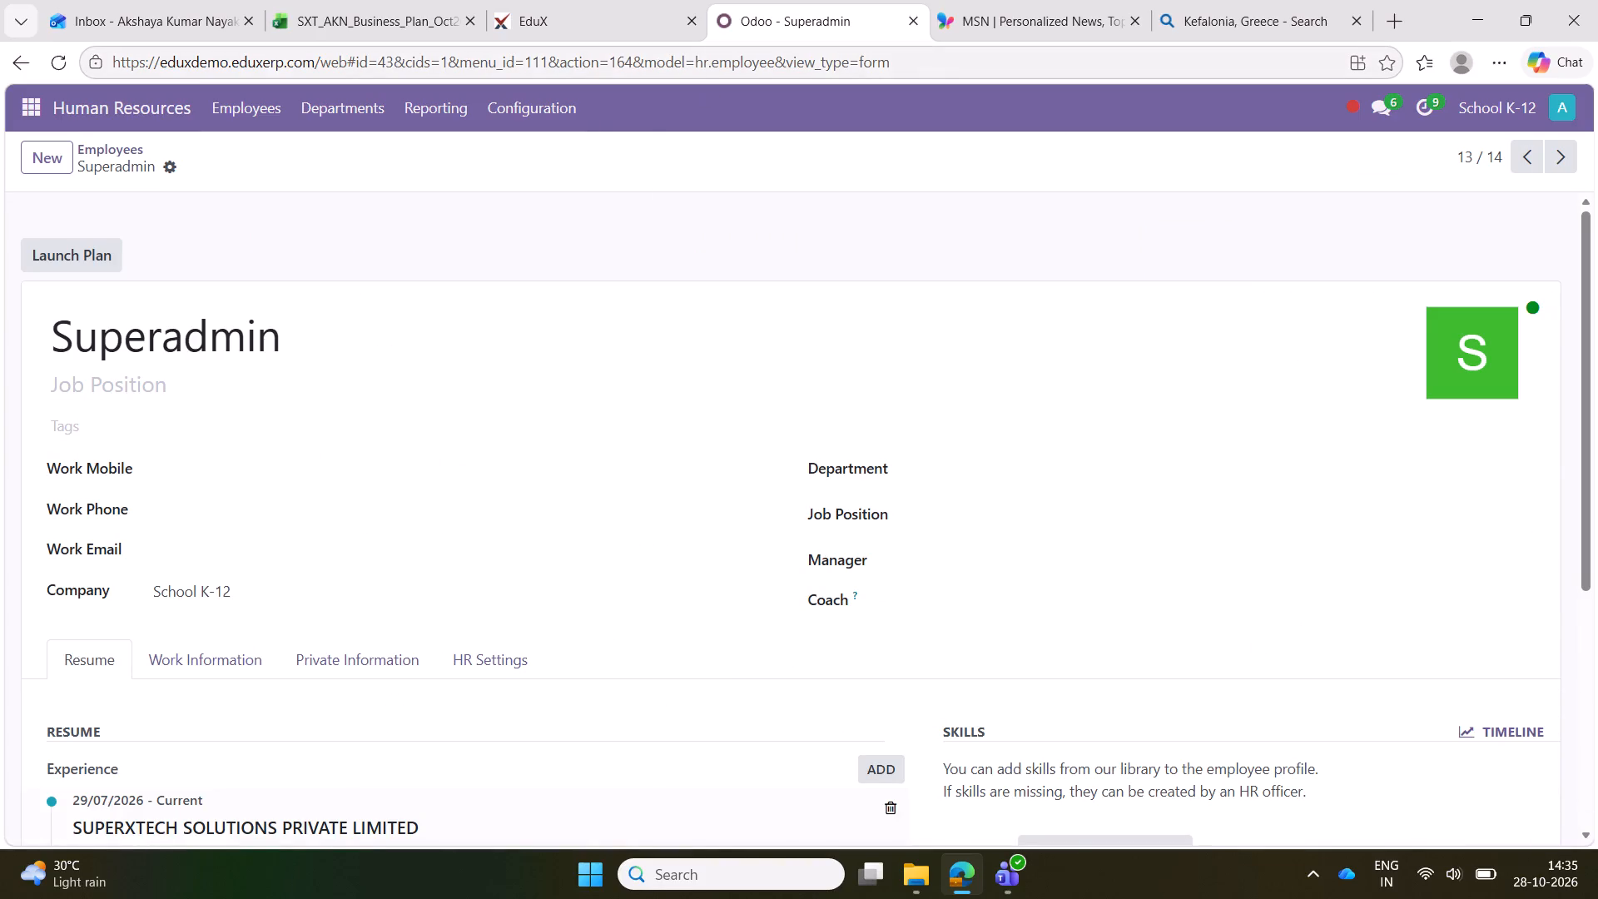
Close the MSN news page.
{"action": "left_click", "coordinate": [1010, 39]}
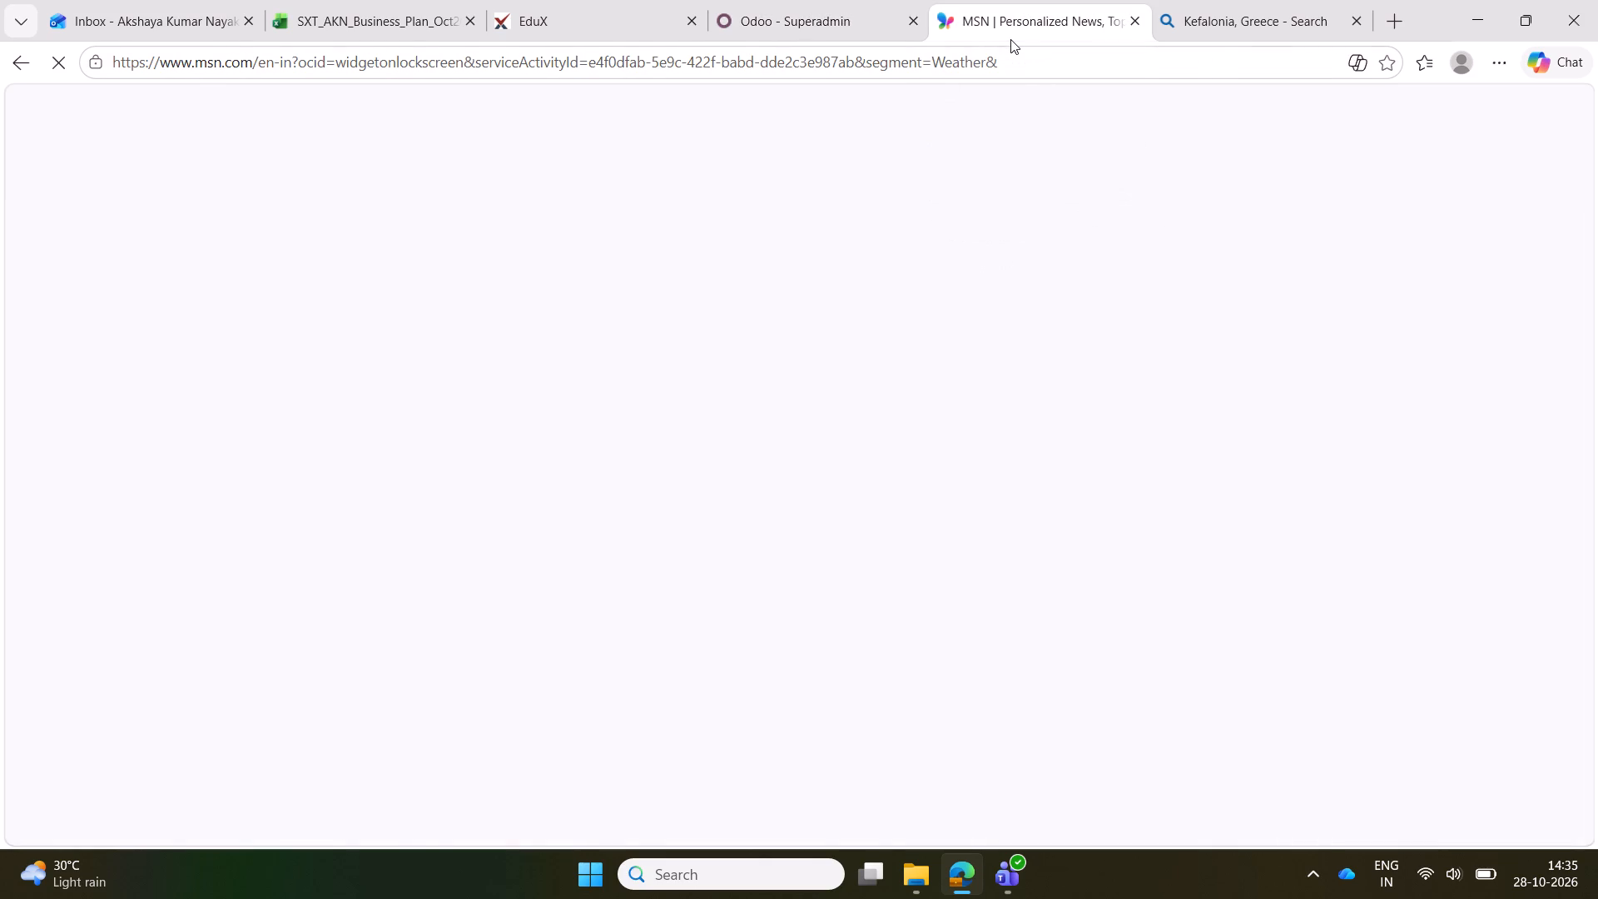
{"action": "left_click", "coordinate": [1135, 22]}
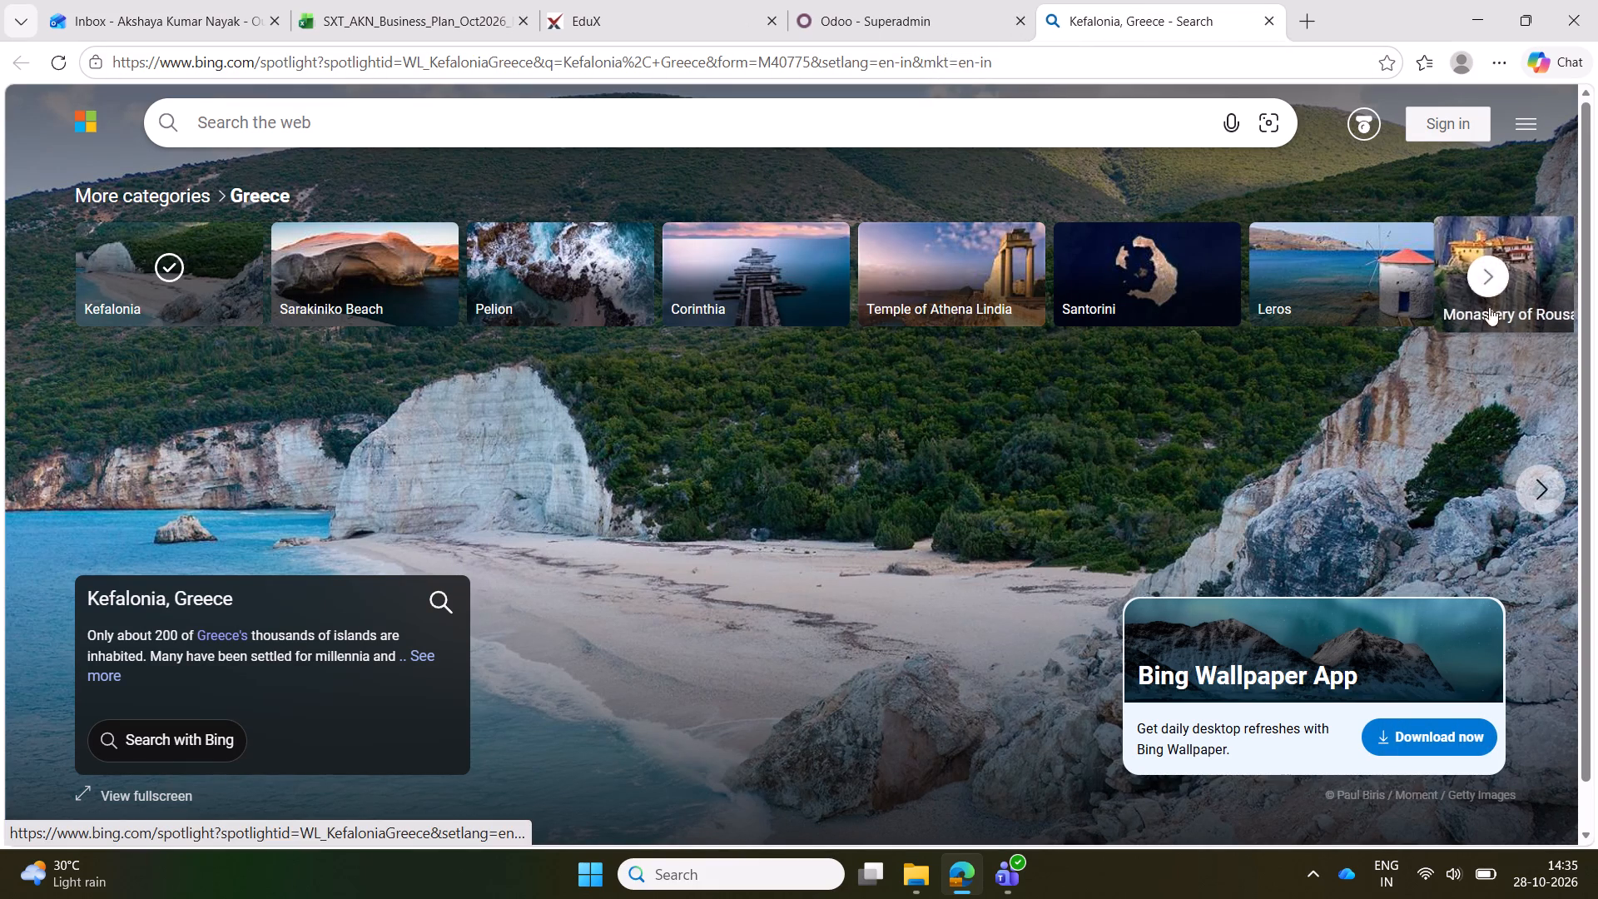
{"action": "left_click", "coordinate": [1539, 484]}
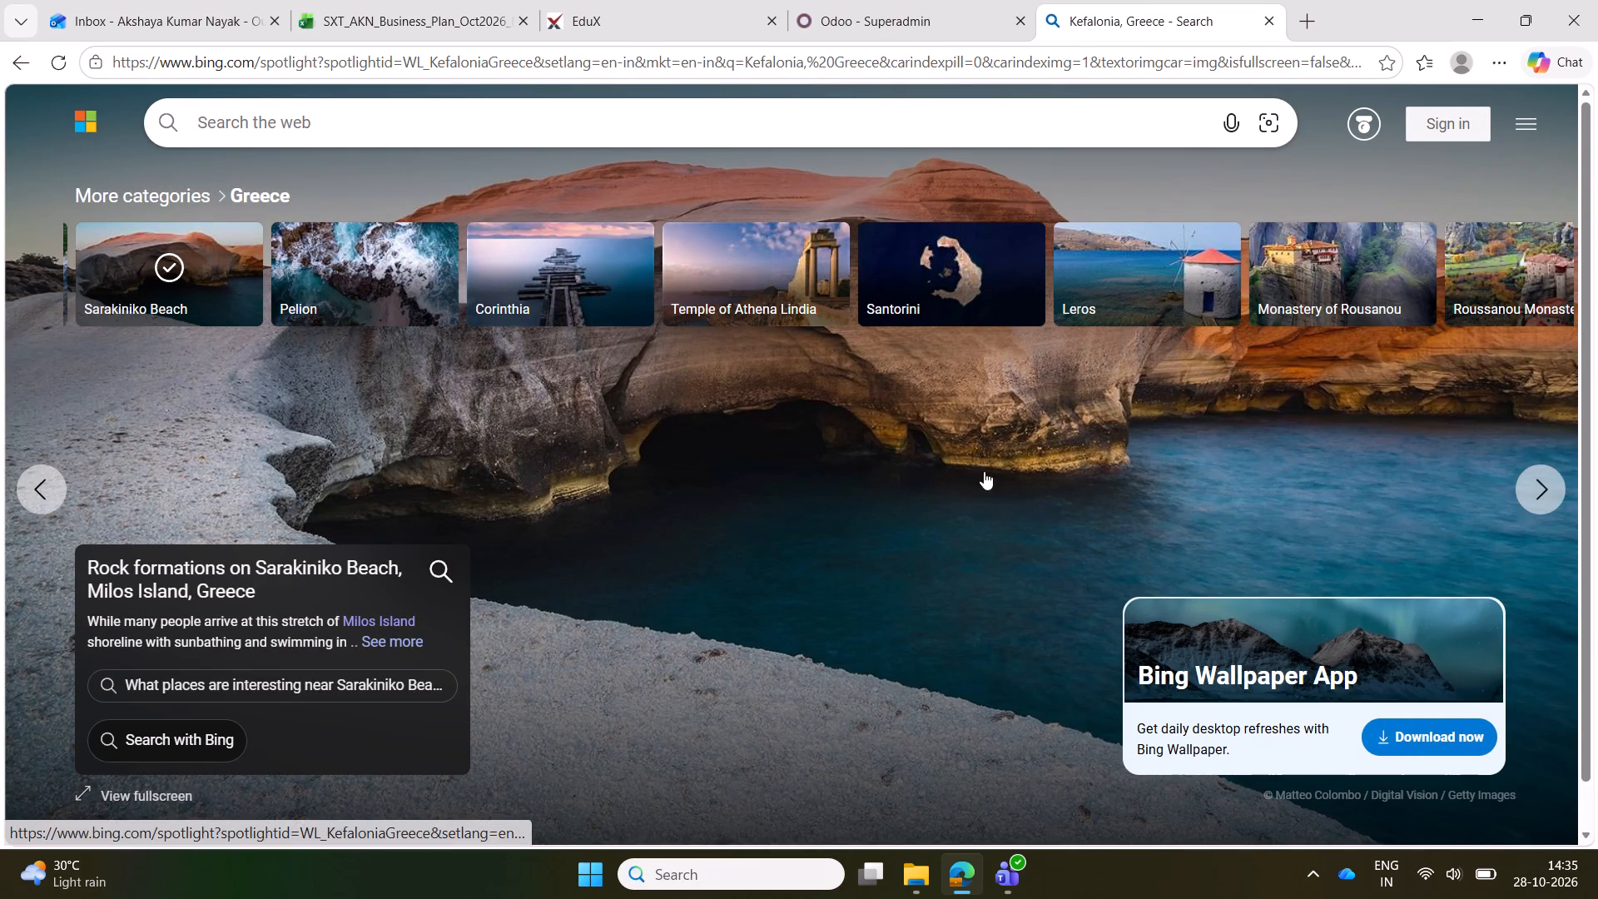
Switch to the SXT_AKN_Business_Plan workbook and look through the filtered Khordha school records on the Prospects sheet, back up to the first entry.
{"action": "left_click", "coordinate": [414, 32]}
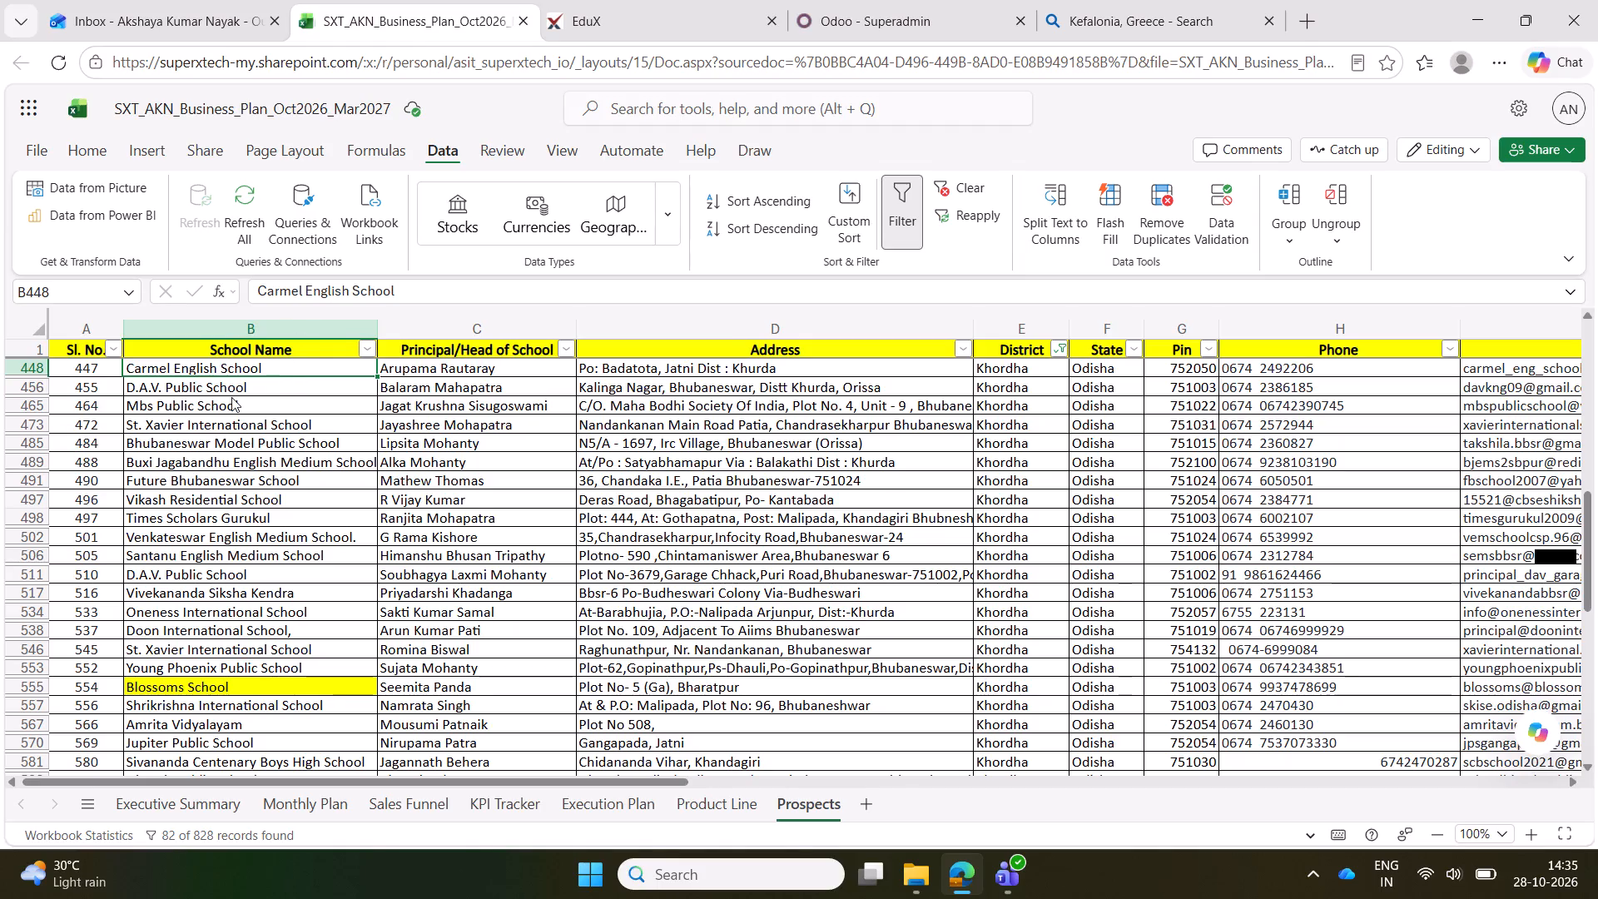
{"action": "key", "text": "Up"}
{"action": "key", "text": "Up"}
{"action": "key", "text": "Up"}
{"action": "key", "text": "Up"}
{"action": "key", "text": "Up"}
{"action": "key", "text": "Up"}
{"action": "key", "text": "Up"}
{"action": "key", "text": "Up"}
{"action": "key", "text": "Up"}
{"action": "key", "text": "Up"}
{"action": "key", "text": "Up"}
{"action": "key", "text": "Up"}
{"action": "key", "text": "Up"}
{"action": "key", "text": "Up"}
{"action": "key", "text": "Up"}
{"action": "key", "text": "Up"}
{"action": "key", "text": "Up"}
{"action": "key", "text": "Up"}
{"action": "key", "text": "Up"}
{"action": "key", "text": "Up"}
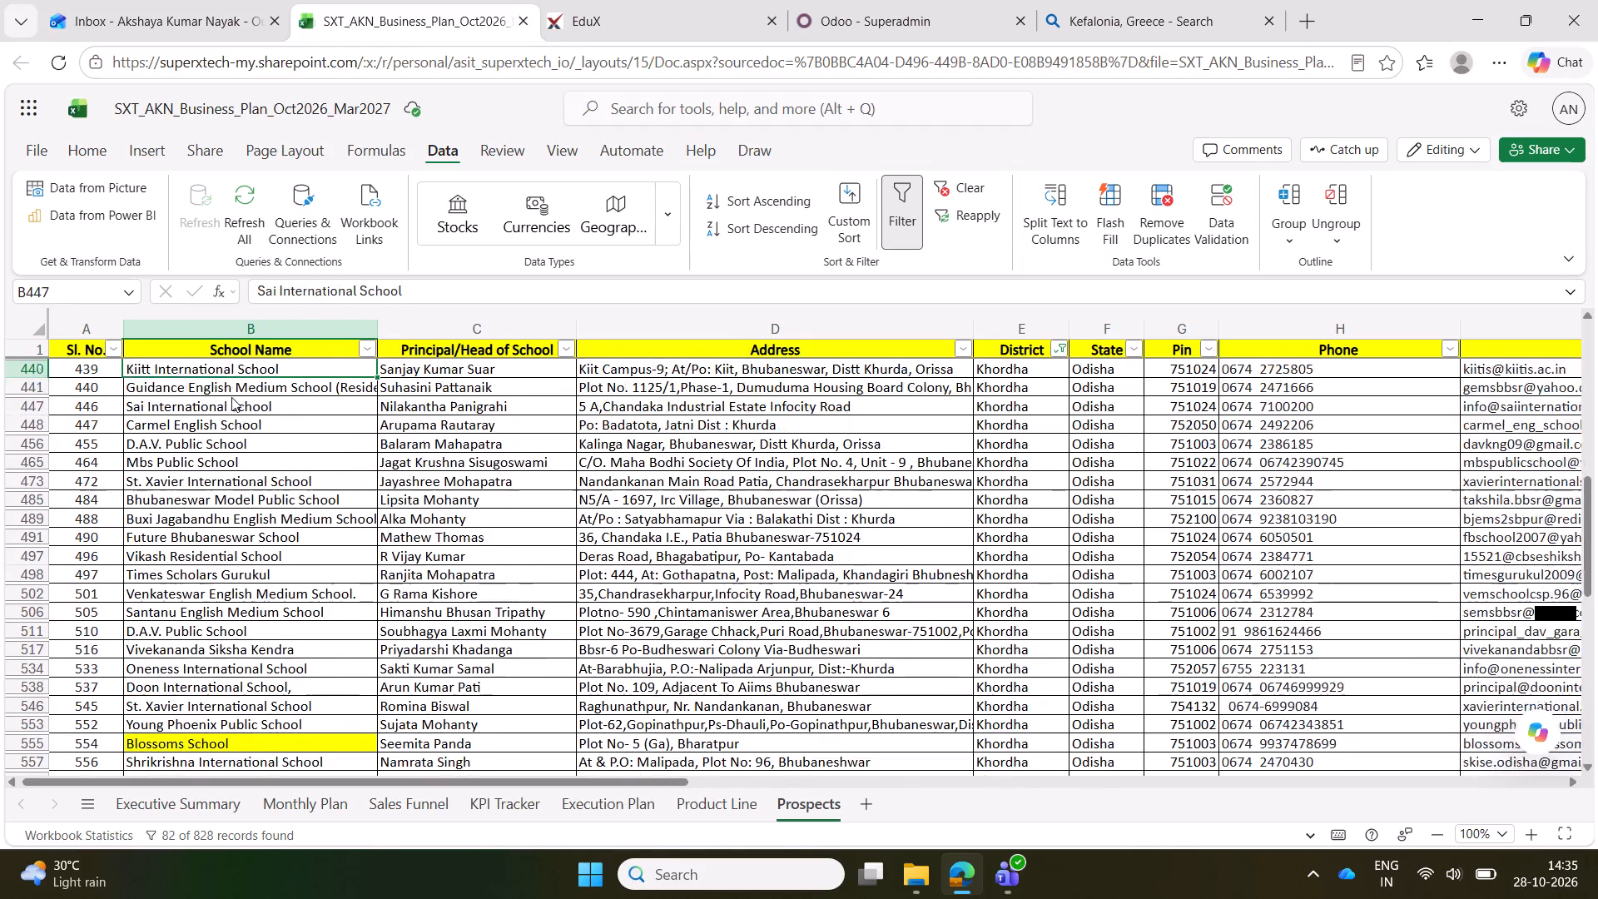
{"action": "key", "text": "Up"}
{"action": "key", "text": "Up"}
{"action": "key", "text": "Up"}
{"action": "key", "text": "Up"}
{"action": "key", "text": "Up"}
{"action": "key", "text": "Up"}
{"action": "key", "text": "Up"}
{"action": "key", "text": "Up"}
{"action": "key", "text": "Up"}
{"action": "key", "text": "Up"}
{"action": "key", "text": "Up"}
{"action": "key", "text": "Up"}
{"action": "key", "text": "Up"}
{"action": "key", "text": "Up"}
{"action": "key", "text": "Up"}
{"action": "key", "text": "Up"}
{"action": "key", "text": "Up"}
{"action": "key", "text": "Up"}
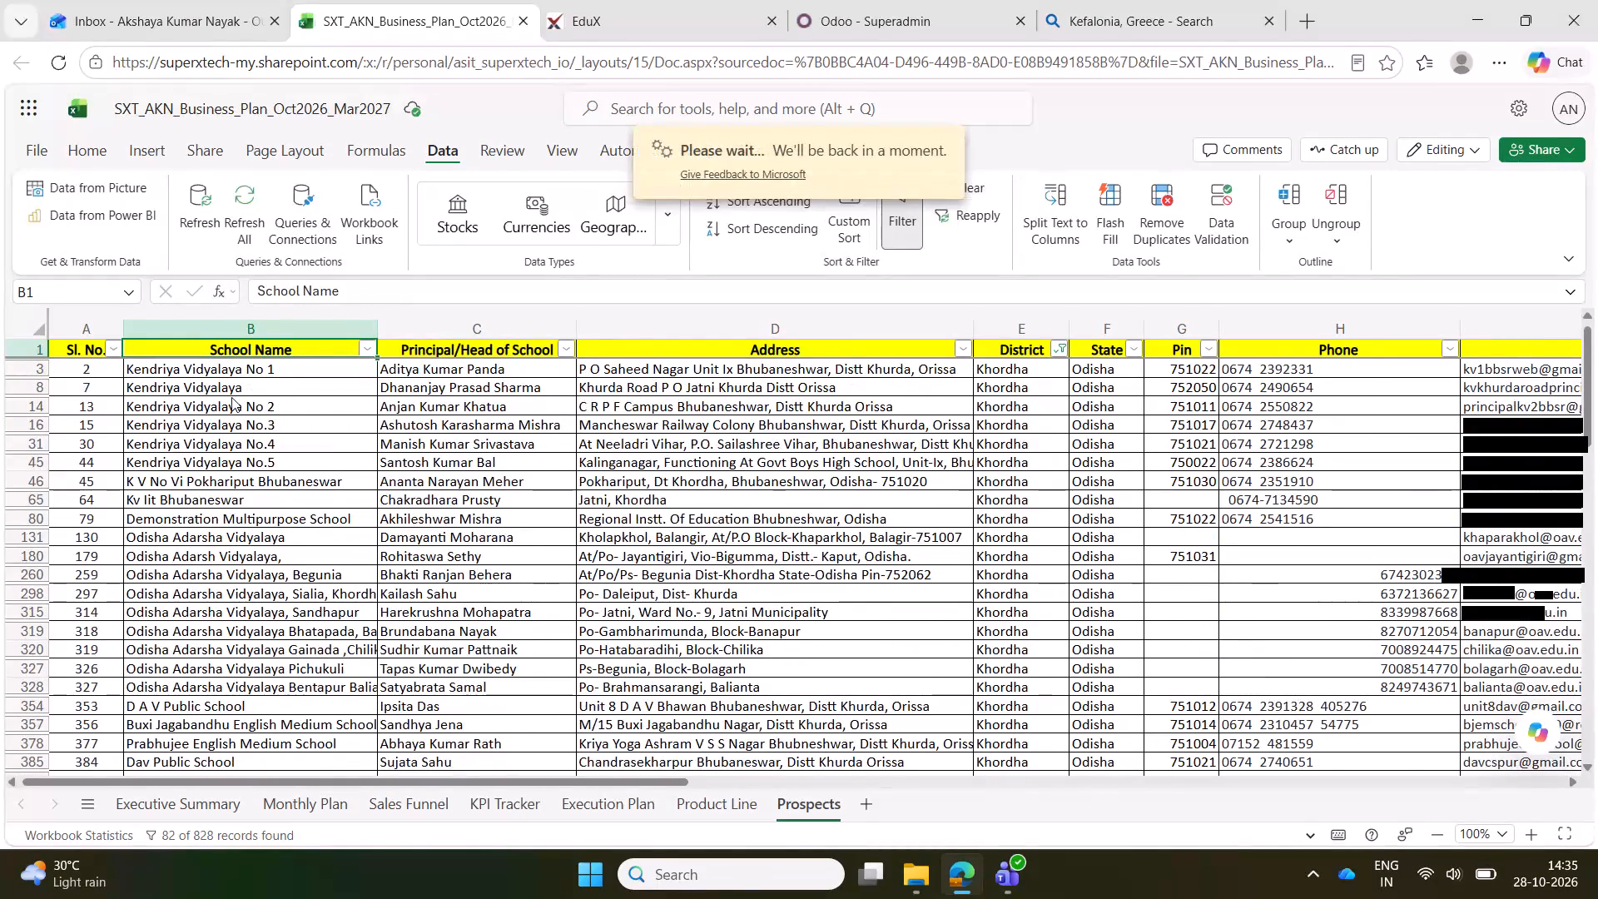
{"action": "key", "text": "Up"}
{"action": "key", "text": "Up"}
{"action": "key", "text": "Up"}
{"action": "key", "text": "Up"}
{"action": "key", "text": "Up"}
{"action": "key", "text": "Up"}
{"action": "key", "text": "Up"}
{"action": "key", "text": "Up"}
{"action": "key", "text": "Up"}
{"action": "key", "text": "Up"}
{"action": "key", "text": "Up"}
{"action": "key", "text": "Up"}
{"action": "key", "text": "Up"}
{"action": "key", "text": "Up"}
{"action": "key", "text": "Up"}
{"action": "key", "text": "Up"}
{"action": "key", "text": "Up"}
{"action": "key", "text": "Up"}
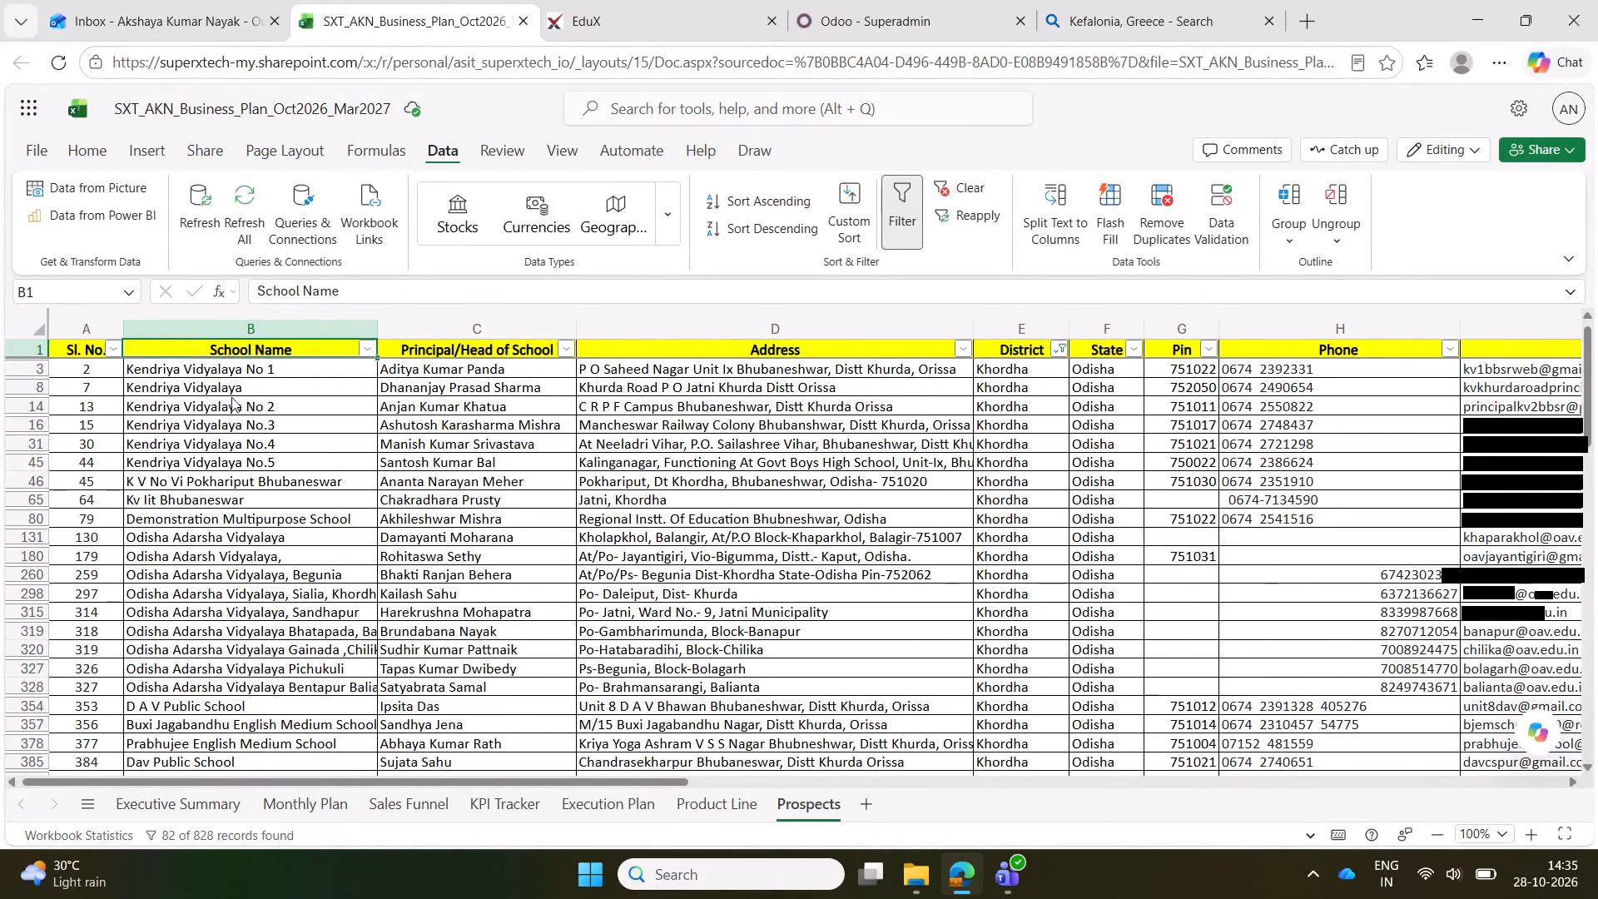
{"action": "key", "text": "Up"}
{"action": "key", "text": "Left"}
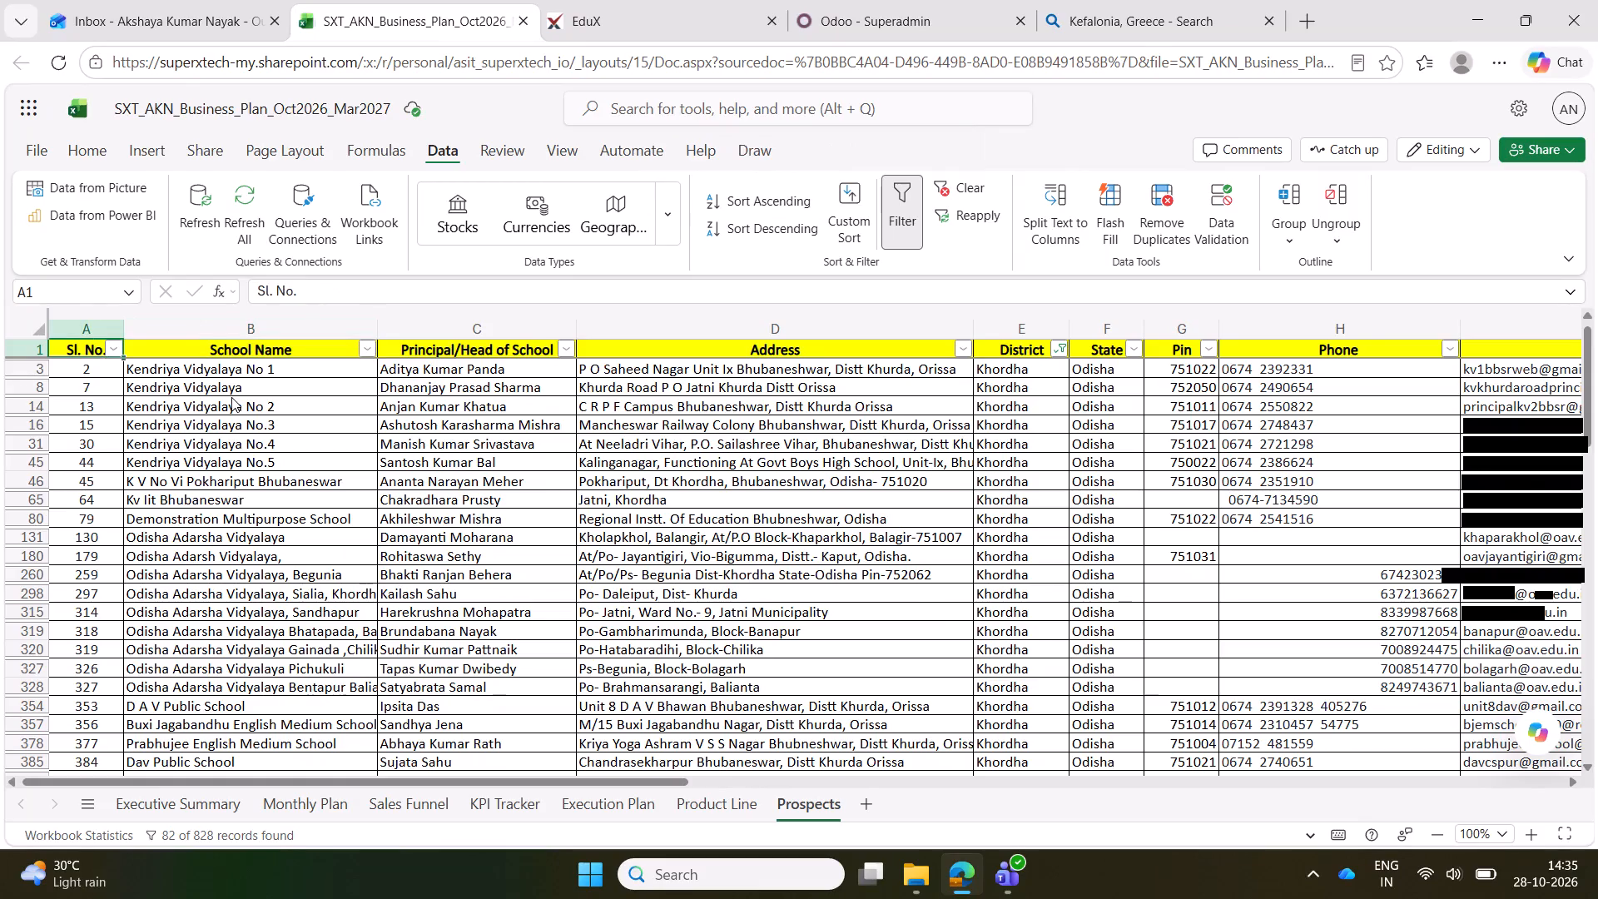
{"action": "key", "text": "Down"}
{"action": "key", "text": "Up"}
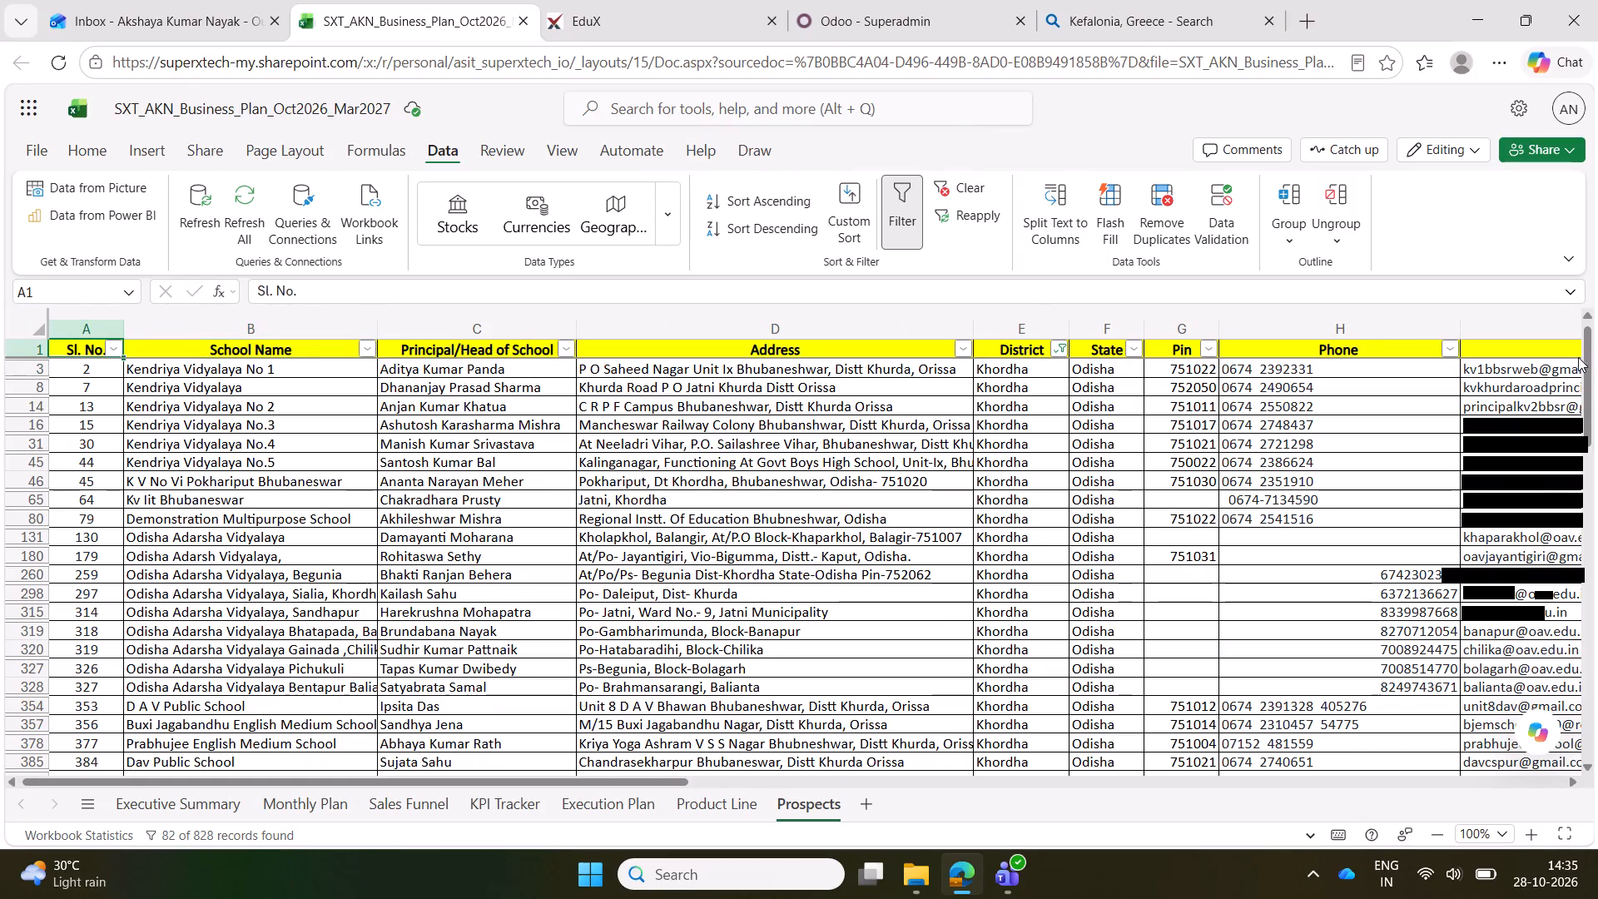
{"action": "left_click_drag", "start_coordinate": [1593, 361], "coordinate": [1597, 293]}
{"action": "left_click_drag", "start_coordinate": [1597, 293], "coordinate": [1596, 284]}
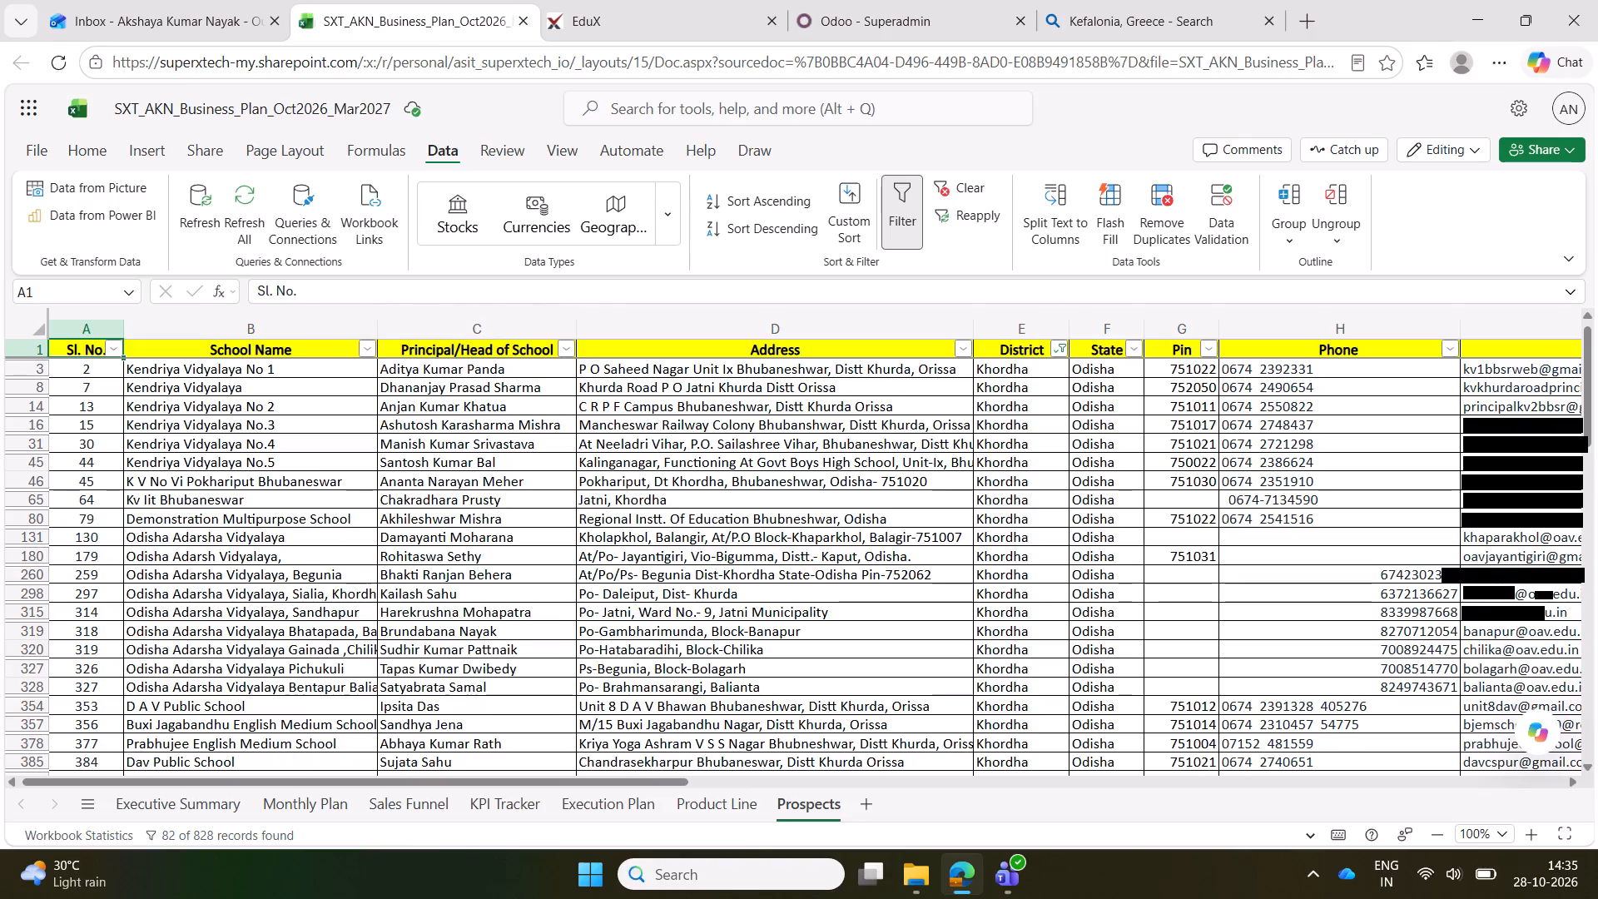
{"action": "left_click", "coordinate": [366, 372]}
{"action": "key", "text": "Up"}
{"action": "key", "text": "Up"}
{"action": "key", "text": "Up"}
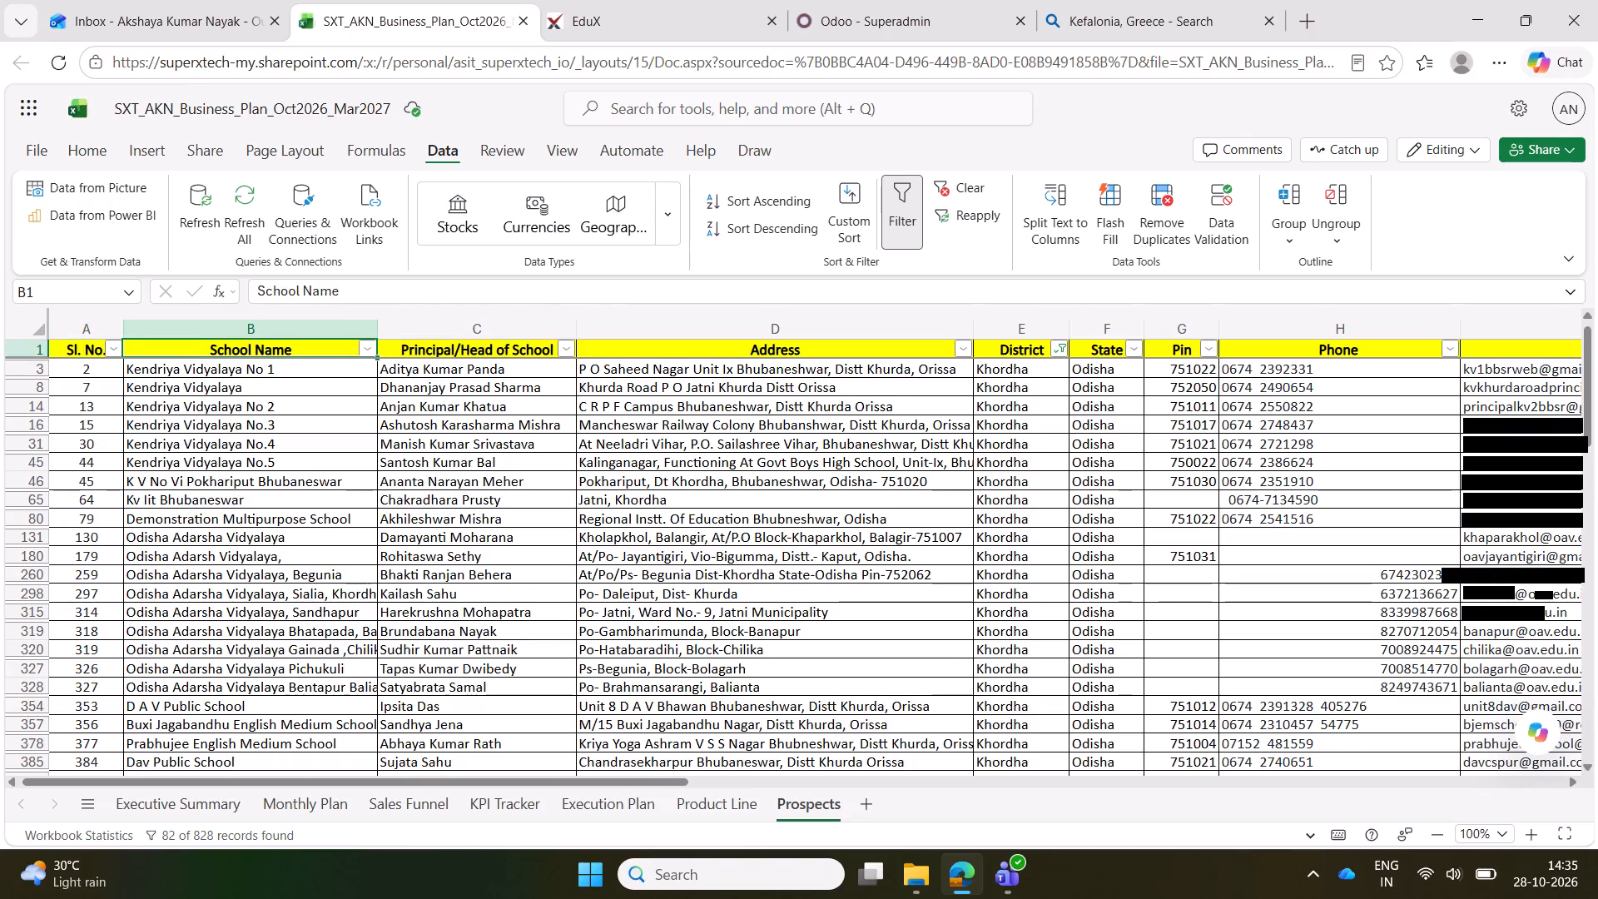
{"action": "left_click", "coordinate": [103, 376]}
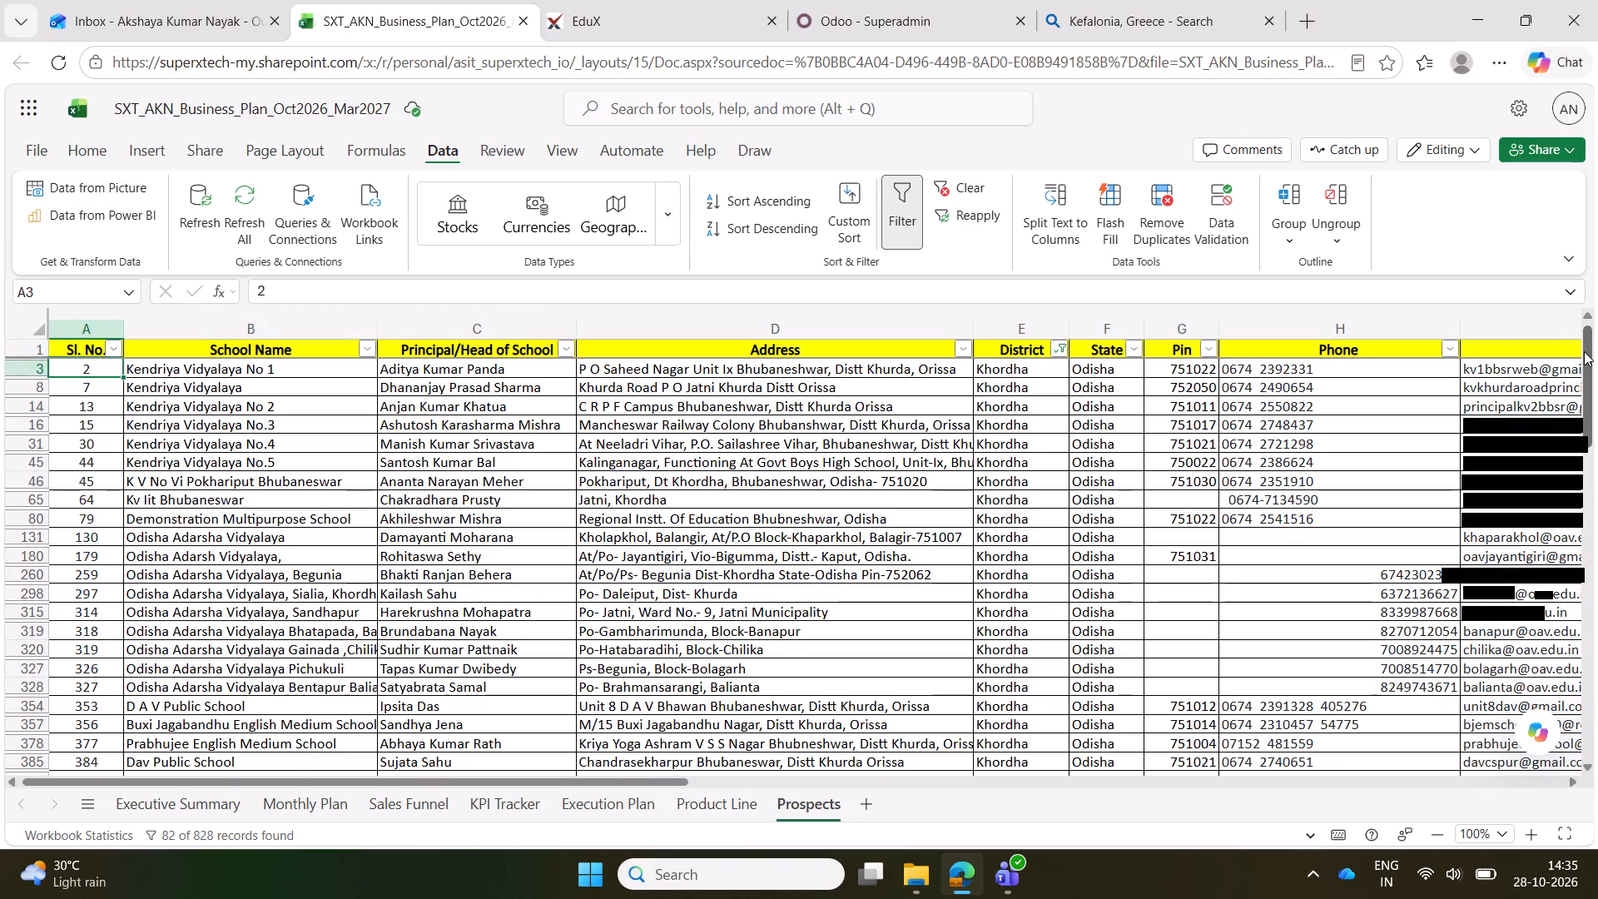
Check the filter options of the District column in the Prospects sheet, leaving the filter as it is.
{"action": "left_click", "coordinate": [1064, 353]}
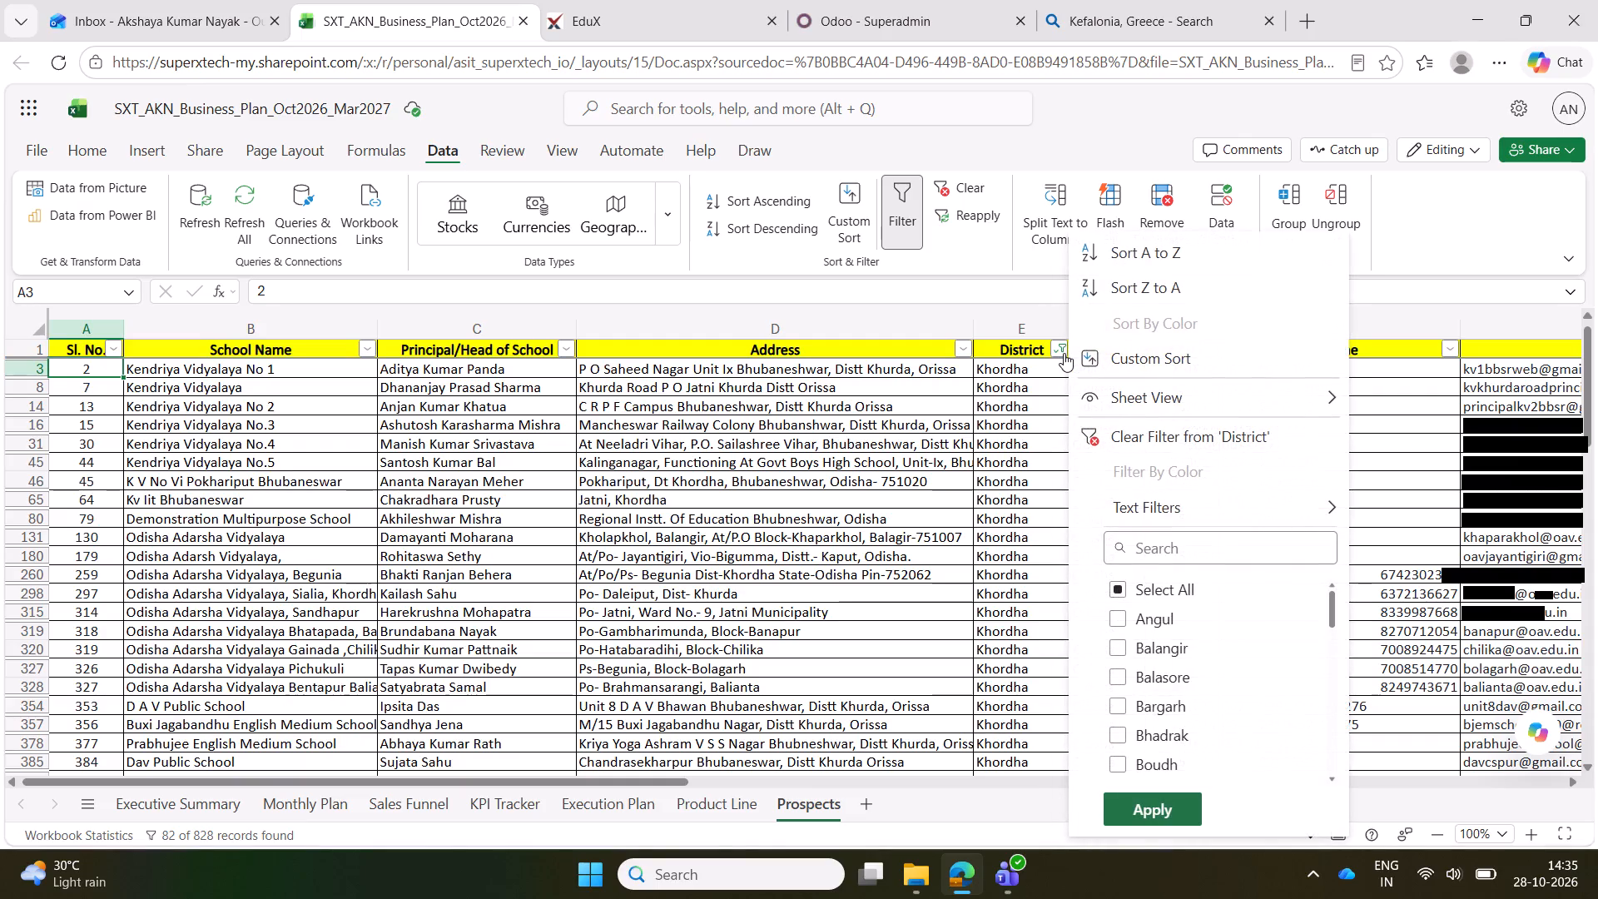
{"action": "left_click", "coordinate": [1006, 516]}
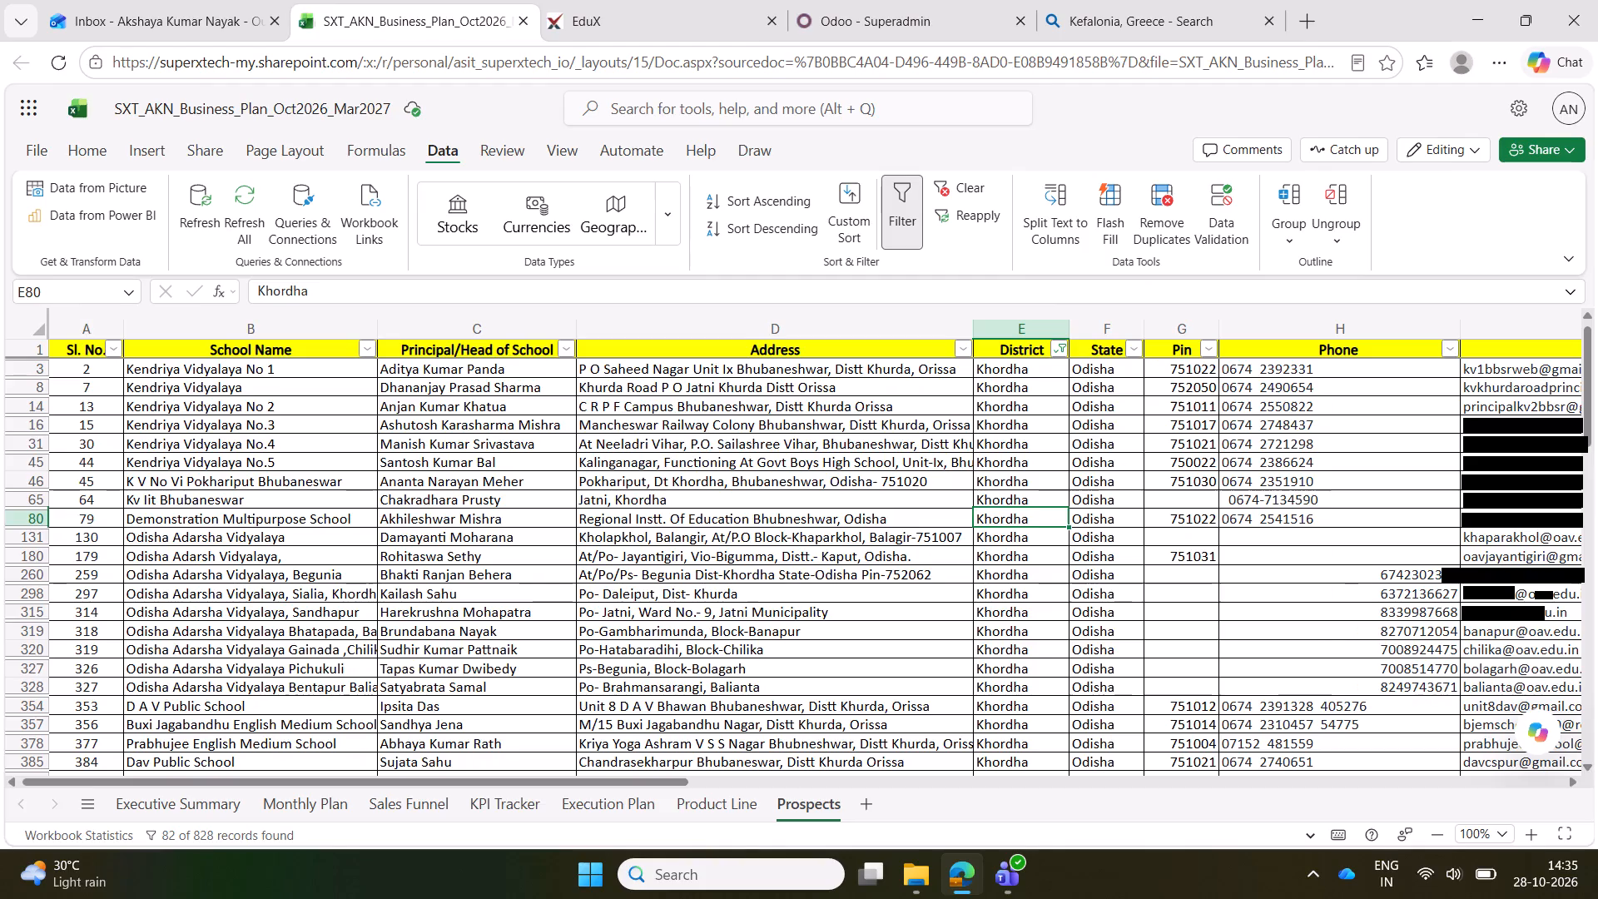
{"action": "left_click", "coordinate": [1450, 579]}
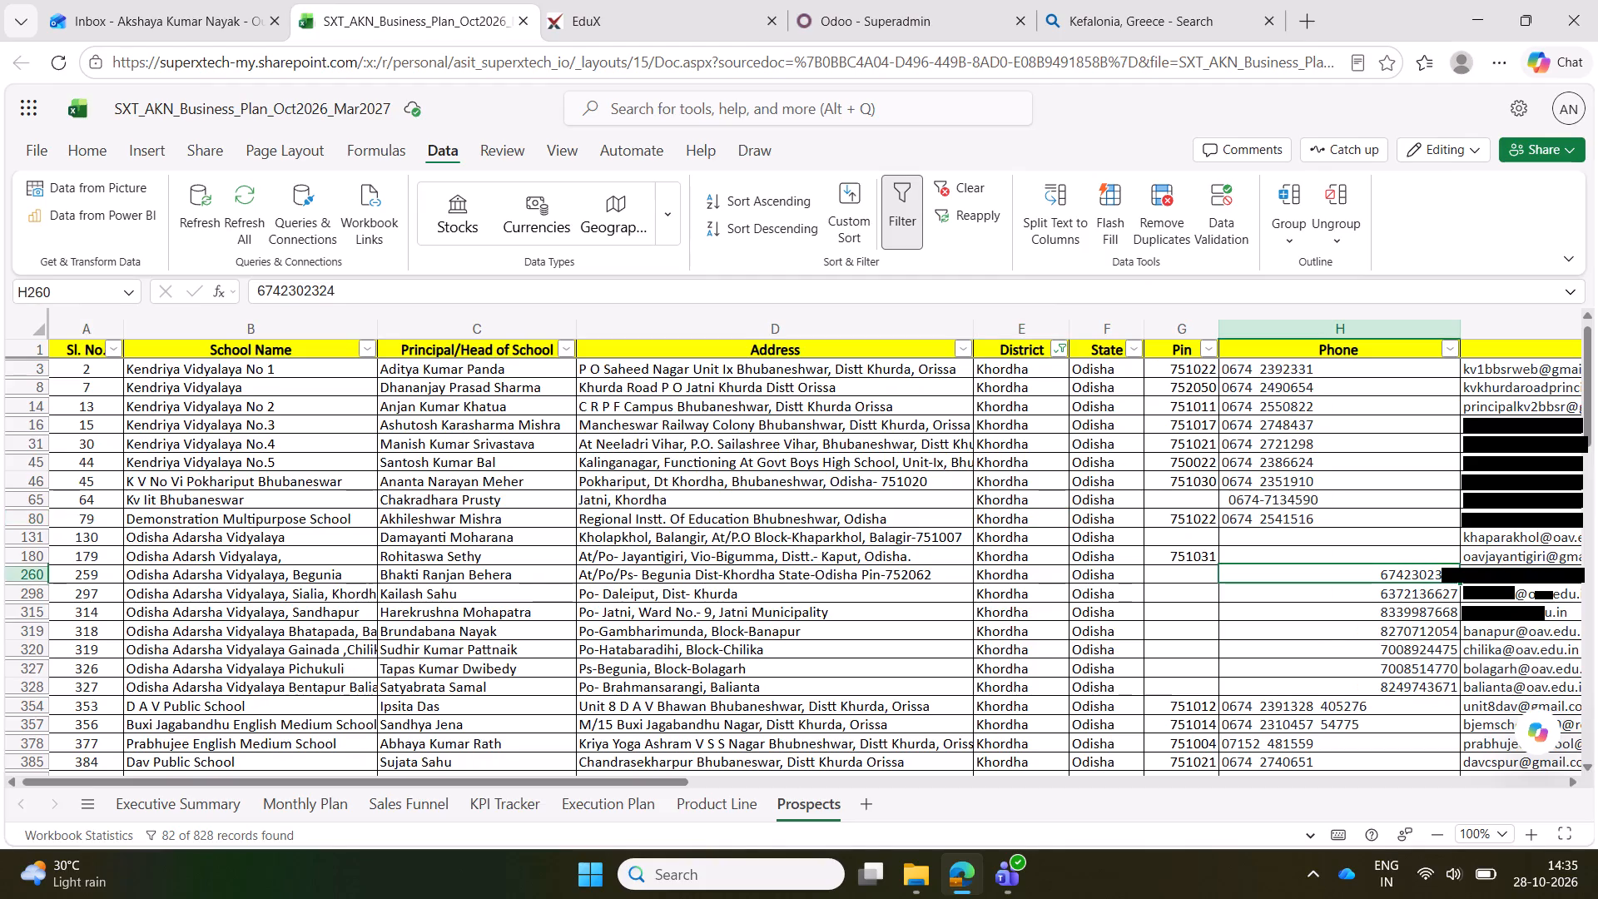
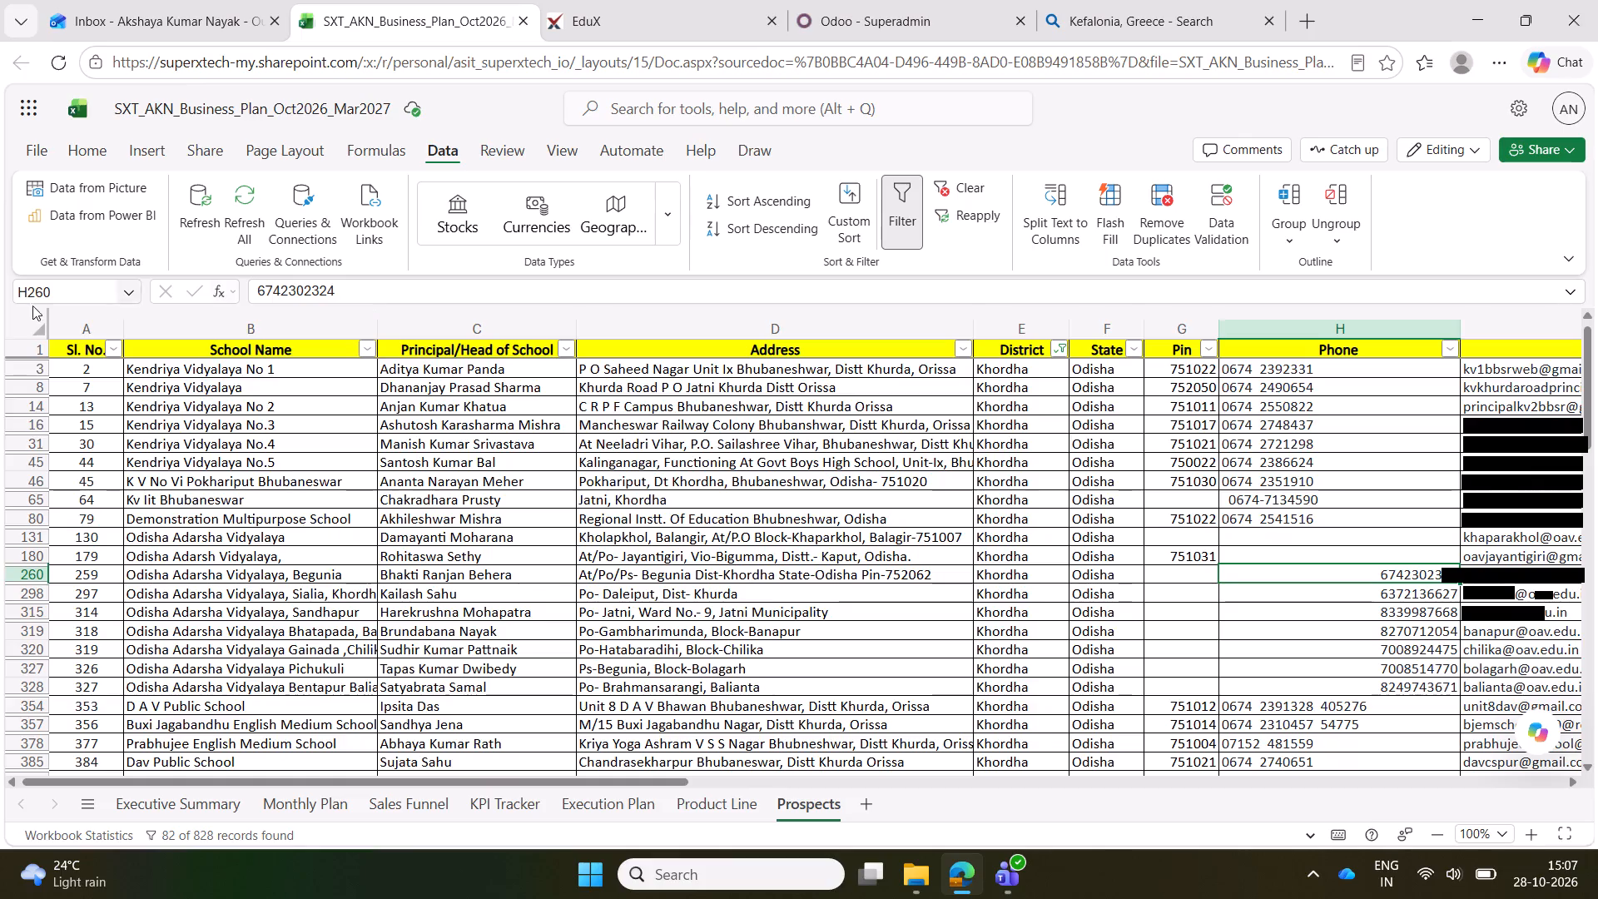
Look through the filtered Khordha records in the School Name column, from K V No Vi Pokhariput Bhubaneswar down past the last entry.
{"action": "left_click", "coordinate": [186, 476]}
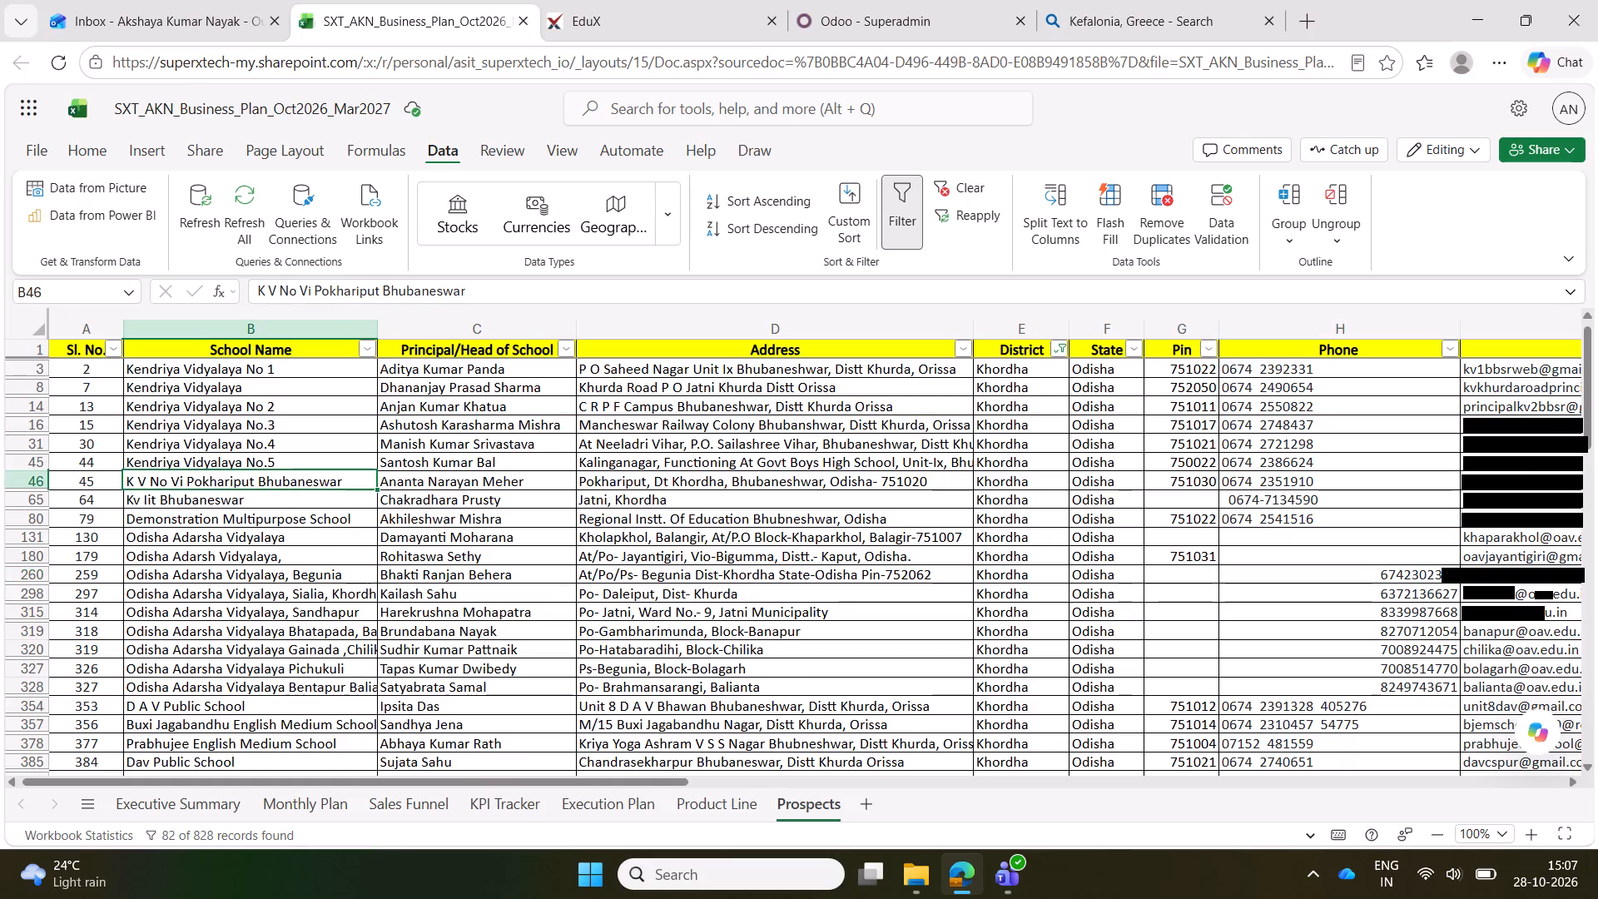
{"action": "key", "text": "Down"}
{"action": "key", "text": "Down"}
{"action": "key", "text": "Down"}
{"action": "key", "text": "Down"}
{"action": "key", "text": "Down"}
{"action": "key", "text": "Down"}
{"action": "key", "text": "Down"}
{"action": "key", "text": "Down"}
{"action": "key", "text": "Down"}
{"action": "key", "text": "Down"}
{"action": "key", "text": "Down"}
{"action": "key", "text": "Down"}
{"action": "key", "text": "Down"}
{"action": "key", "text": "Down"}
{"action": "key", "text": "Down"}
{"action": "key", "text": "Down"}
{"action": "key", "text": "Down"}
{"action": "key", "text": "Down"}
{"action": "key", "text": "Down"}
{"action": "key", "text": "Down"}
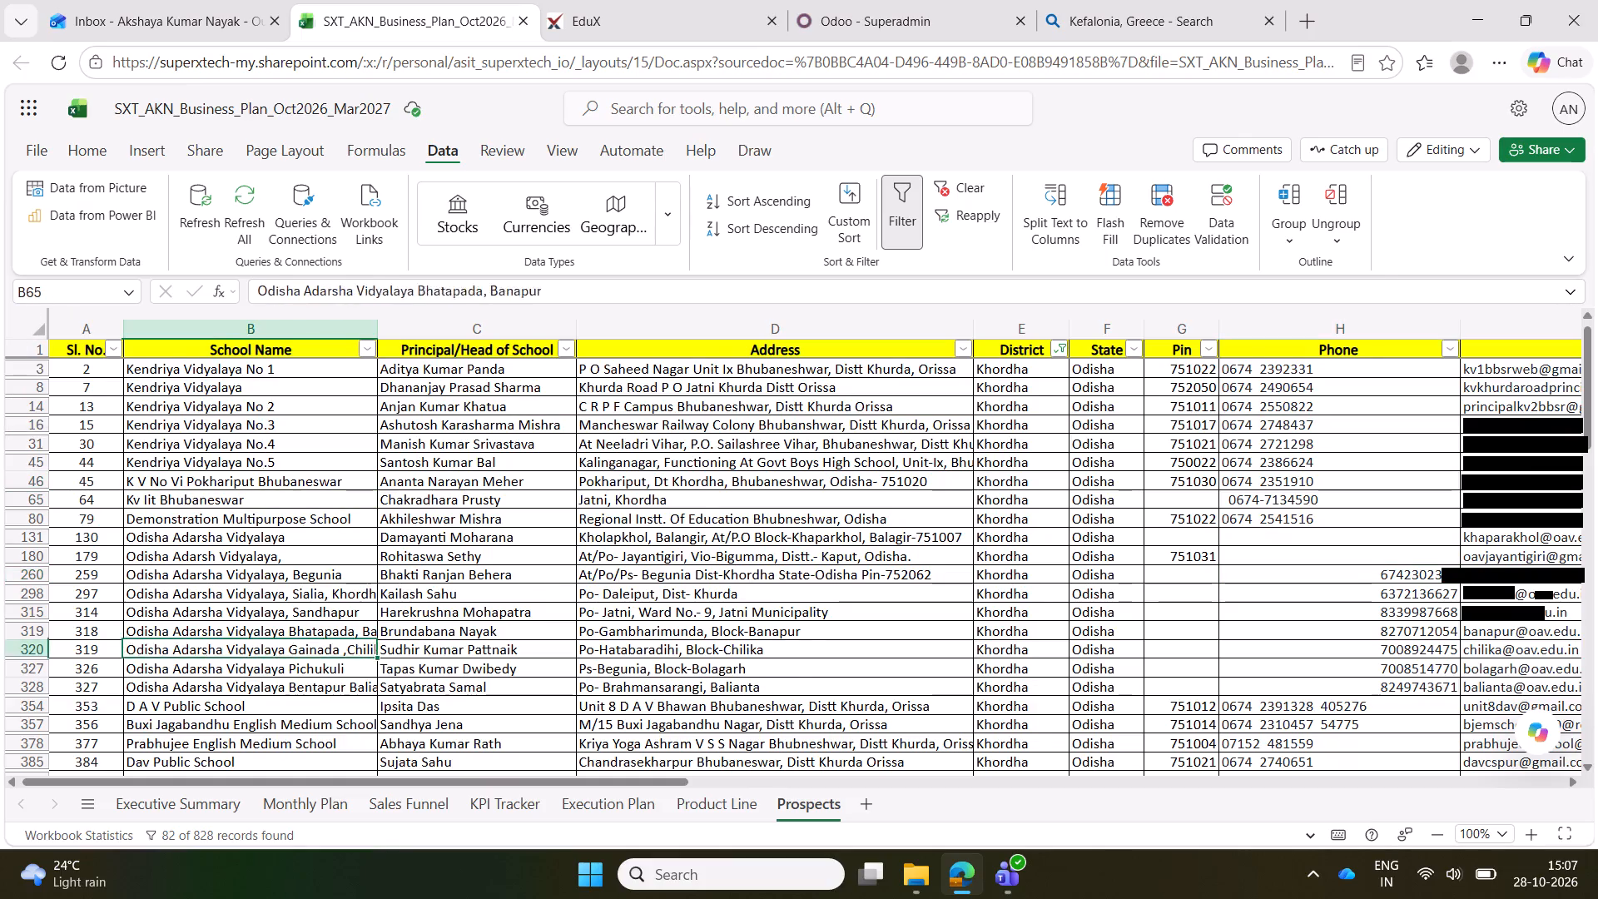
{"action": "key", "text": "Down"}
{"action": "key", "text": "Down"}
{"action": "key", "text": "Down"}
{"action": "key", "text": "Down"}
{"action": "key", "text": "Down"}
{"action": "key", "text": "Down"}
{"action": "key", "text": "Down"}
{"action": "key", "text": "Down"}
{"action": "key", "text": "Down"}
{"action": "key", "text": "Down"}
{"action": "key", "text": "Down"}
{"action": "key", "text": "Down"}
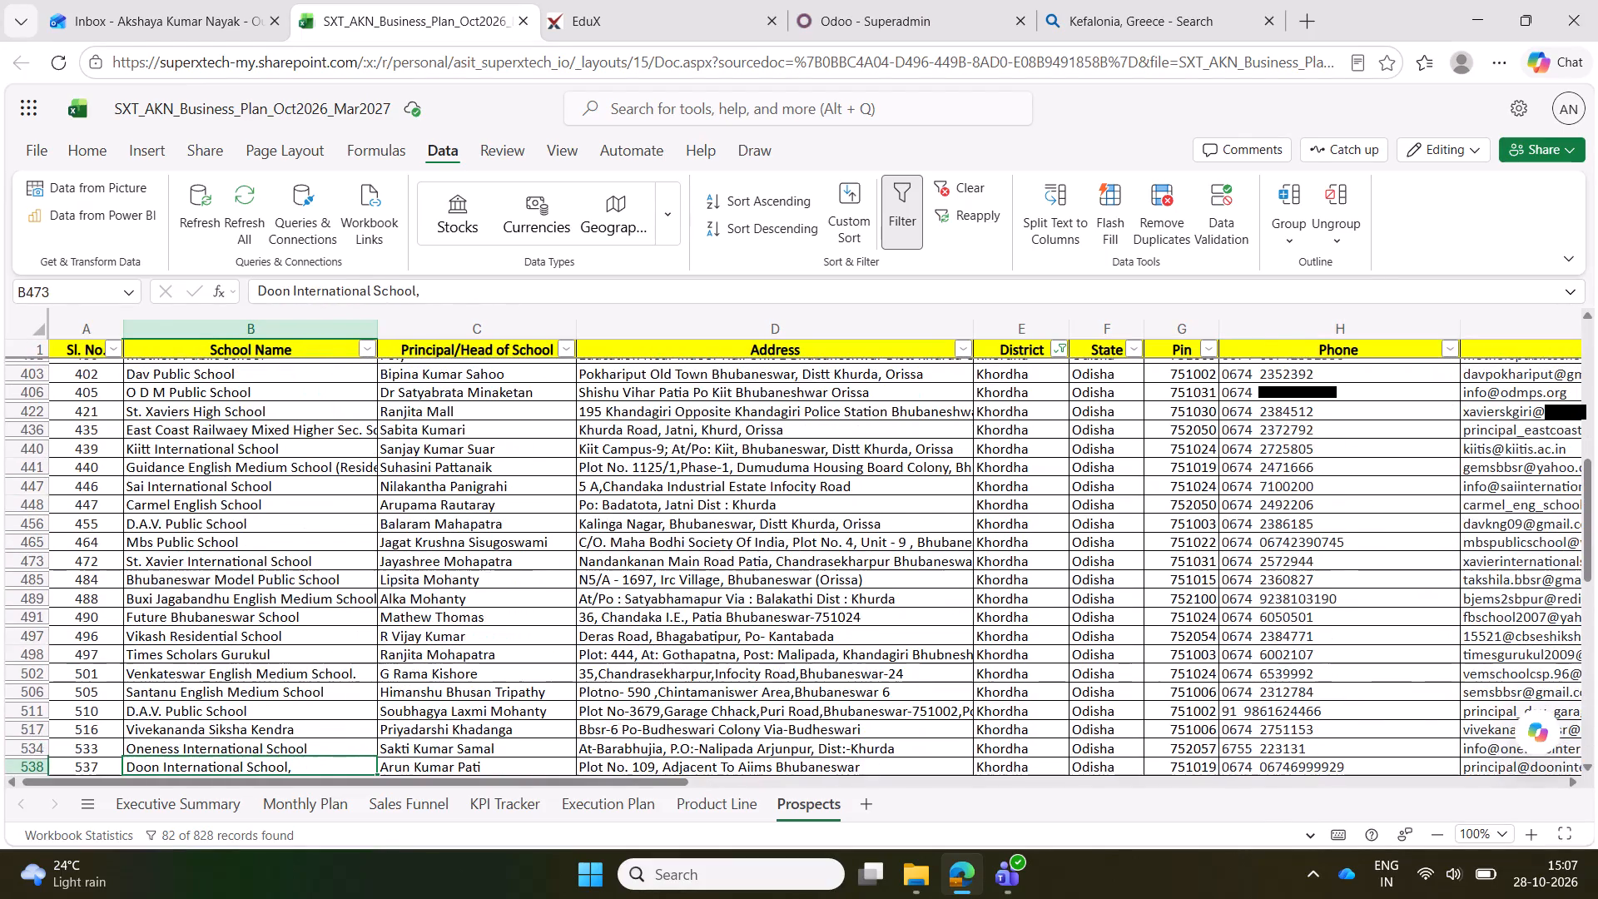
{"action": "key", "text": "Down"}
{"action": "key", "text": "Down"}
{"action": "key", "text": "Down"}
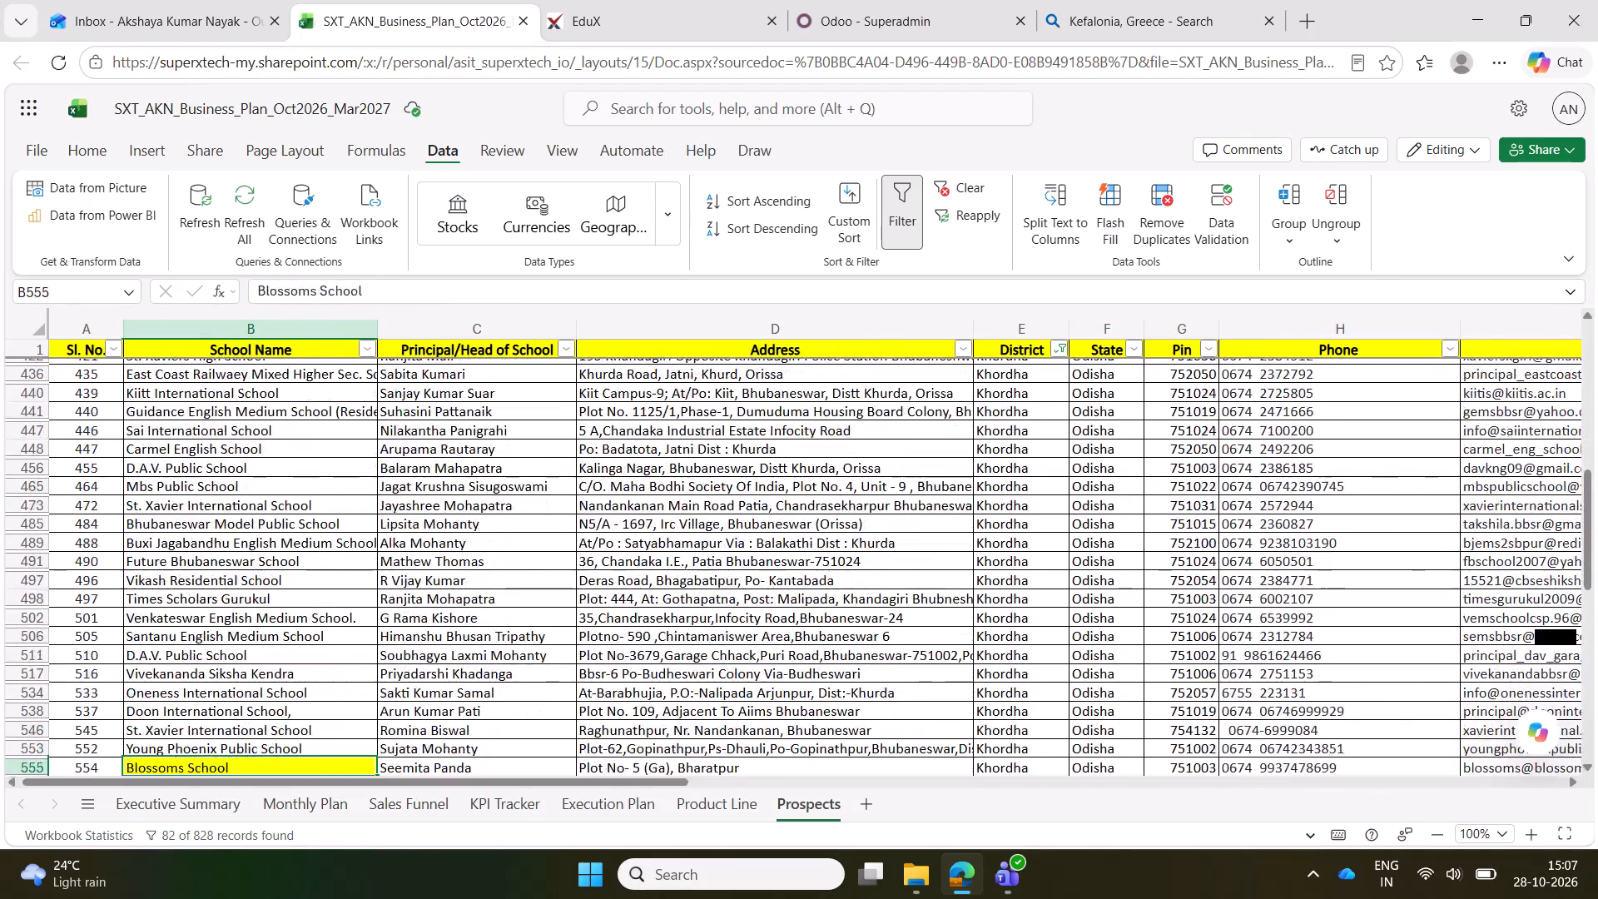
{"action": "key", "text": "Down"}
{"action": "key", "text": "Down"}
{"action": "key", "text": "Down"}
{"action": "key", "text": "Down"}
{"action": "key", "text": "Down"}
{"action": "key", "text": "Down"}
{"action": "key", "text": "Down"}
{"action": "key", "text": "Down"}
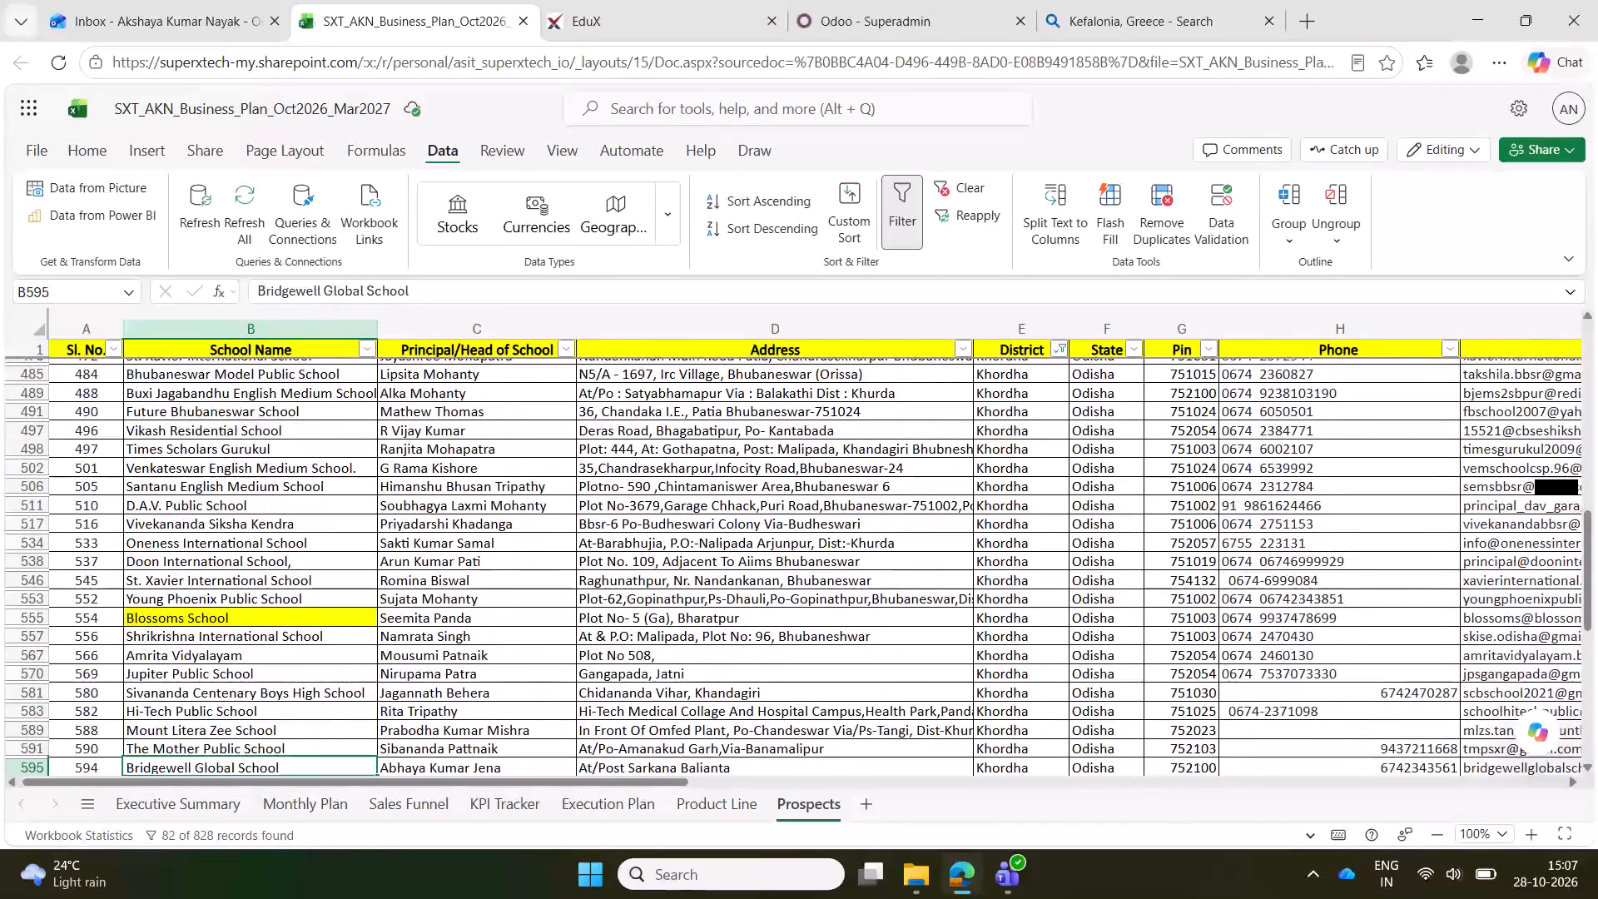
{"action": "key", "text": "Down"}
{"action": "key", "text": "Down"}
{"action": "key", "text": "Down"}
{"action": "key", "text": "Down"}
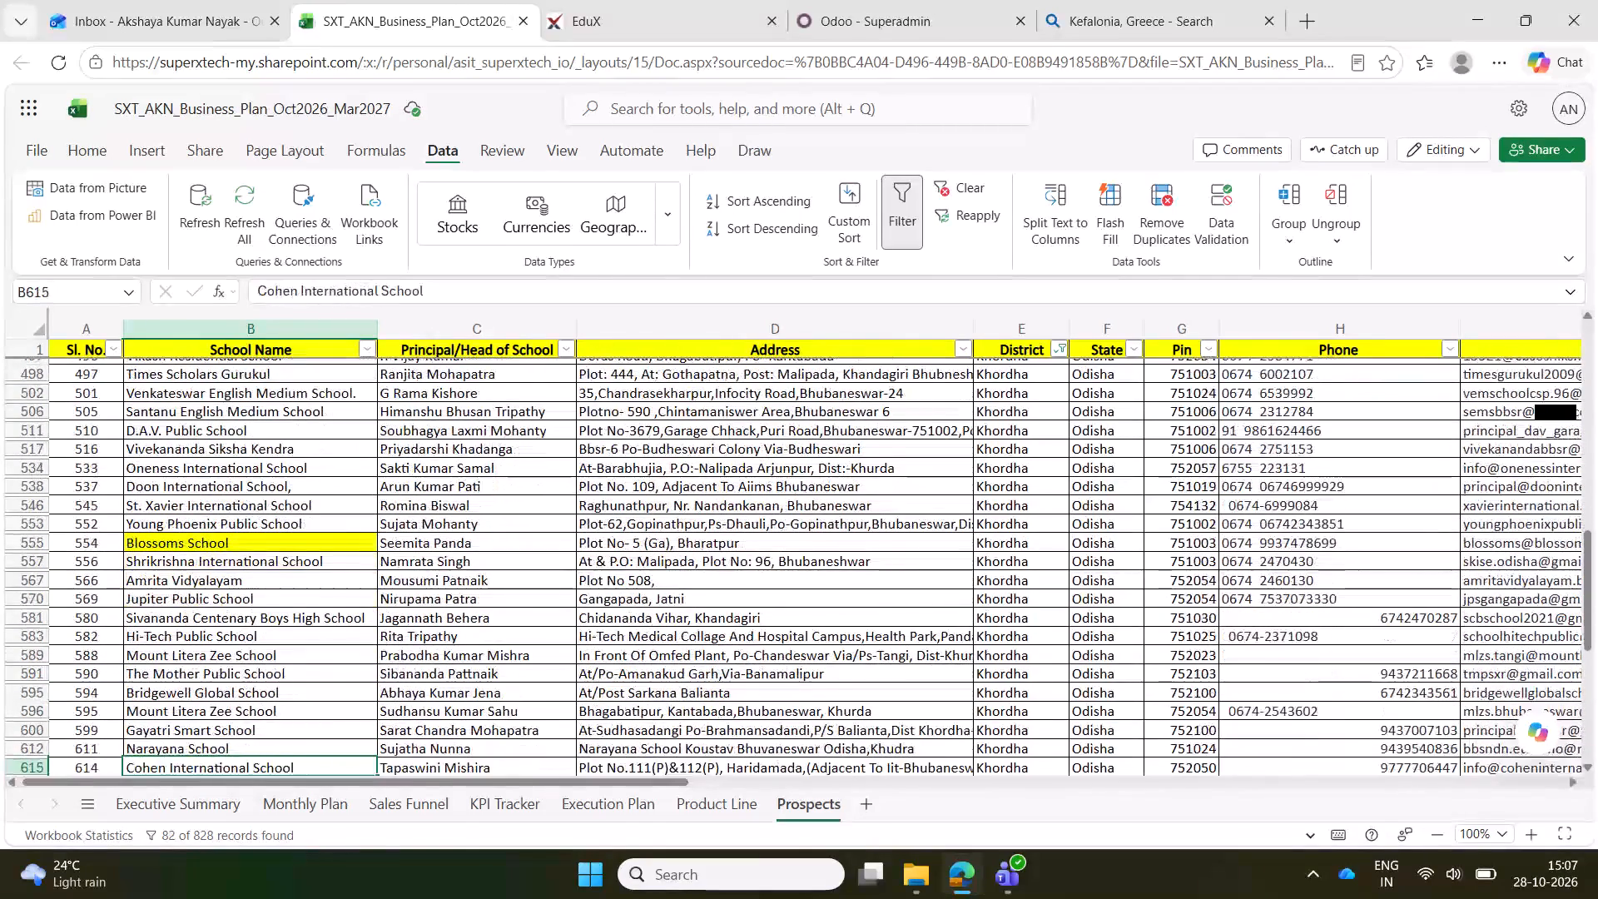
{"action": "key", "text": "Down"}
{"action": "key", "text": "Down"}
{"action": "key", "text": "Down"}
{"action": "key", "text": "Down"}
{"action": "key", "text": "Down"}
{"action": "key", "text": "Down"}
{"action": "key", "text": "Down"}
{"action": "key", "text": "Down"}
{"action": "key", "text": "Down"}
{"action": "key", "text": "Down"}
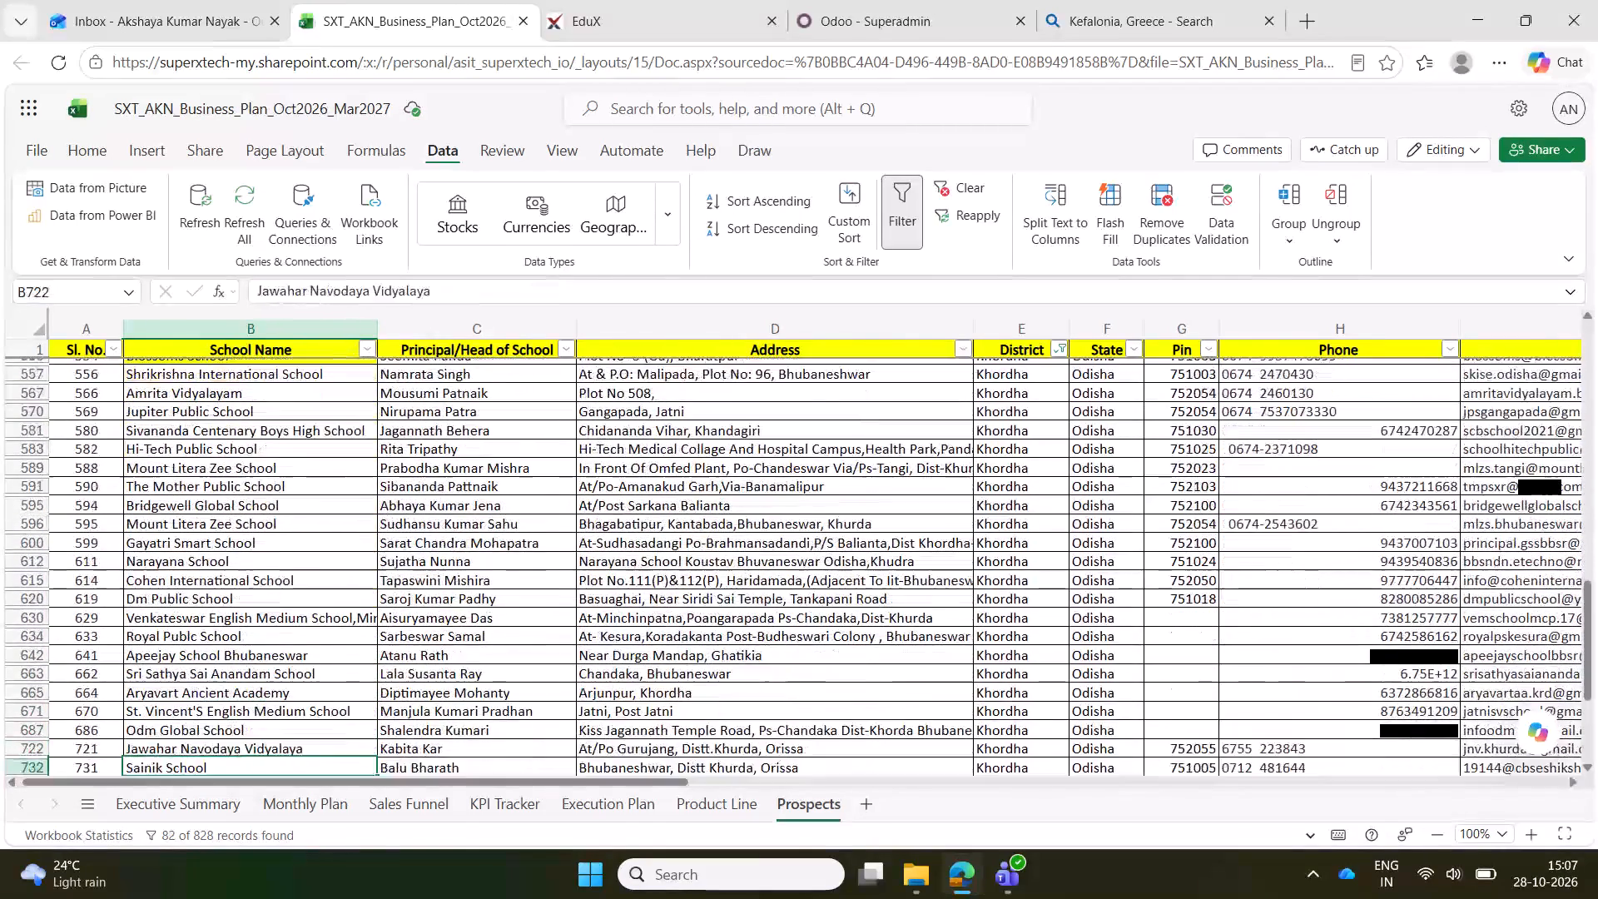
{"action": "key", "text": "Down"}
{"action": "key", "text": "Down"}
{"action": "key", "text": "Down"}
{"action": "key", "text": "Down"}
{"action": "key", "text": "Down"}
{"action": "key", "text": "Down"}
{"action": "key", "text": "Down"}
{"action": "key", "text": "Down"}
{"action": "key", "text": "Down"}
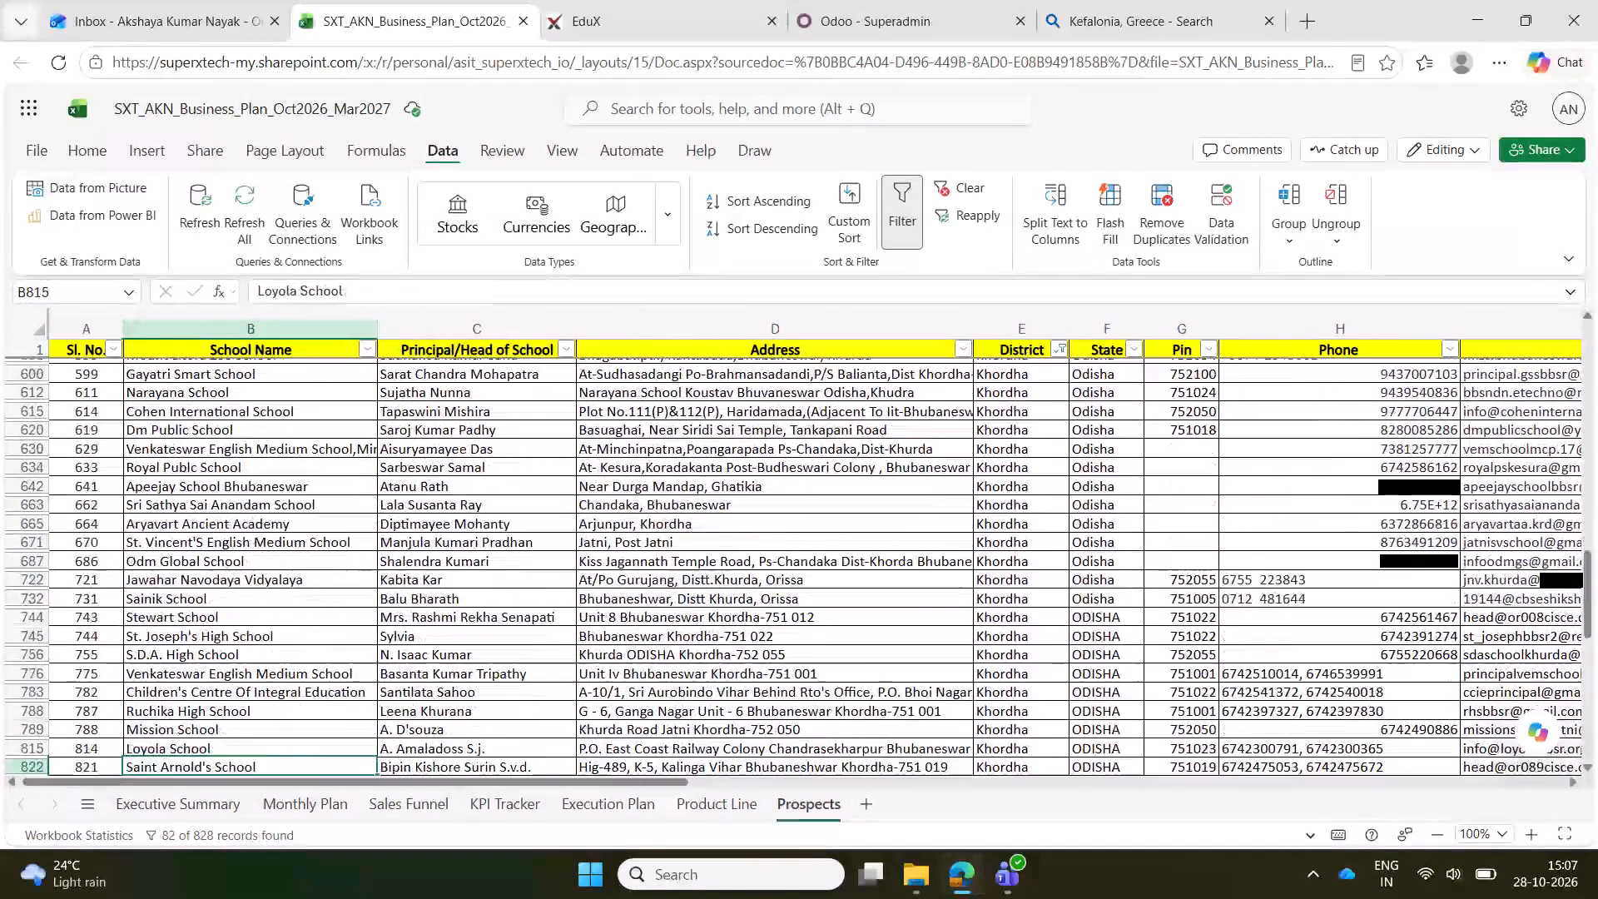
{"action": "key", "text": "Down"}
{"action": "key", "text": "Down"}
Review the filtered Khordha schools in reverse order, from the end of the list back up to Jupiter Public School.
{"action": "key", "text": "Up"}
{"action": "key", "text": "Up"}
{"action": "key", "text": "Up"}
{"action": "key", "text": "Up"}
{"action": "key", "text": "Up"}
{"action": "key", "text": "Up"}
{"action": "key", "text": "Up"}
{"action": "key", "text": "Up"}
{"action": "key", "text": "Up"}
{"action": "key", "text": "Up"}
{"action": "key", "text": "Up"}
{"action": "key", "text": "Up"}
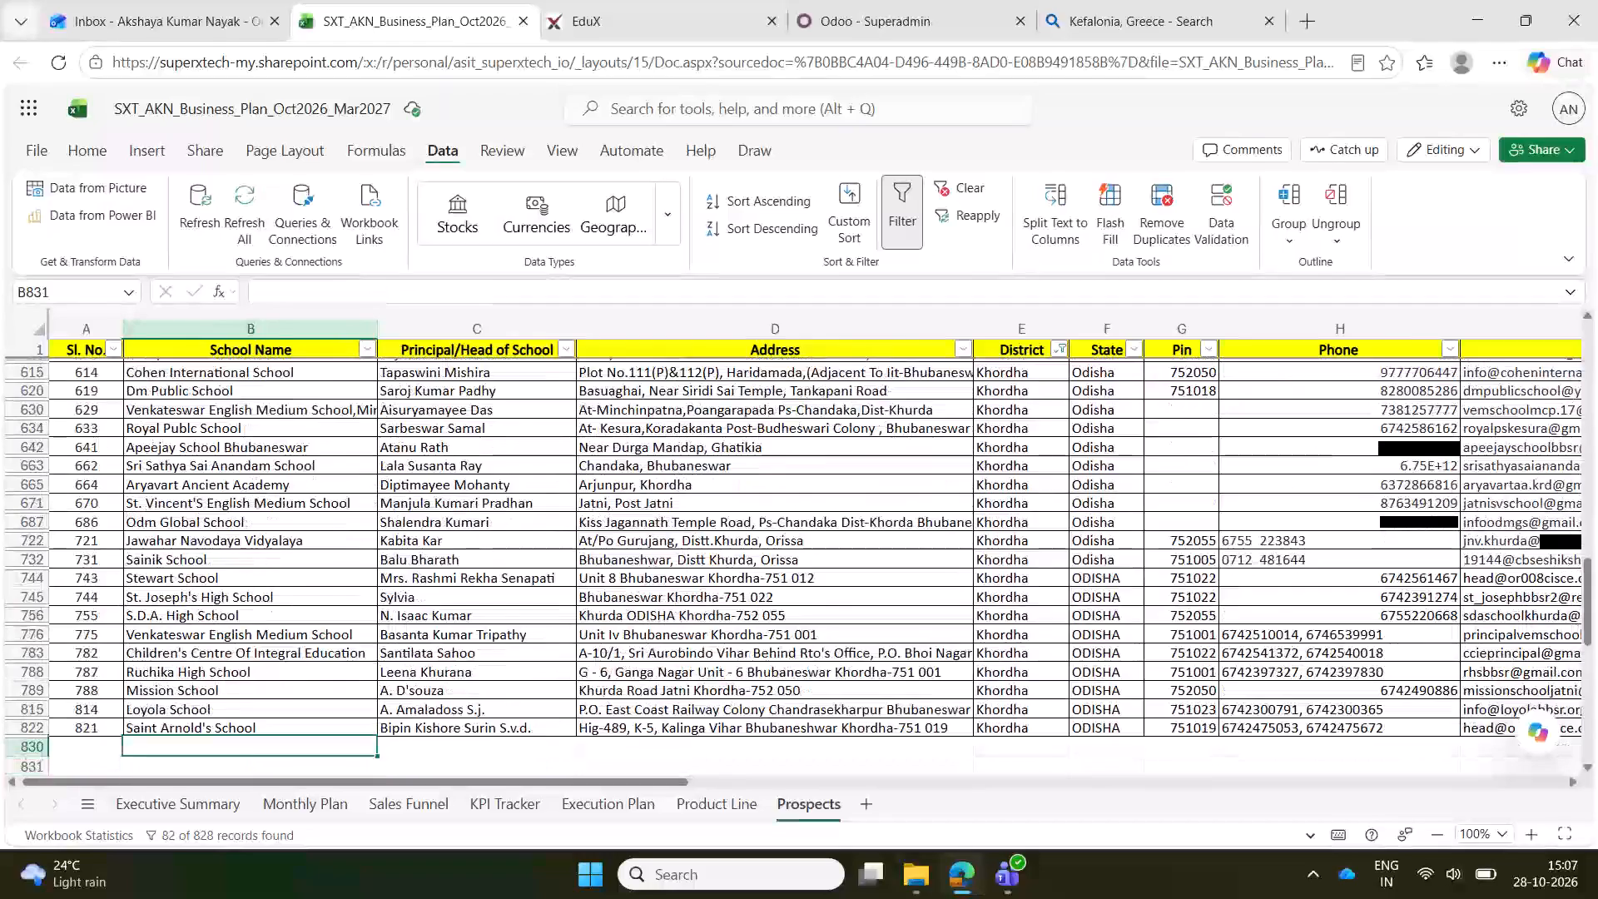
{"action": "key", "text": "Up"}
{"action": "key", "text": "Up"}
{"action": "key", "text": "Up"}
{"action": "key", "text": "Up"}
{"action": "key", "text": "Up"}
{"action": "key", "text": "Up"}
{"action": "key", "text": "Up"}
{"action": "key", "text": "Up"}
{"action": "key", "text": "Up"}
{"action": "key", "text": "Up"}
{"action": "key", "text": "Up"}
{"action": "key", "text": "Up"}
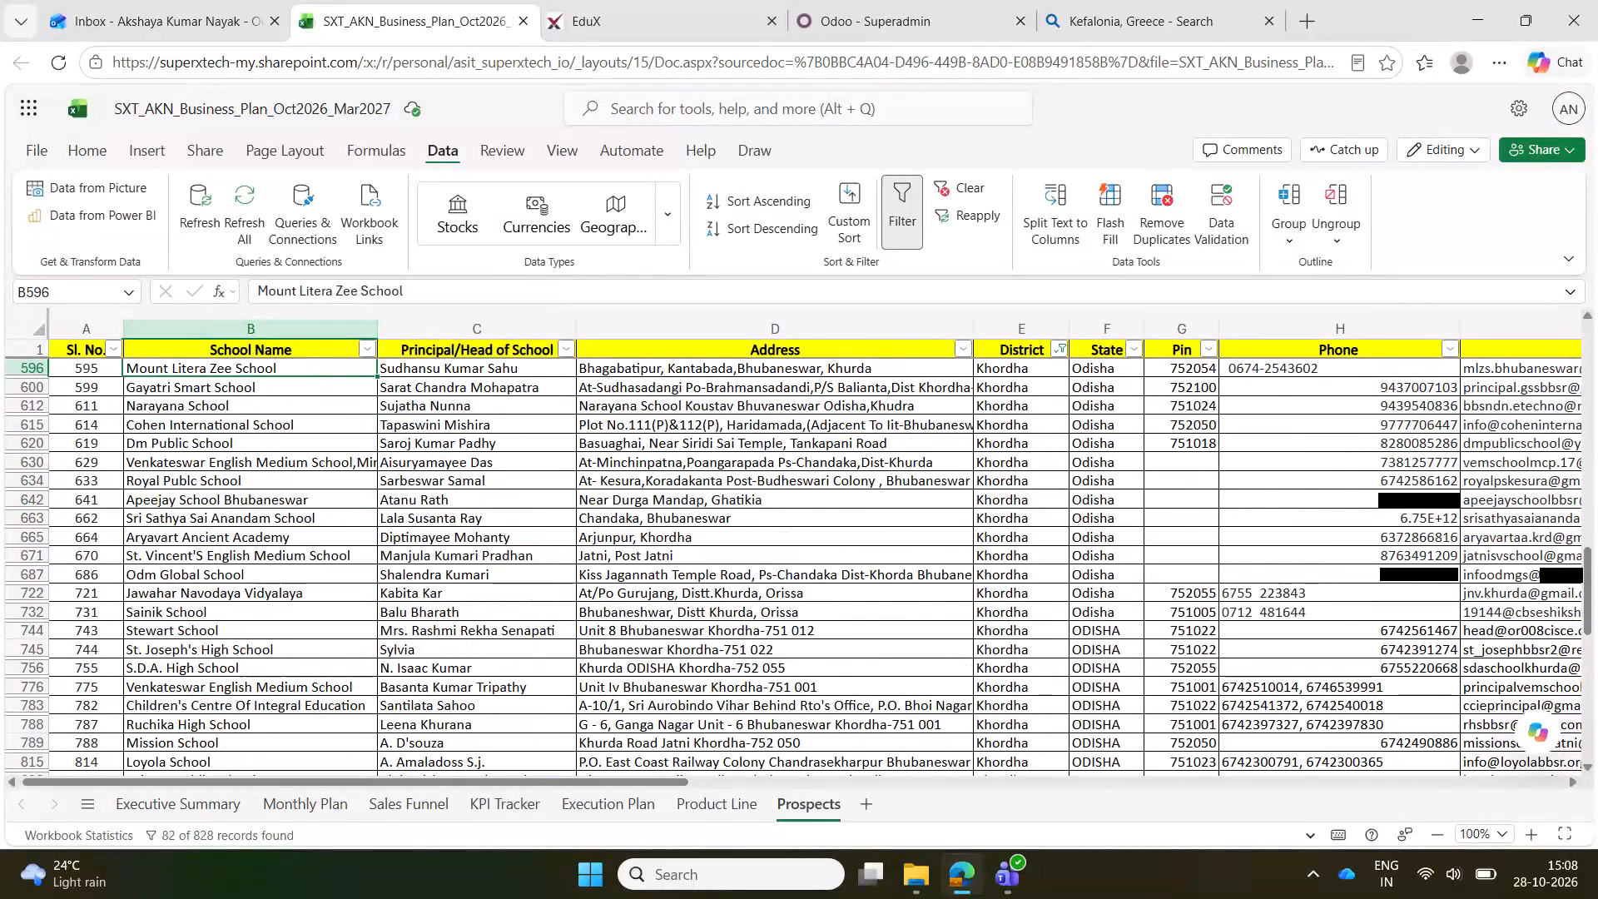
{"action": "key", "text": "Up"}
{"action": "key", "text": "Up"}
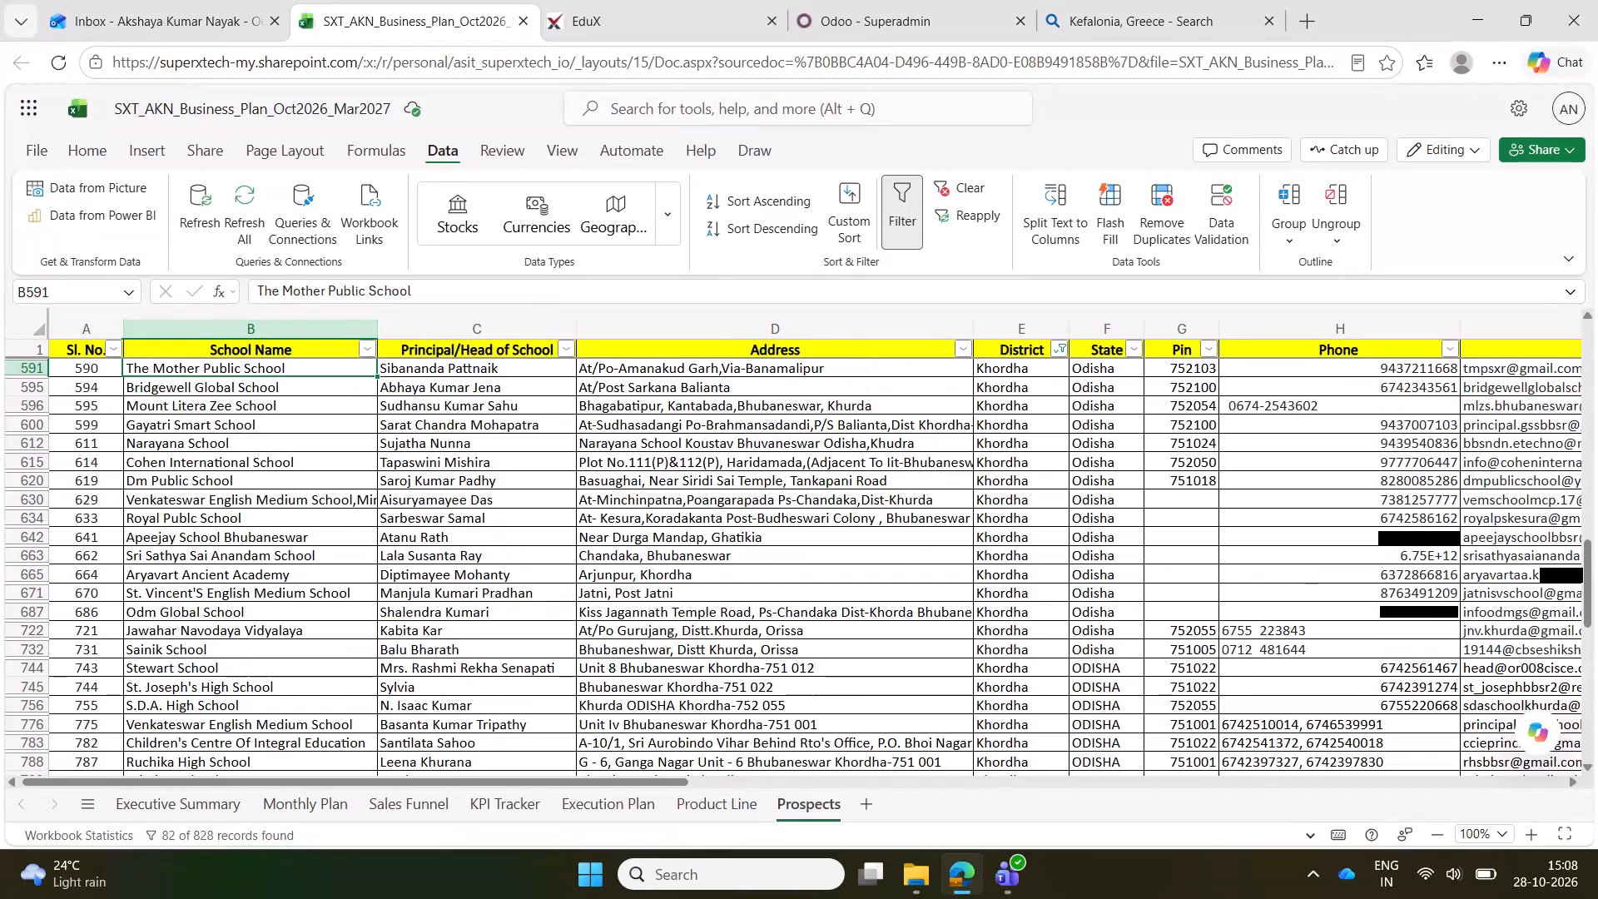
{"action": "key", "text": "Up"}
{"action": "key", "text": "Up"}
{"action": "key", "text": "Up"}
{"action": "key", "text": "Up"}
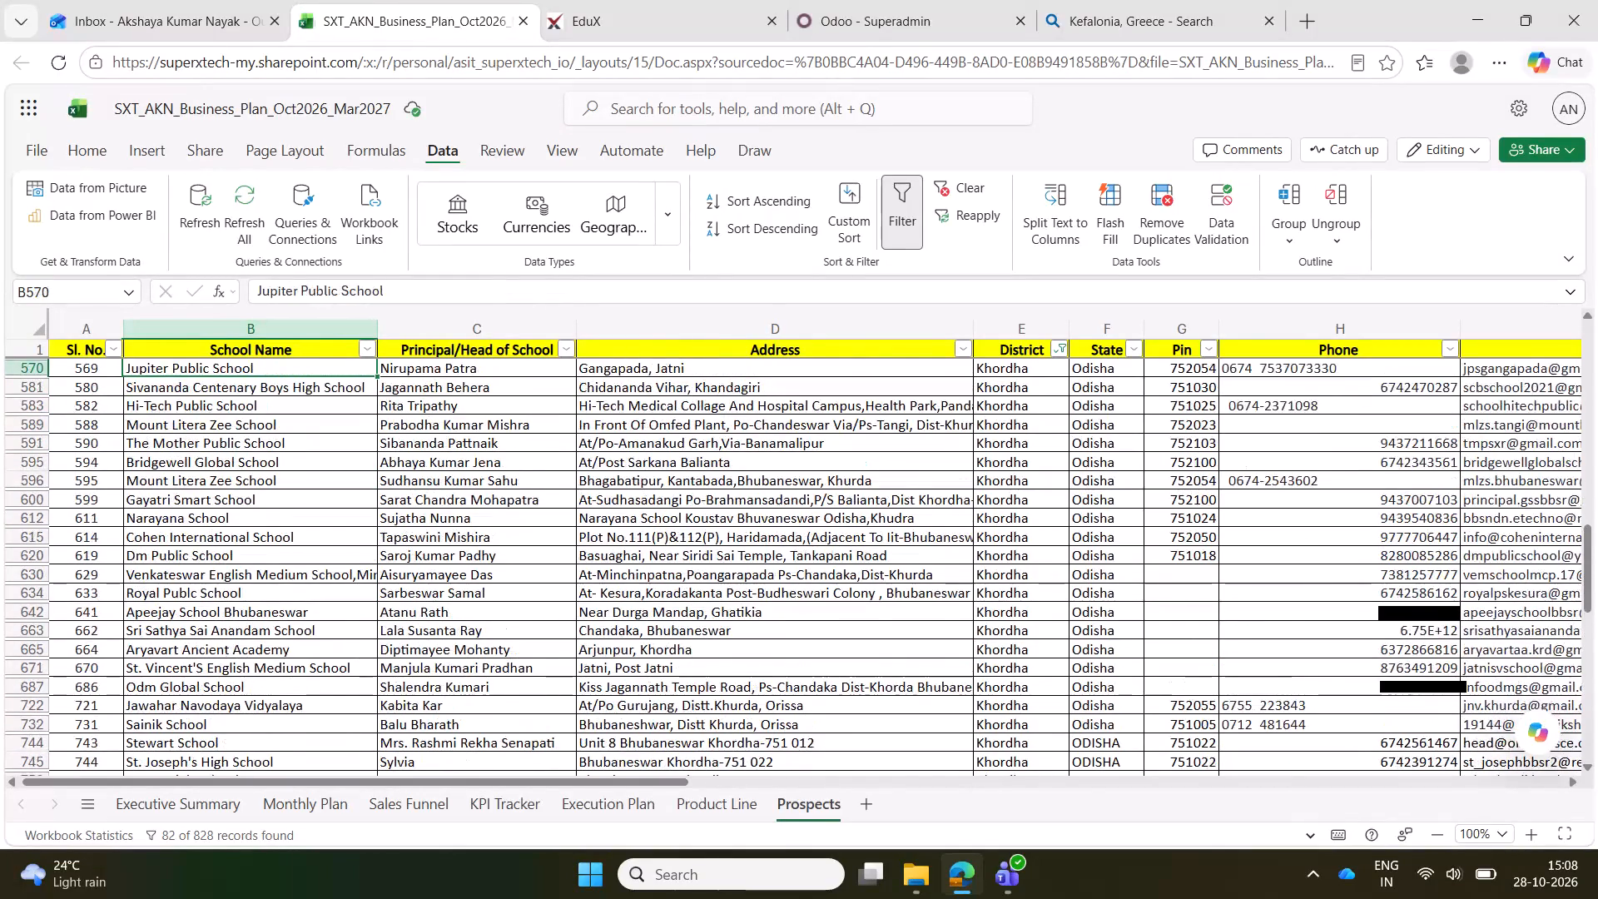
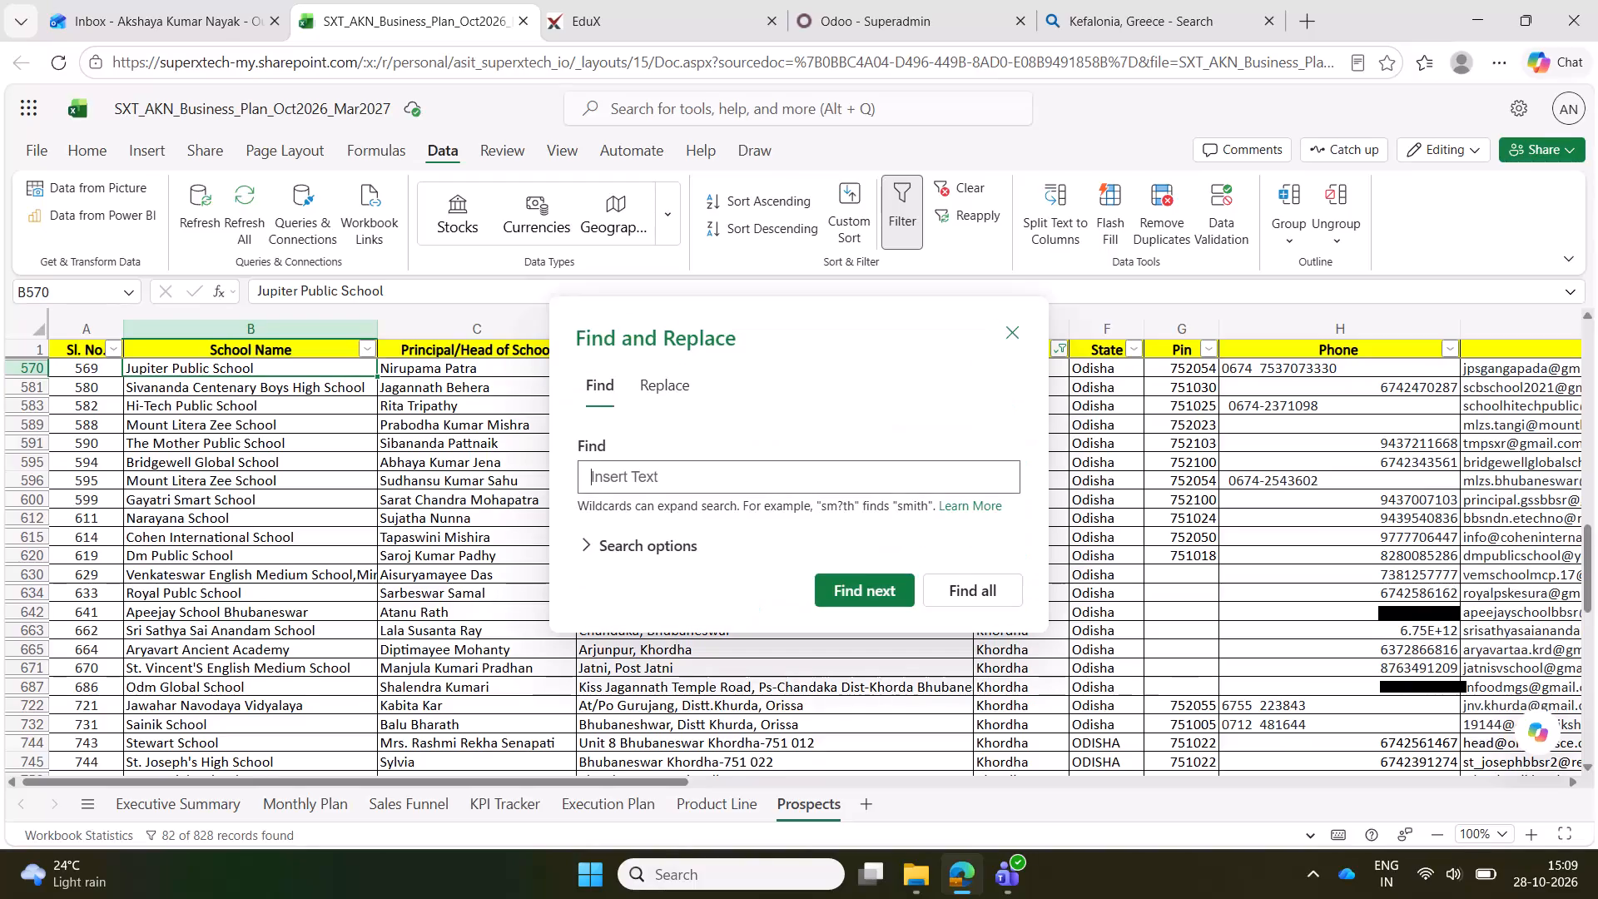
Search the Prospects sheet for "vikas" to locate the matching school record.
{"action": "type", "text": "vik"}
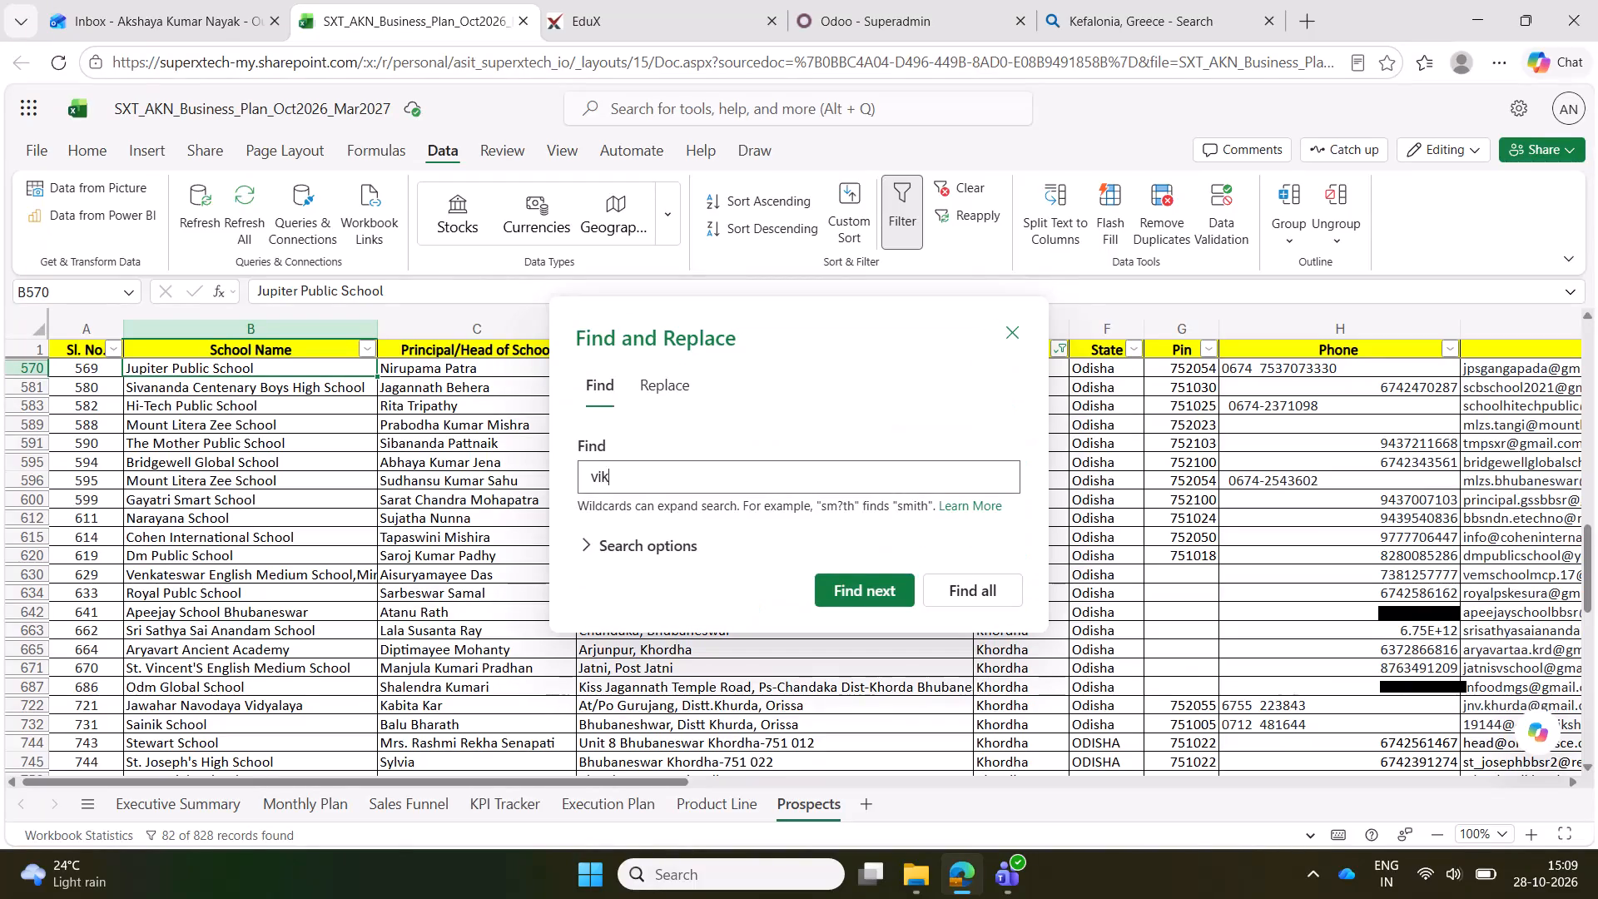
{"action": "type", "text": "as"}
{"action": "key", "text": "Return"}
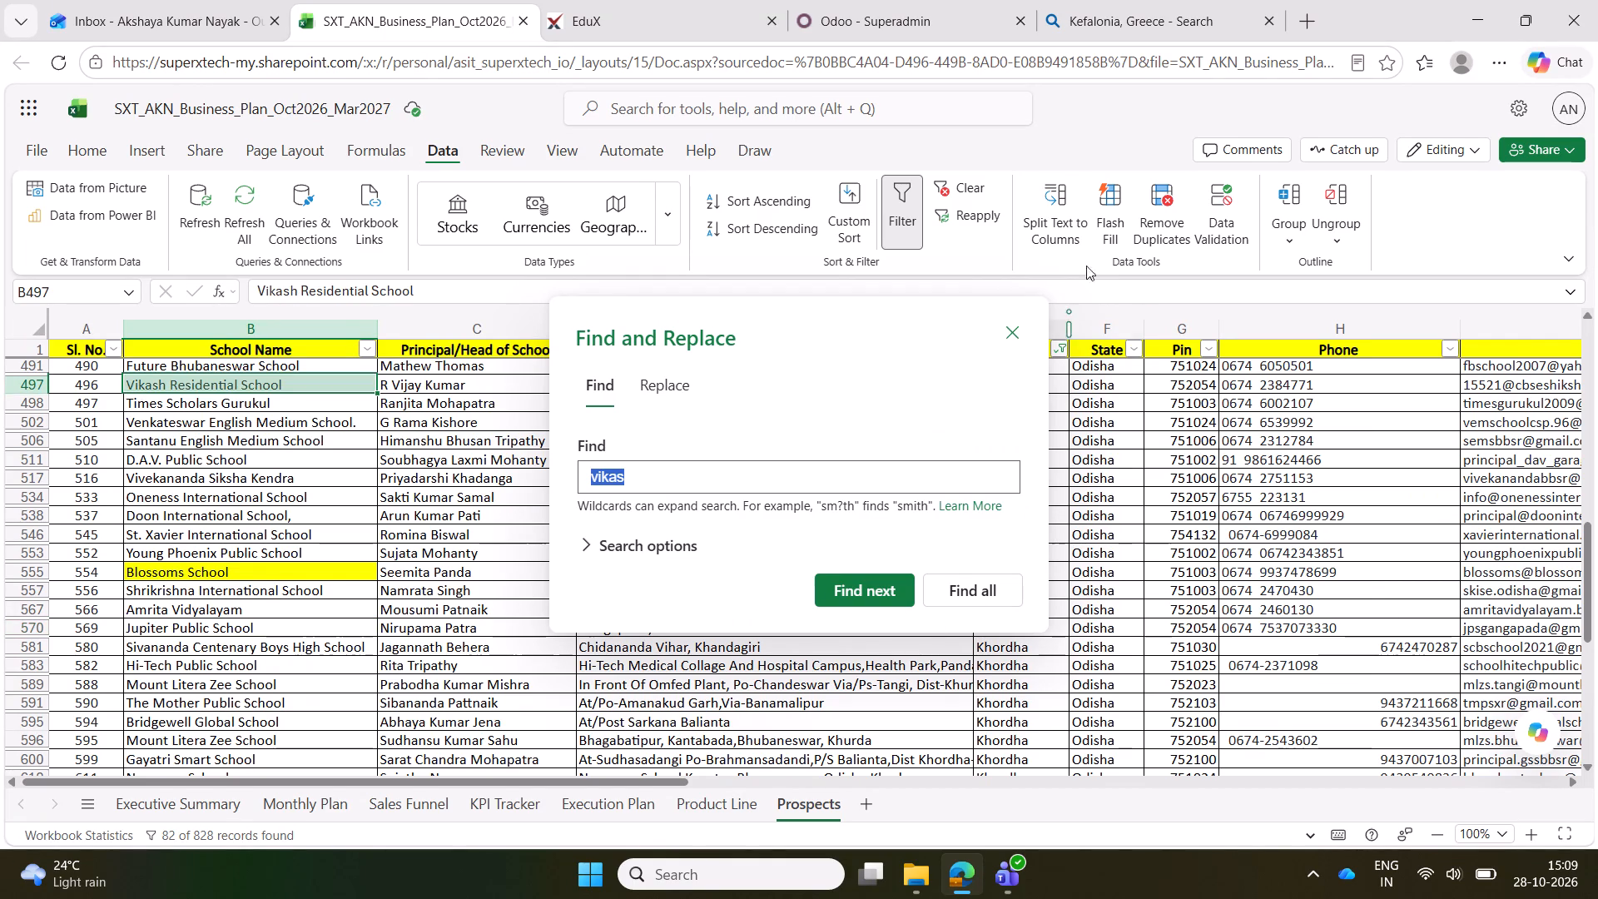
{"action": "left_click", "coordinate": [1013, 339]}
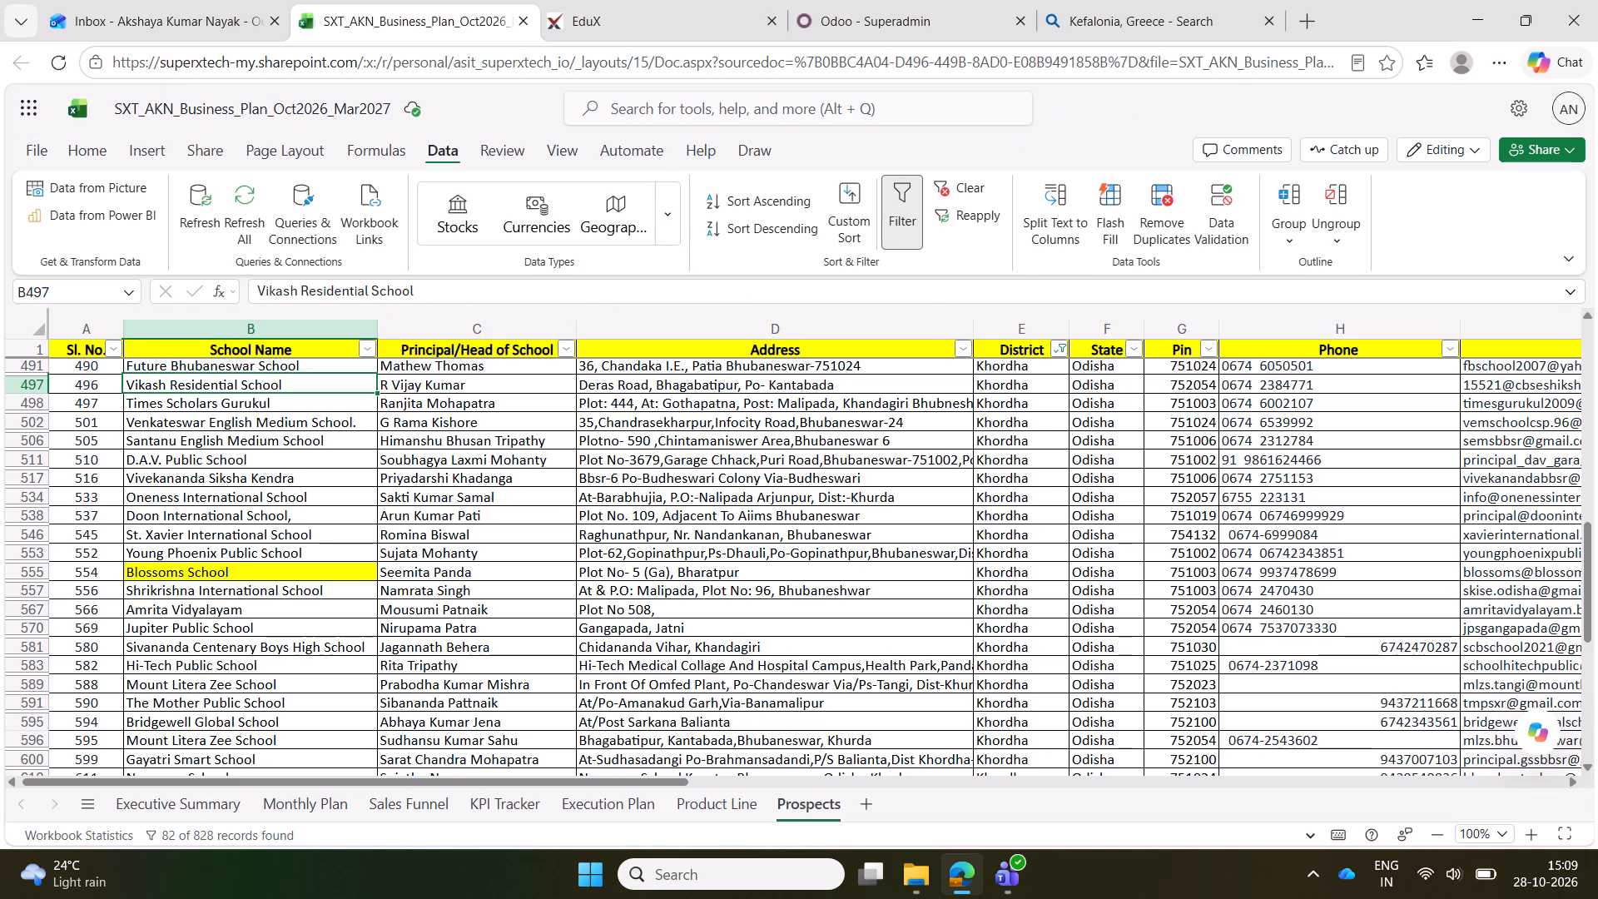
Copy the full school name text "Vikash Residential School" from its School Name cell.
{"action": "triple_click", "coordinate": [295, 388]}
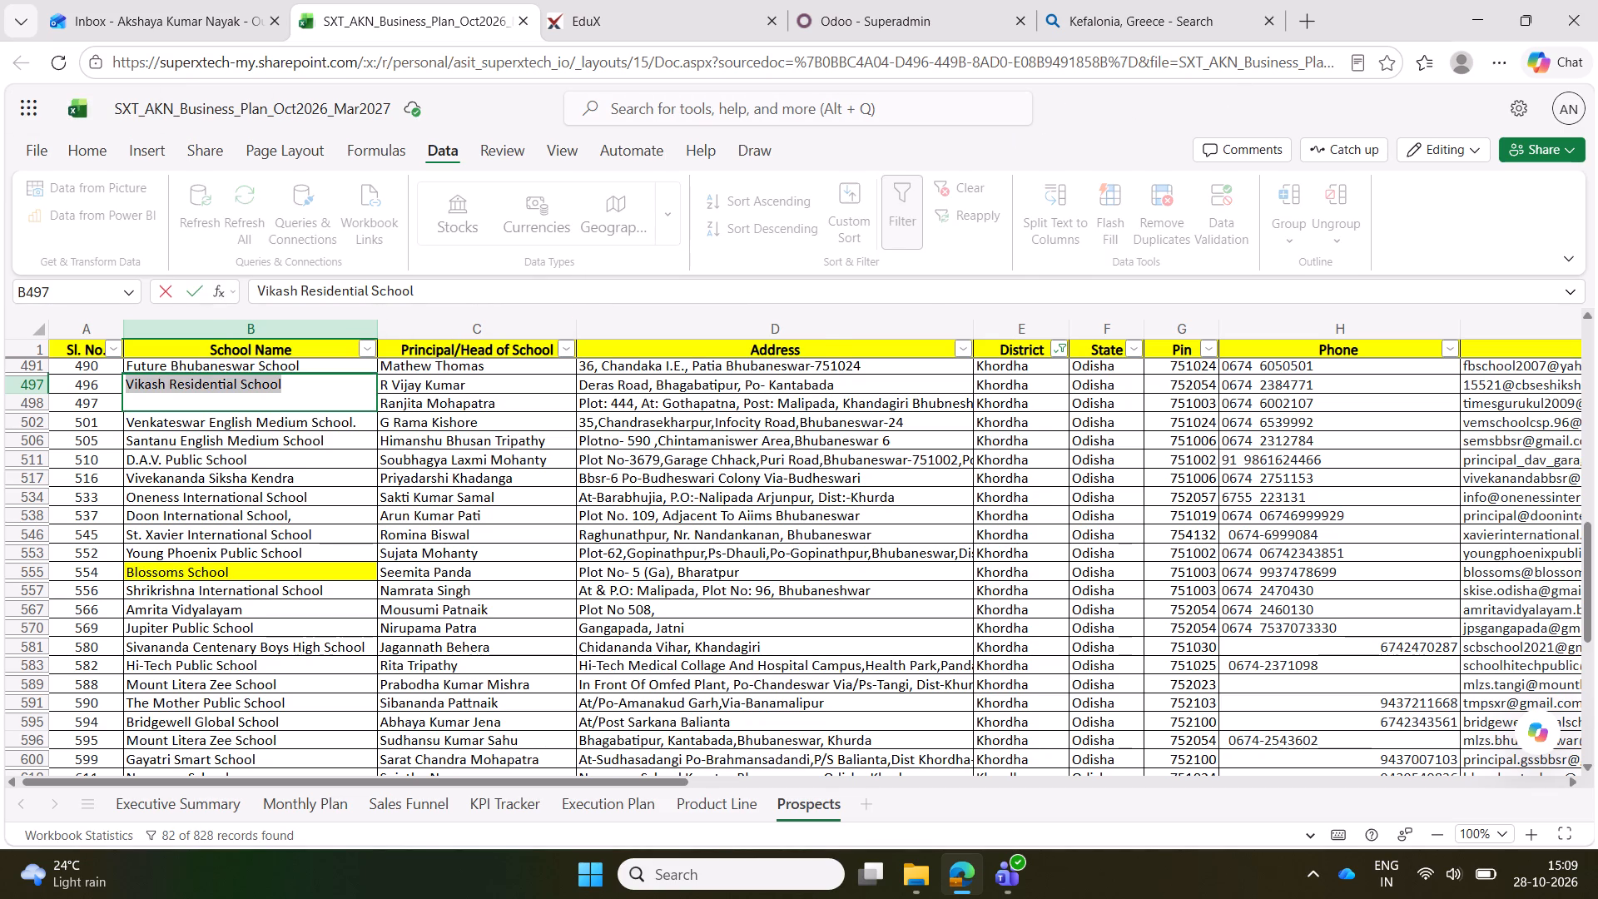
{"action": "left_click_drag", "start_coordinate": [295, 388], "coordinate": [153, 396]}
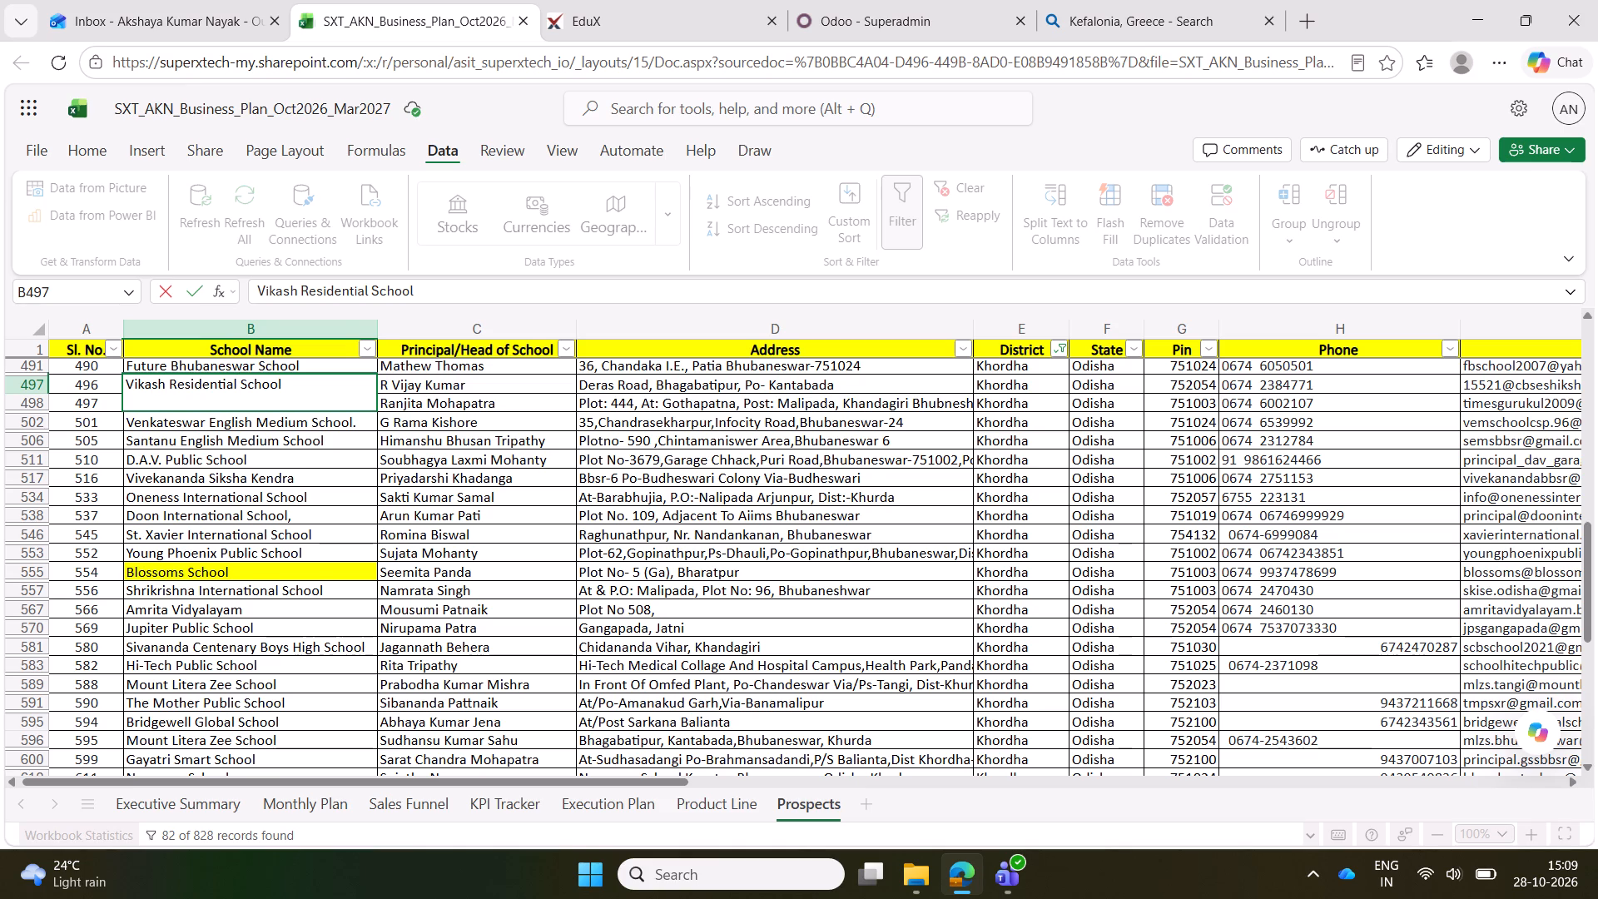
{"action": "left_click_drag", "start_coordinate": [293, 389], "coordinate": [138, 389]}
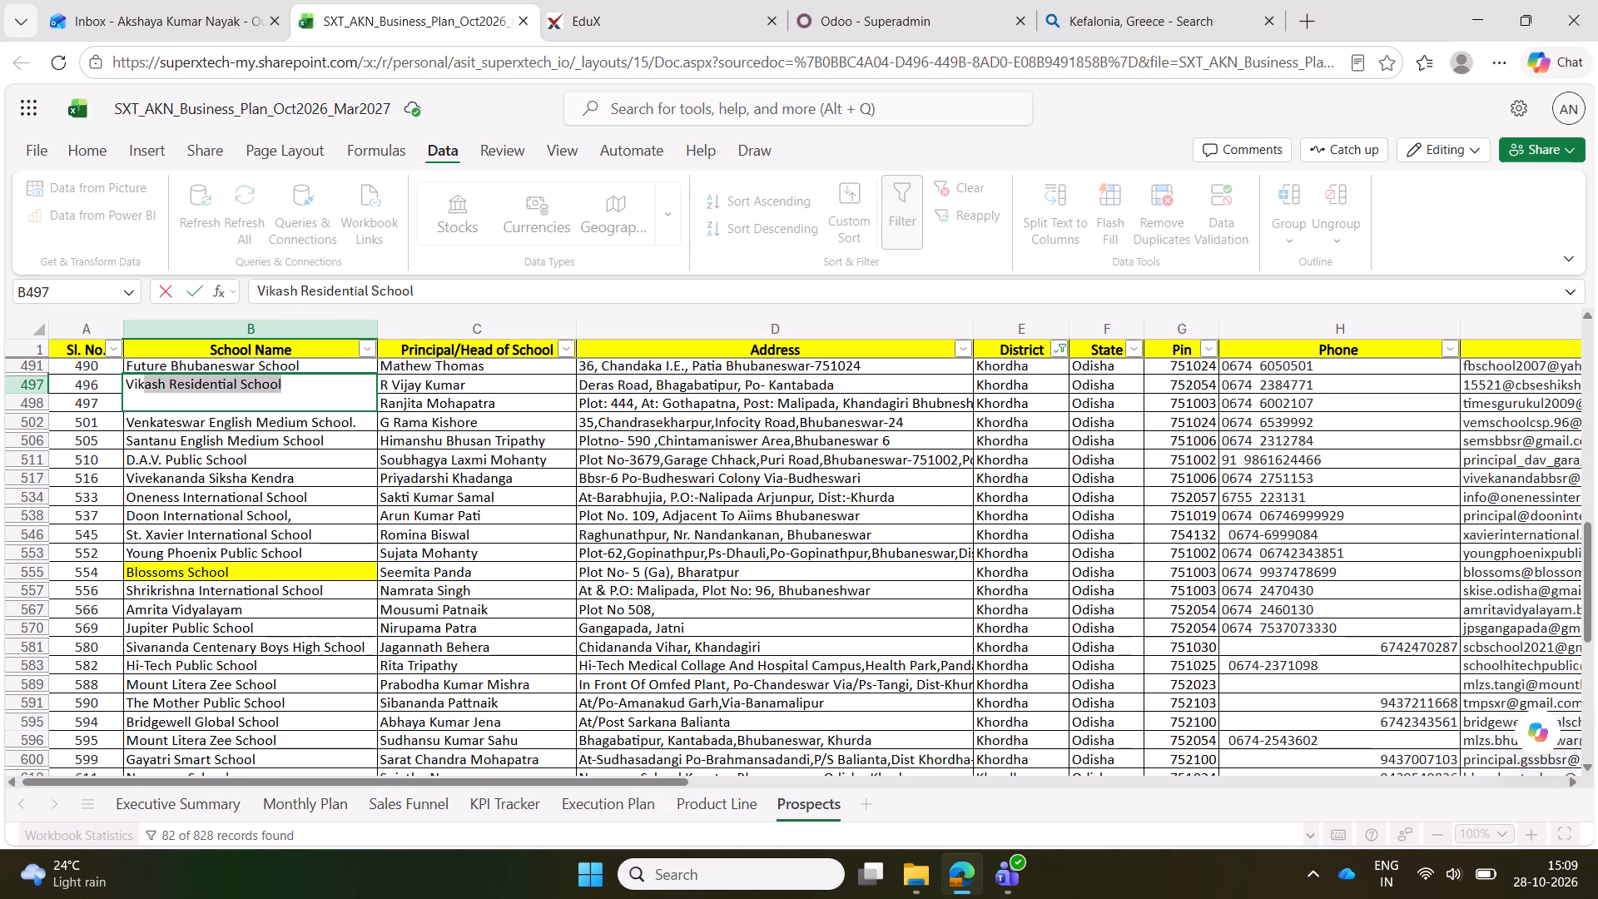
{"action": "left_click_drag", "start_coordinate": [138, 389], "coordinate": [122, 388]}
{"action": "key", "text": "ctrl+c"}
Search the web in a new browser tab for Vikash Residential School and open the Bhubaneswar school's website.
{"action": "left_click", "coordinate": [1312, 13]}
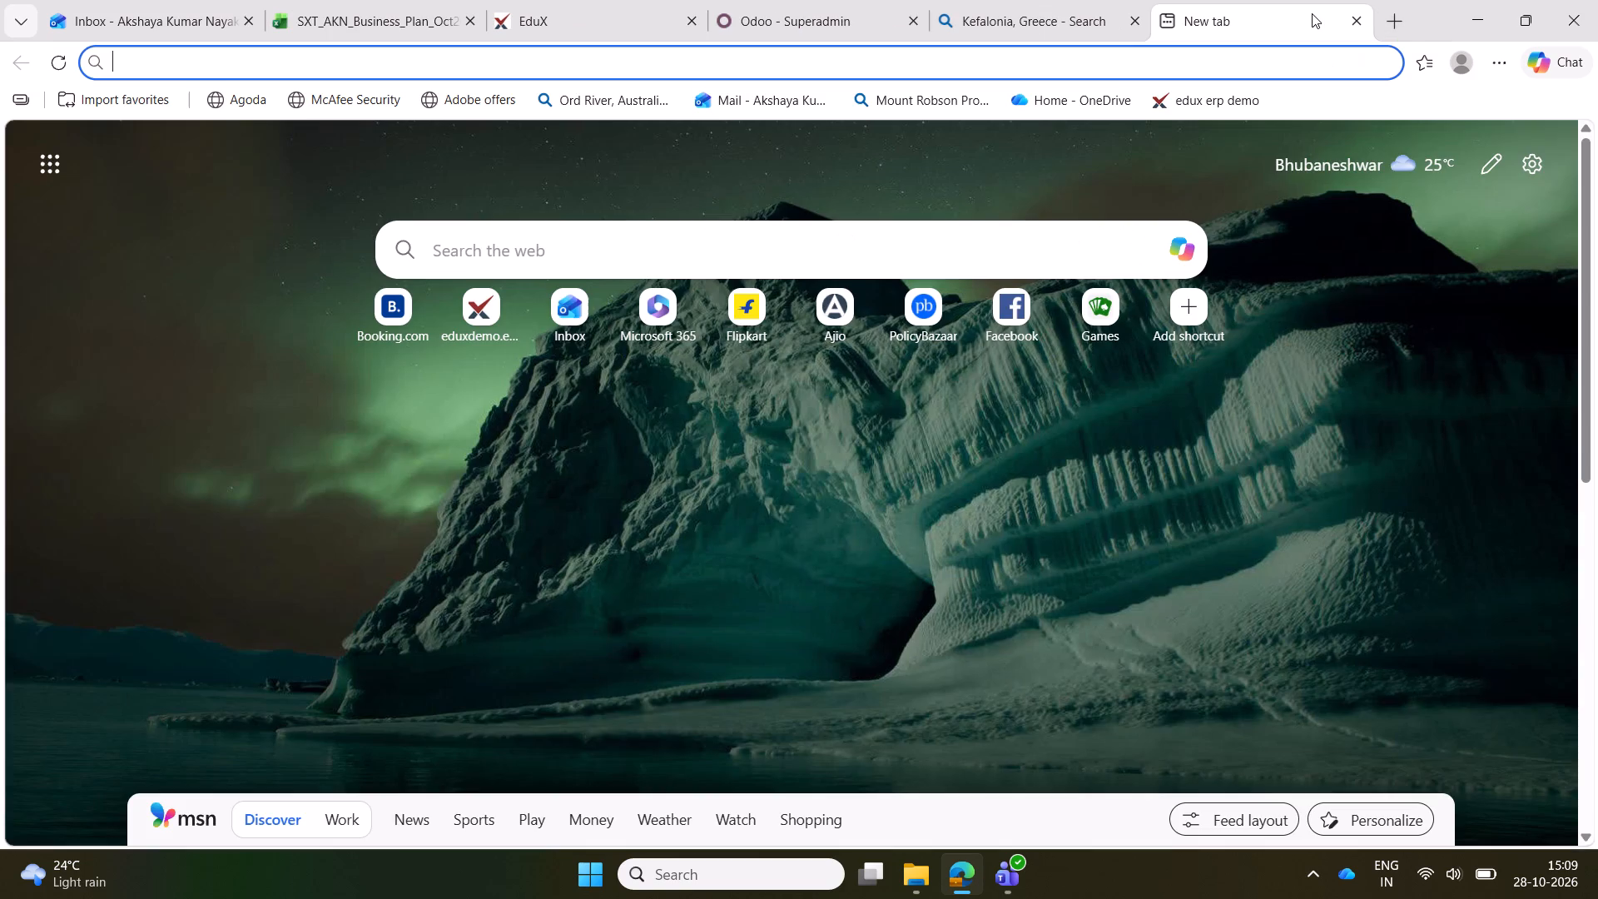
{"action": "left_click", "coordinate": [859, 235]}
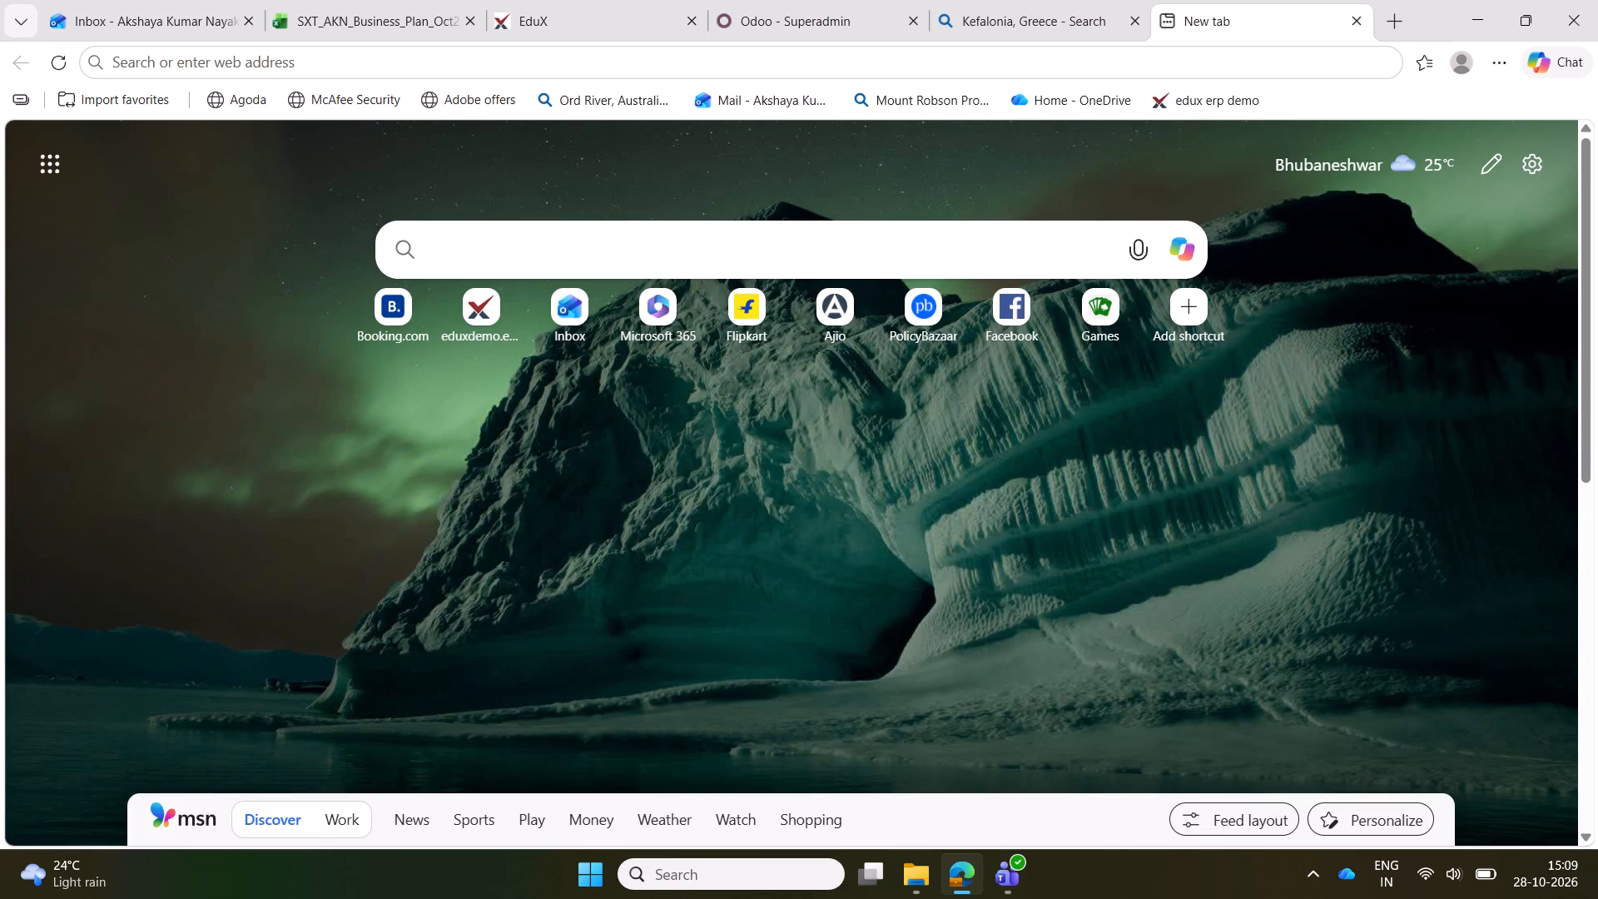
{"action": "key", "text": "ctrl+v"}
{"action": "key", "text": "Return"}
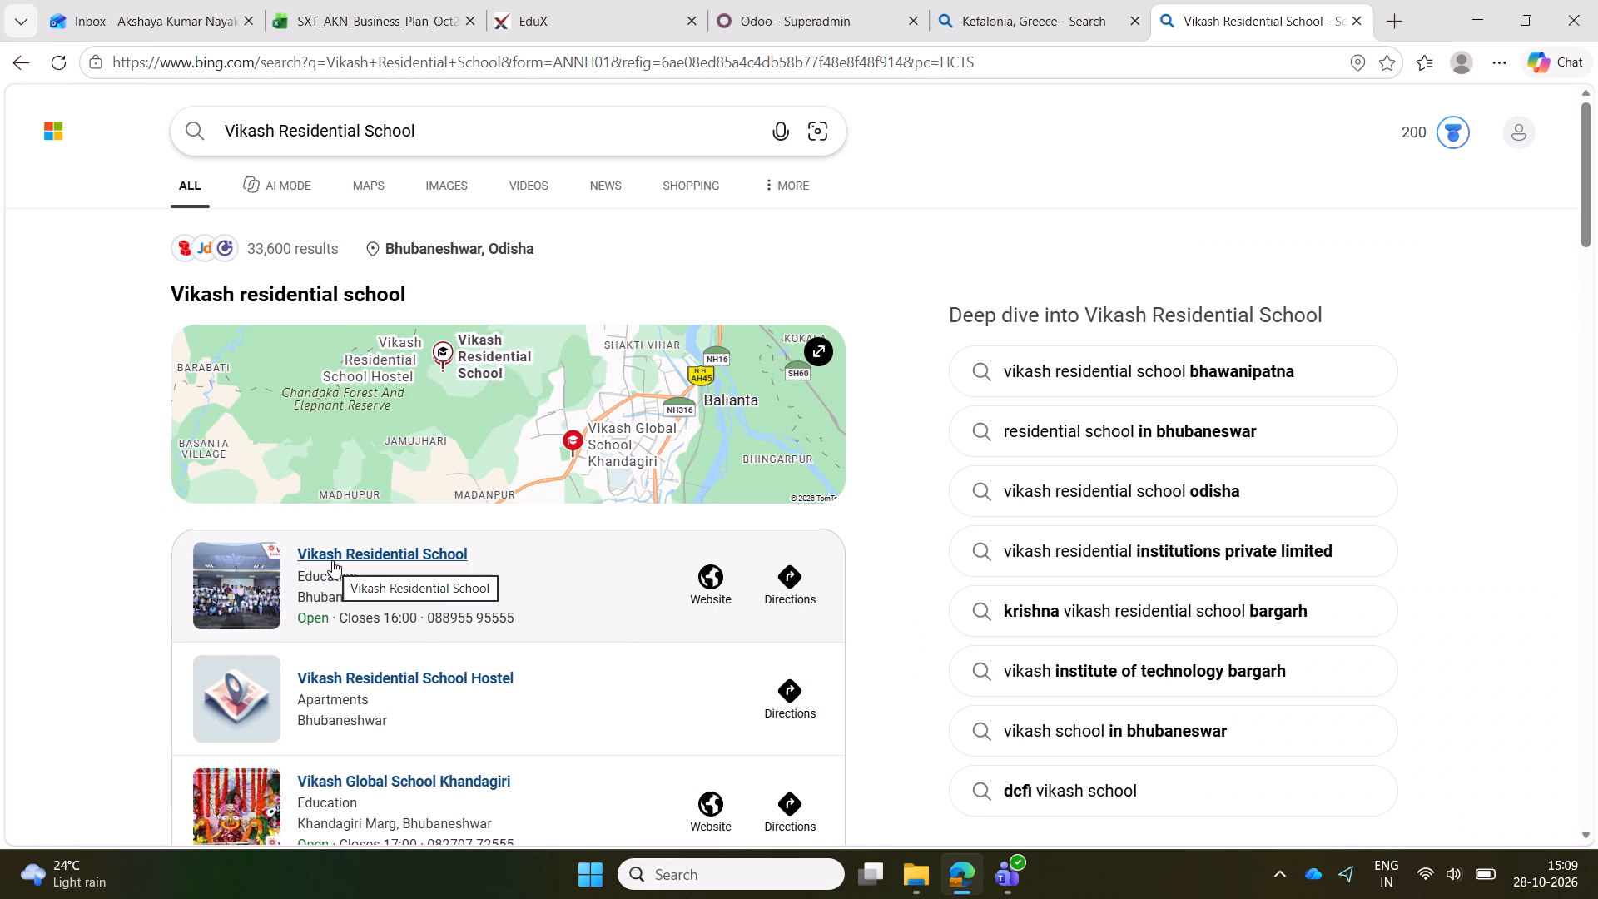
{"action": "left_click", "coordinate": [708, 587]}
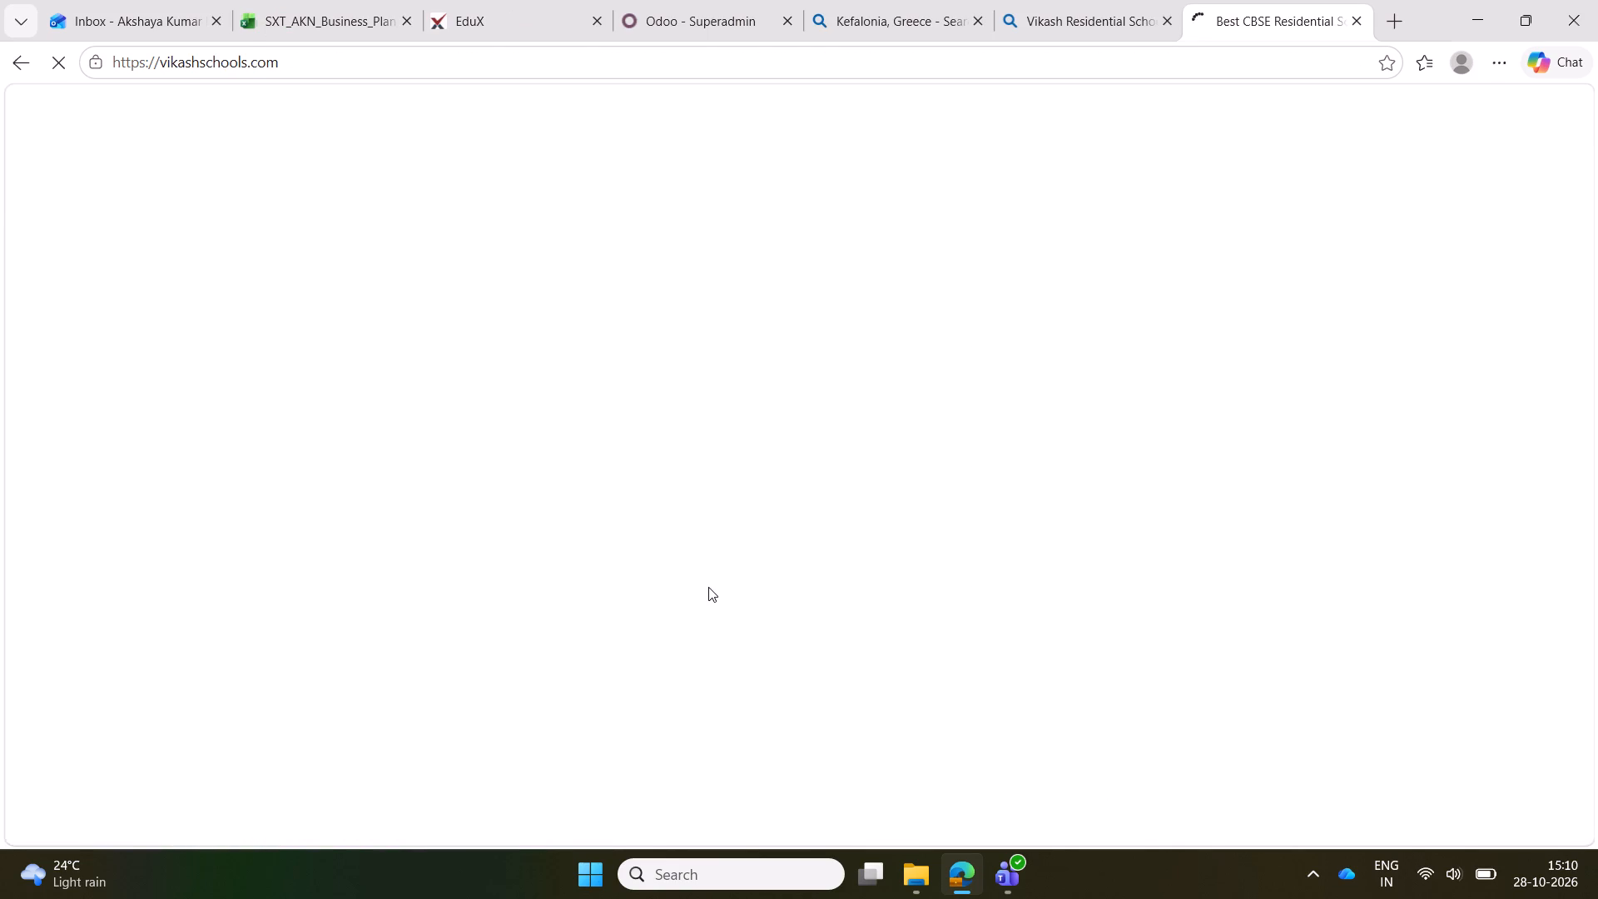
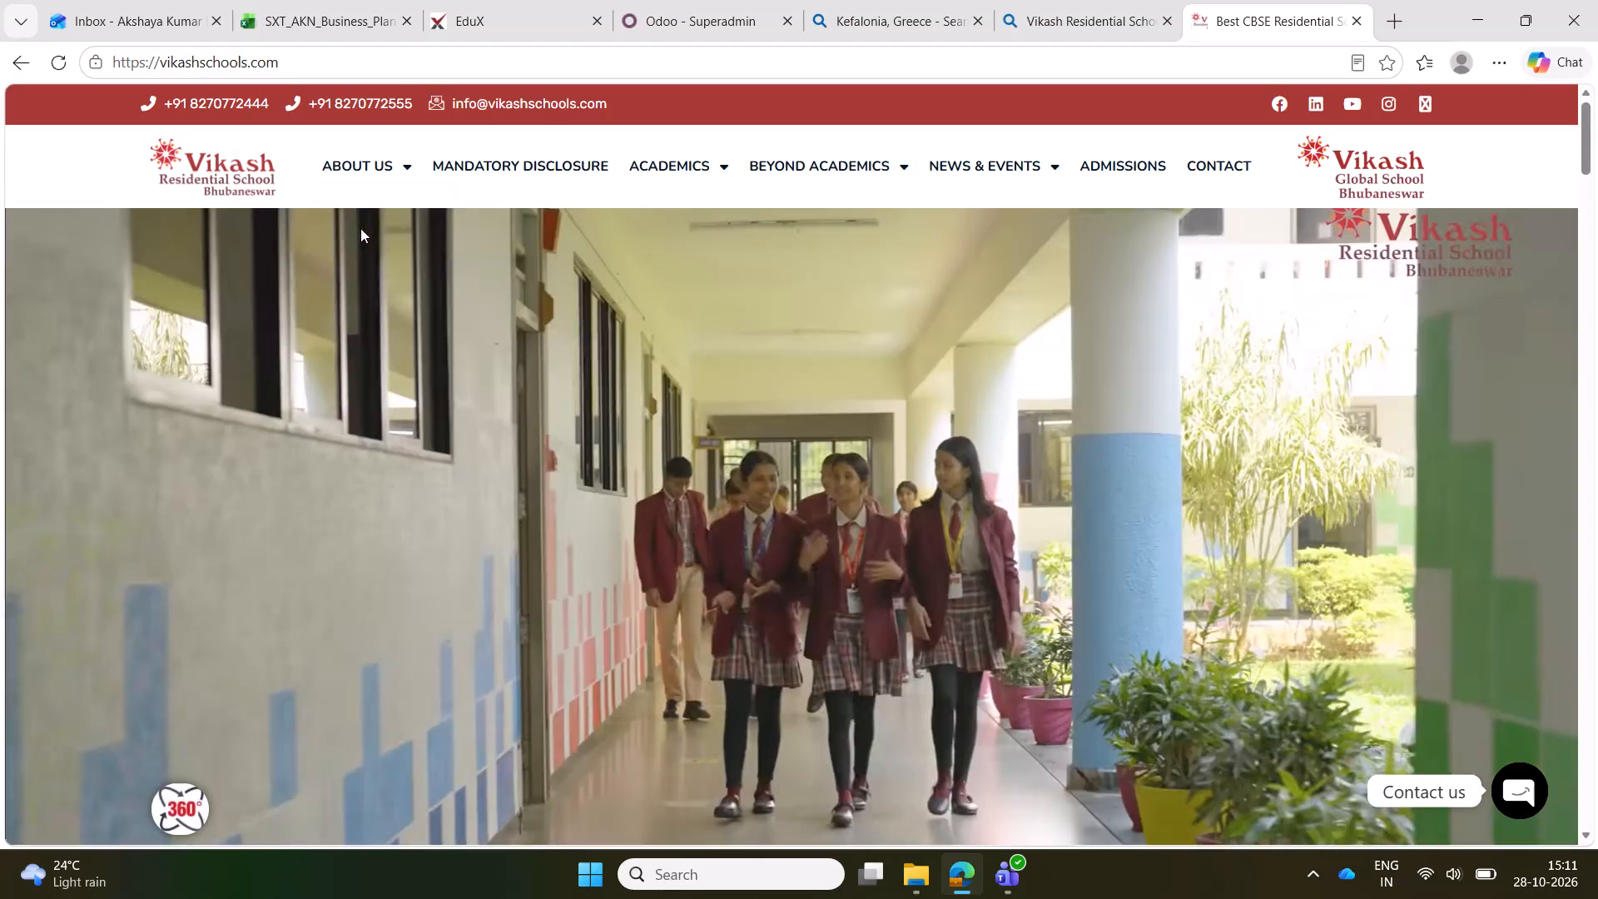
Return to the business plan workbook and append the school website's two phone numbers, comma-separated, to Vikash Residential School's Phone cell.
{"action": "left_click", "coordinate": [356, 25]}
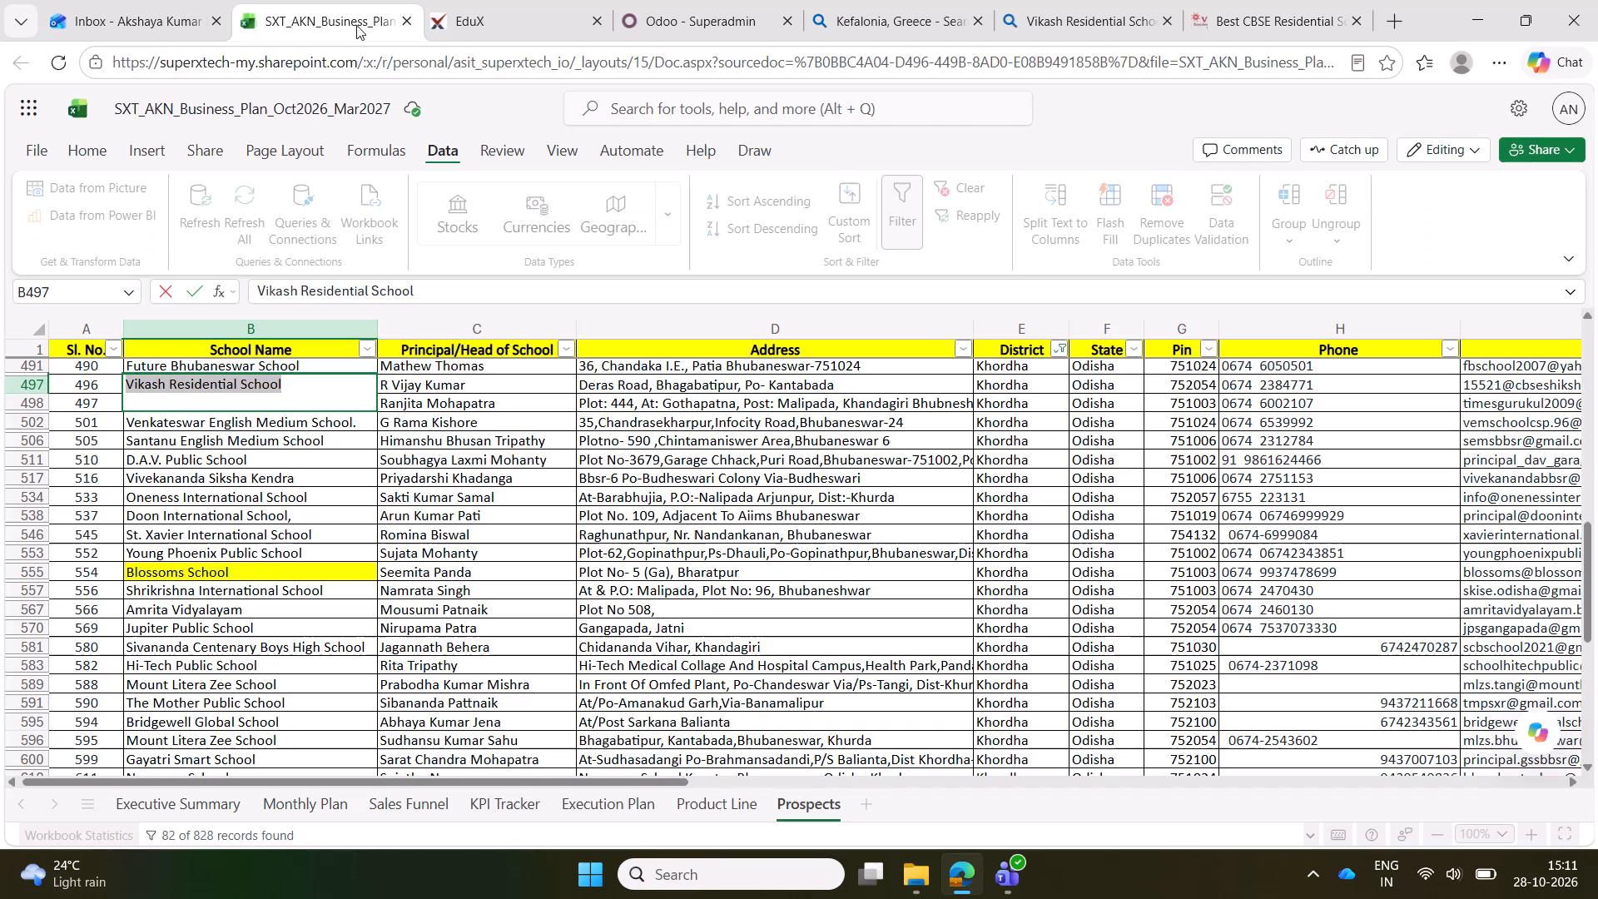
{"action": "left_click", "coordinate": [494, 384]}
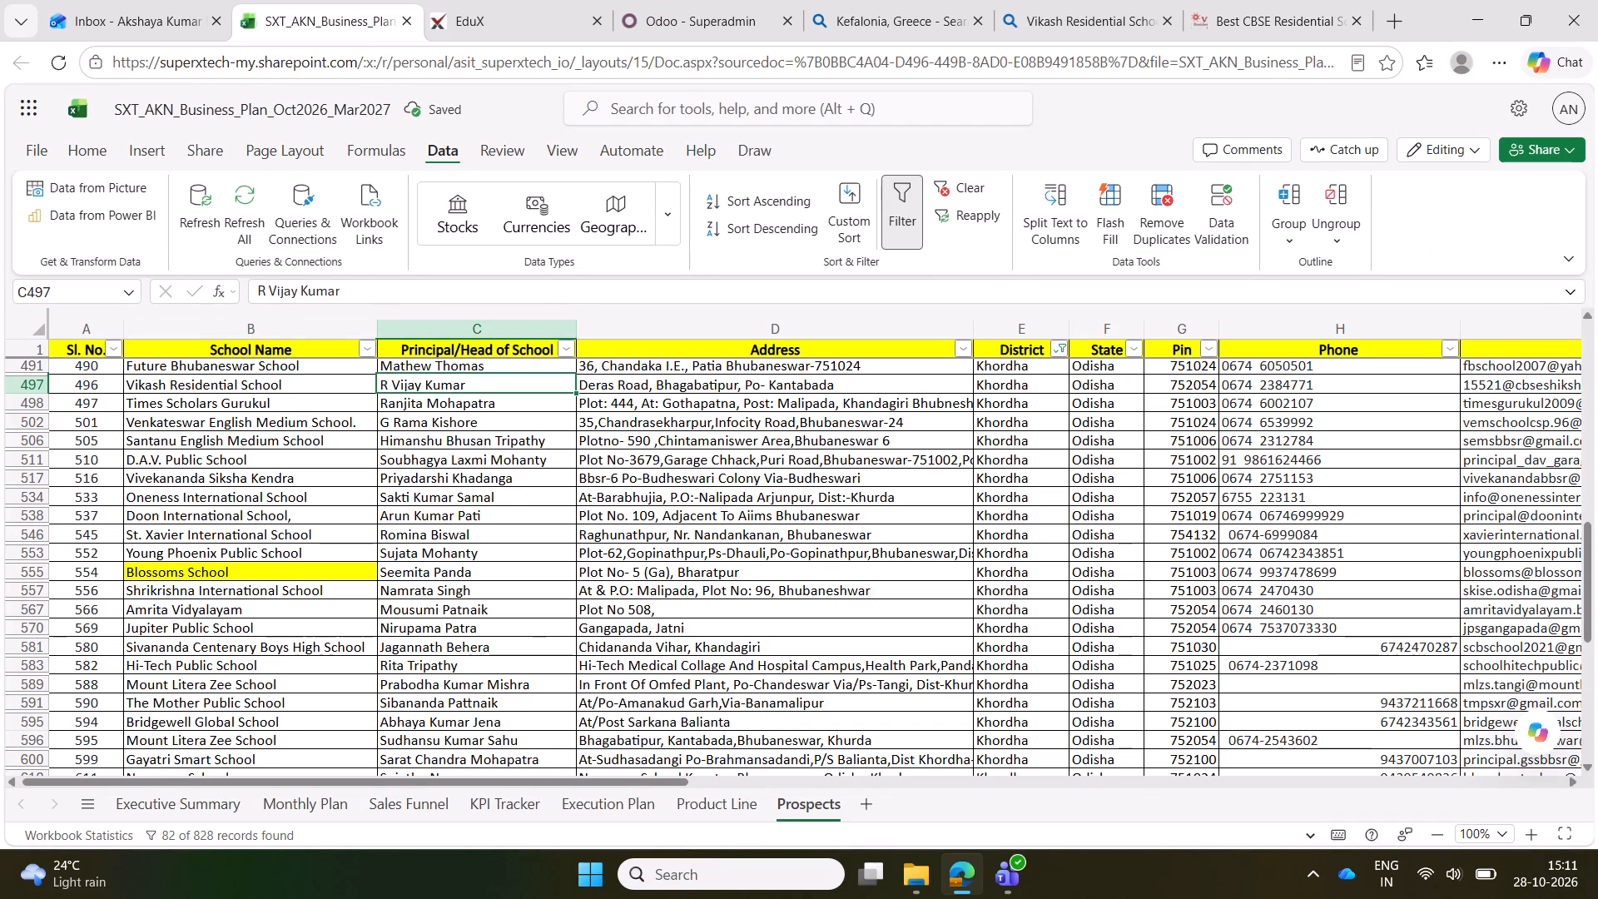
{"action": "left_click", "coordinate": [1330, 385]}
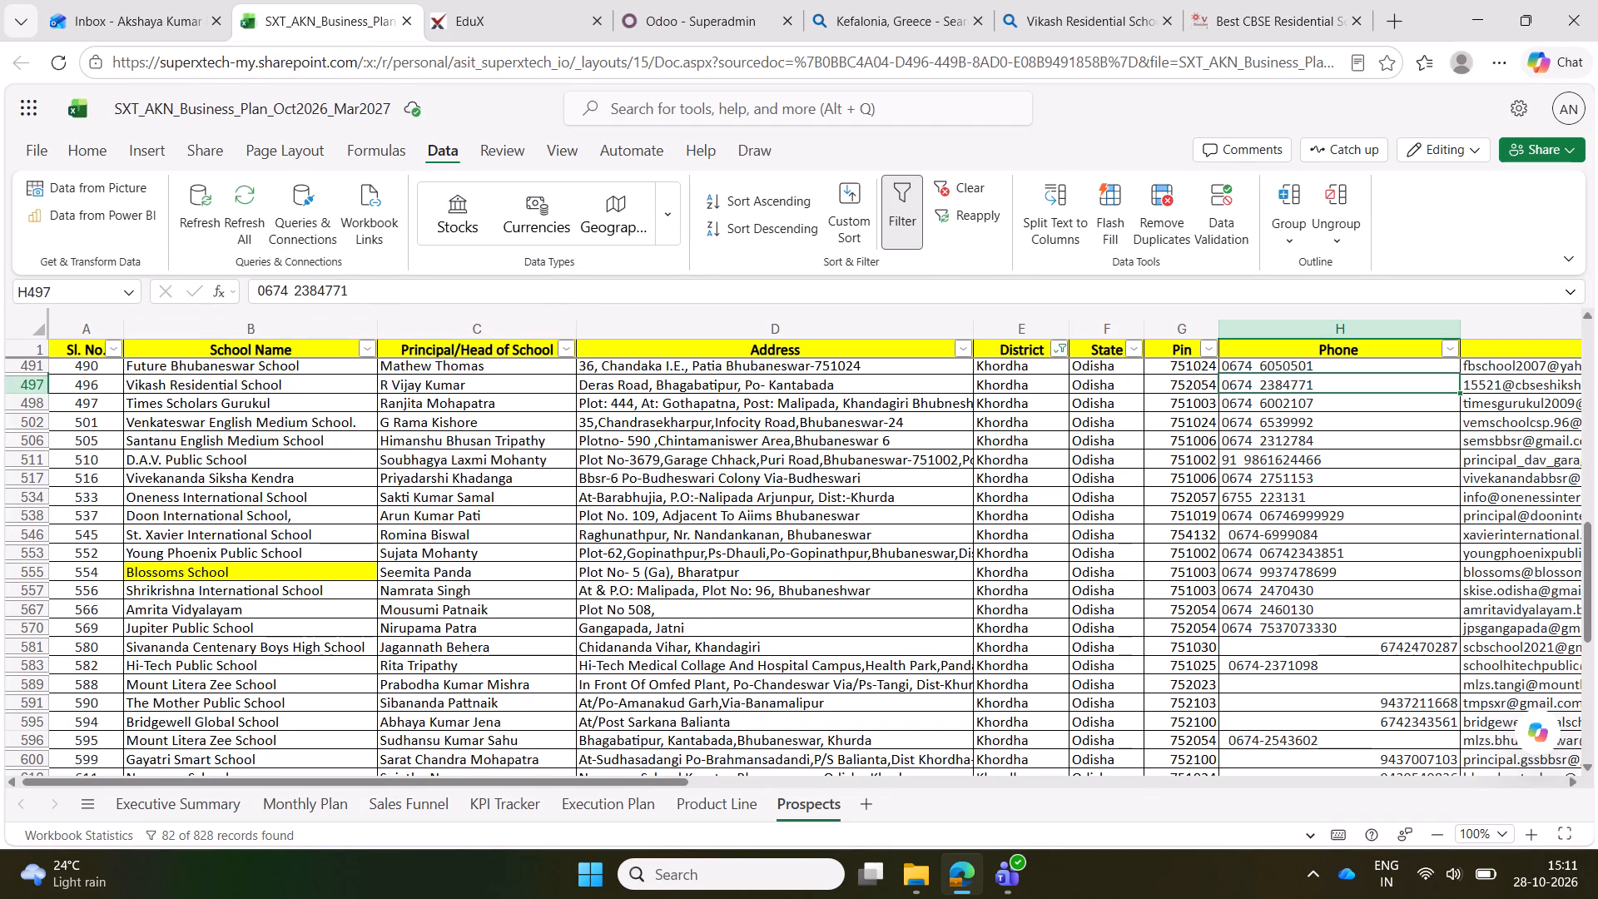
{"action": "double_click", "coordinate": [1330, 385]}
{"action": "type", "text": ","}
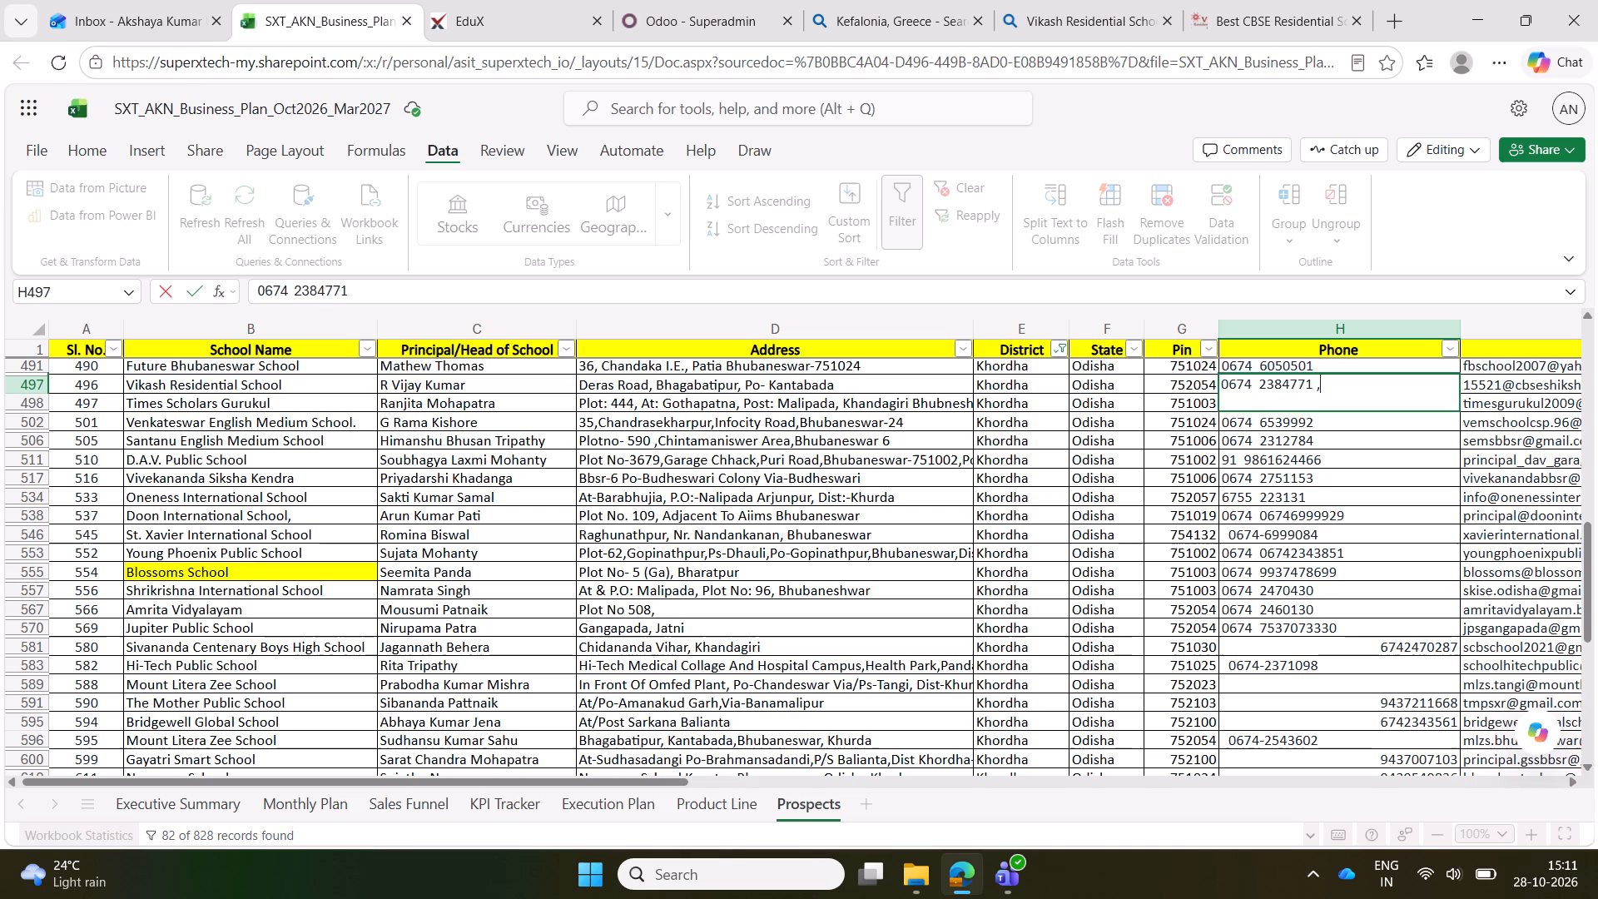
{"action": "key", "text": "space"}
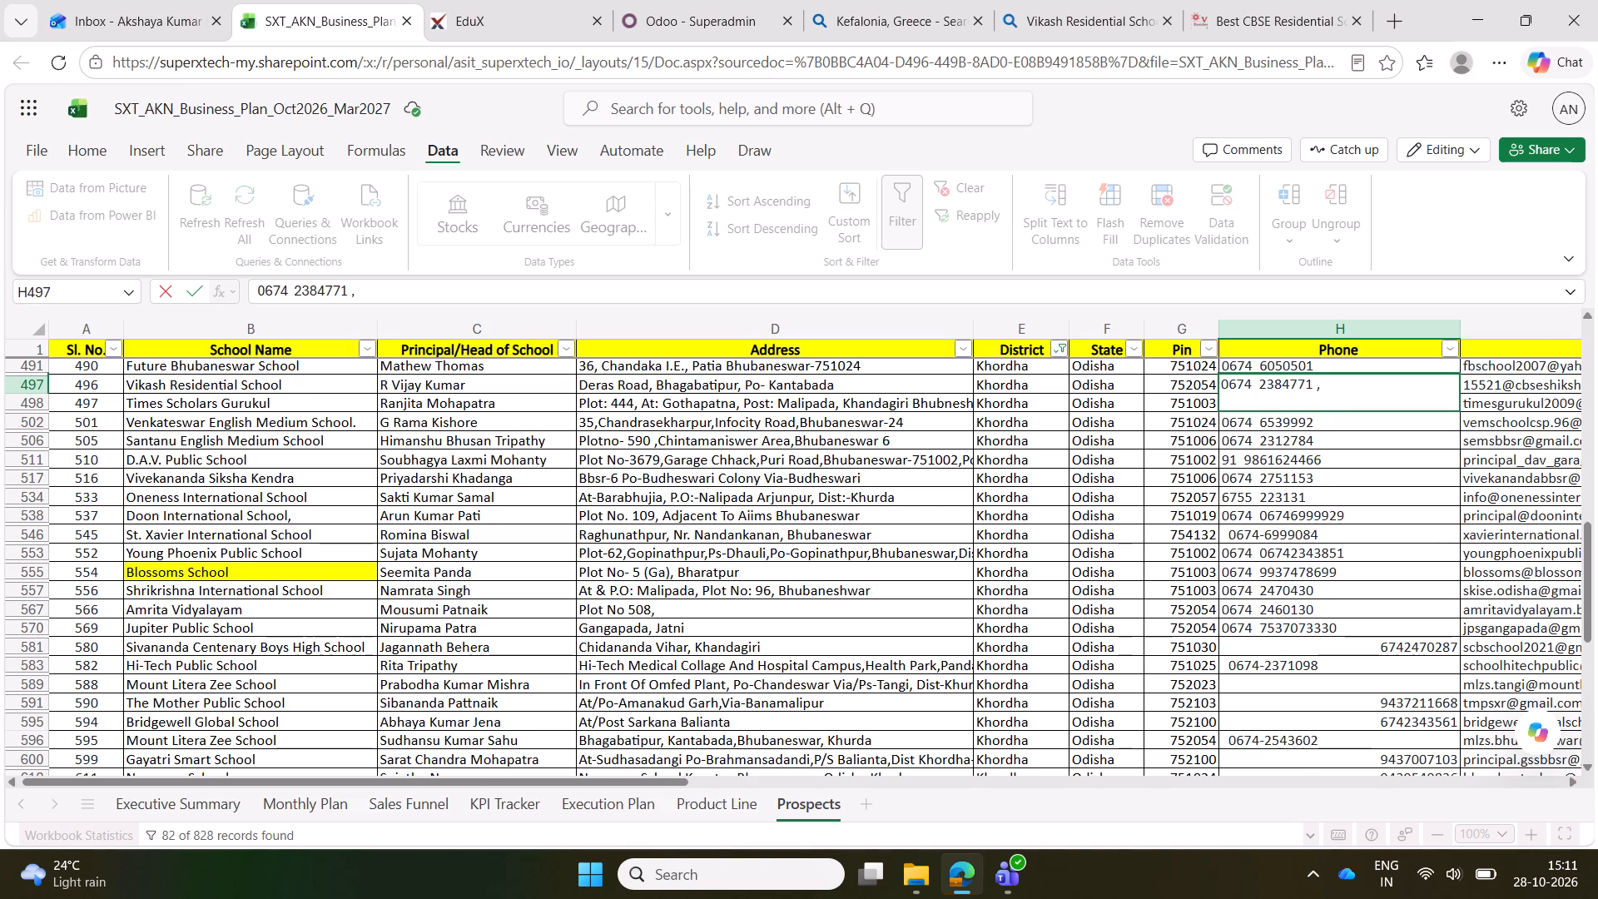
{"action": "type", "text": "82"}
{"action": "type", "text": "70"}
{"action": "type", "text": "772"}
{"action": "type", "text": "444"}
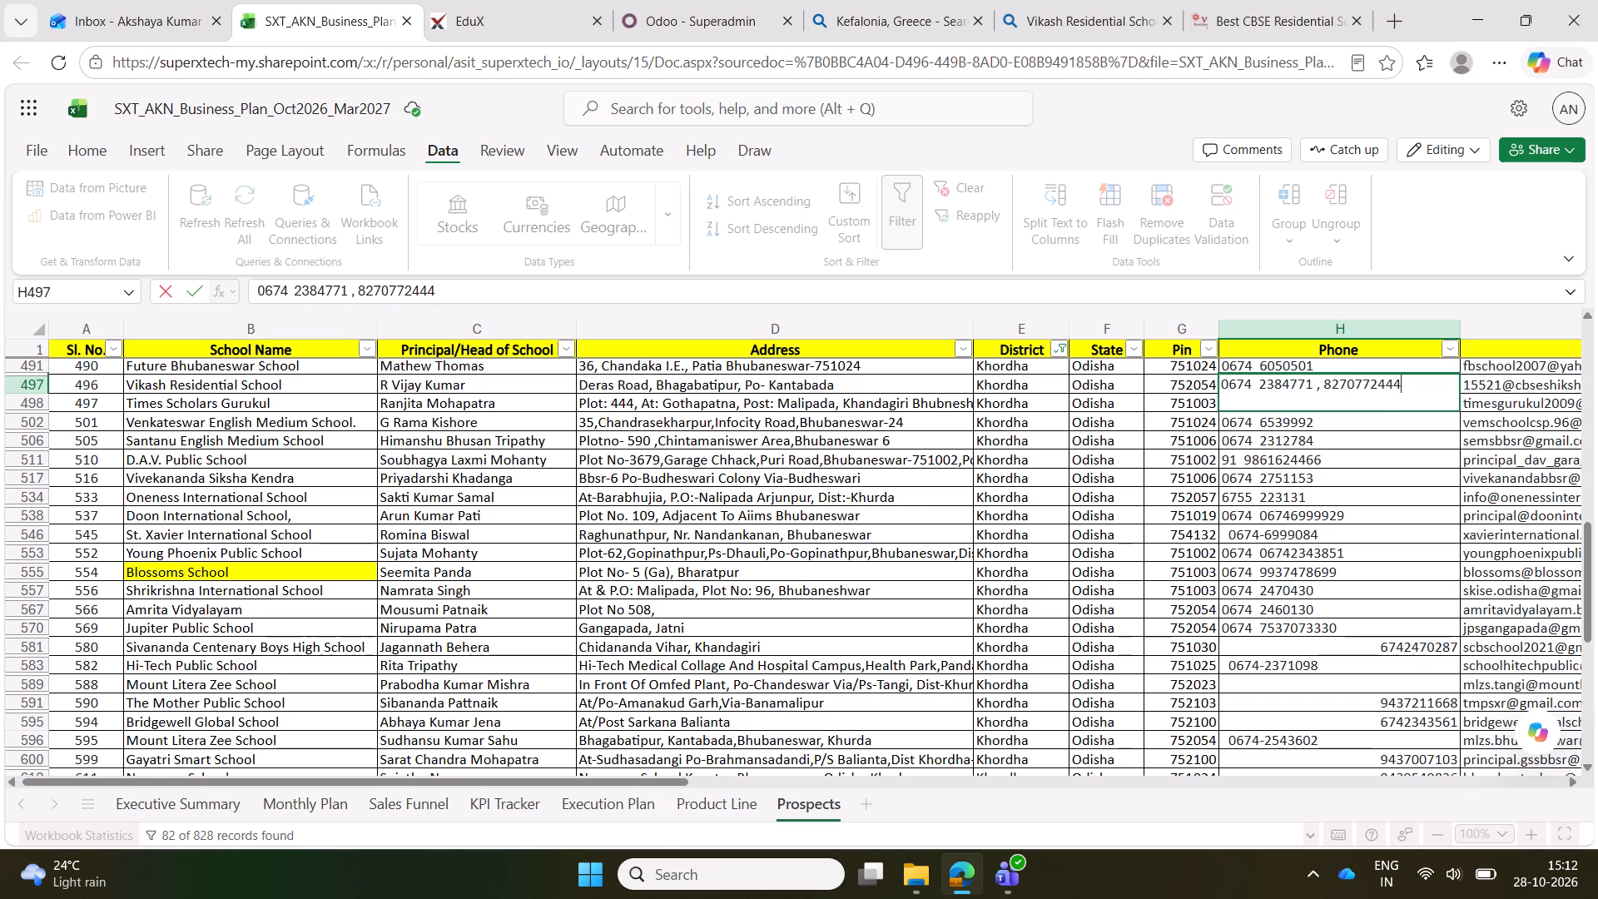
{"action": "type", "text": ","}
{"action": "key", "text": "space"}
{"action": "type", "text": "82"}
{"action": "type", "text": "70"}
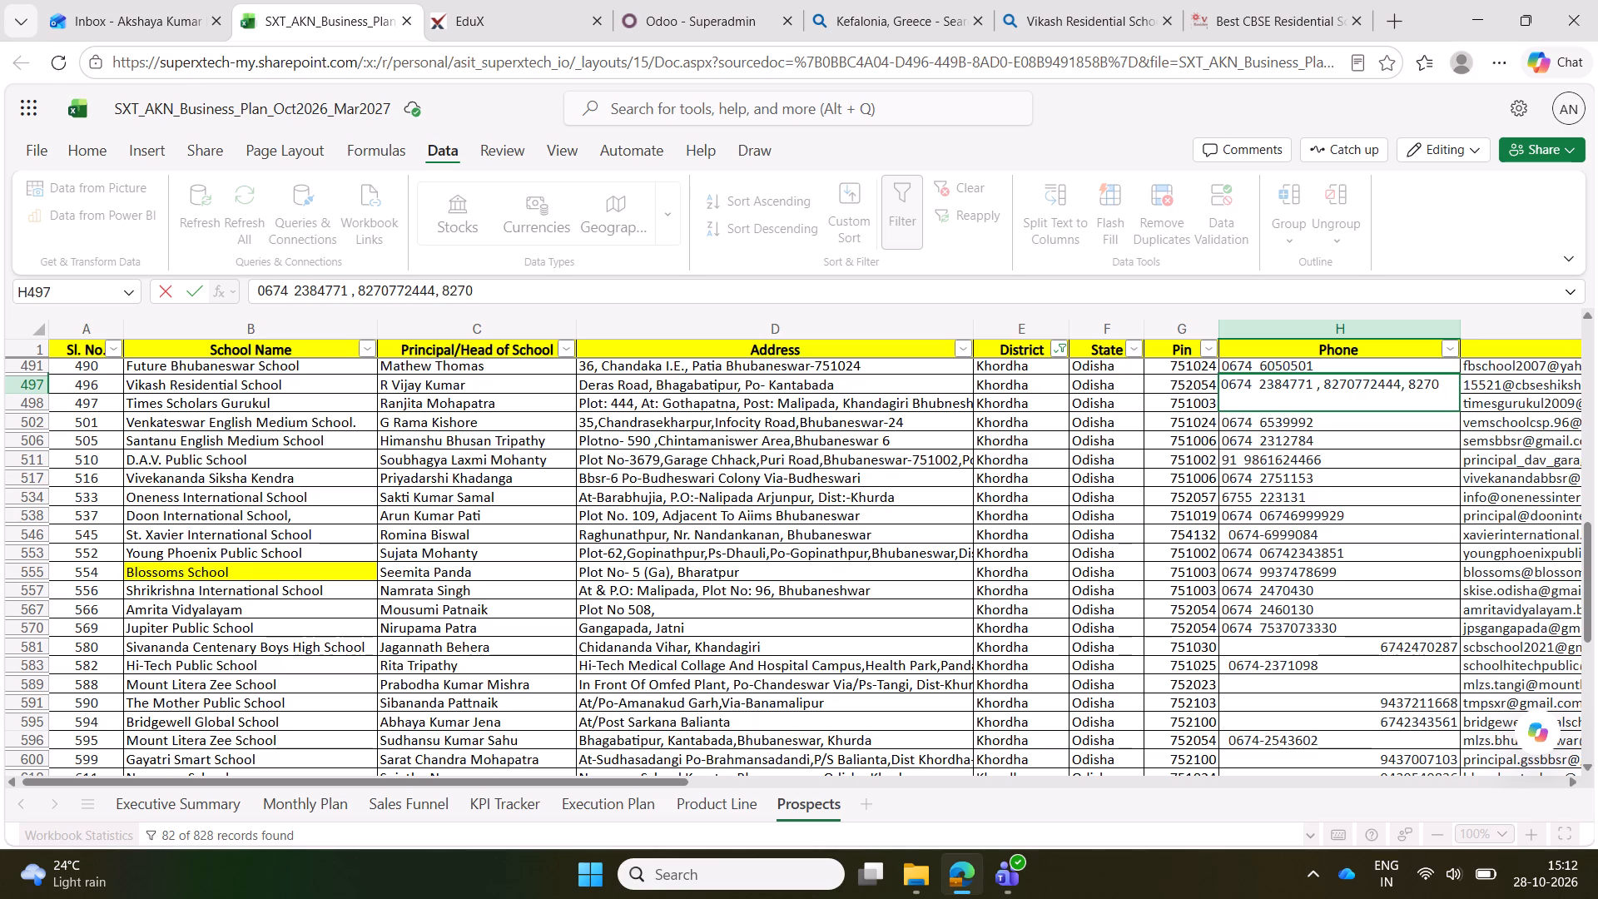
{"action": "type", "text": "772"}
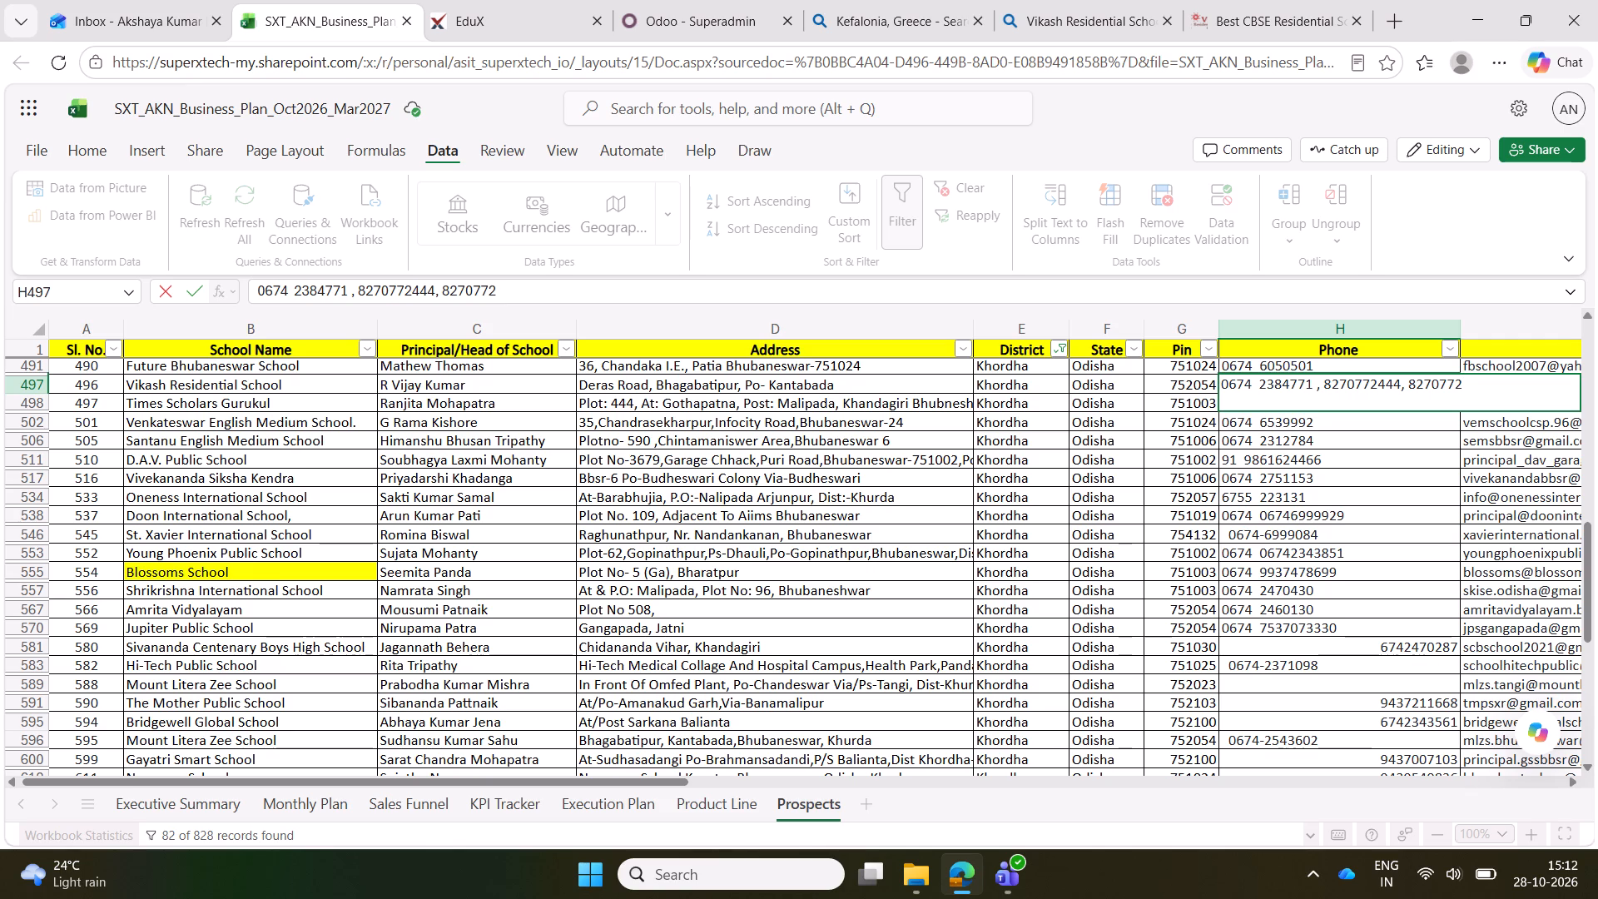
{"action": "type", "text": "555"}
{"action": "left_click", "coordinate": [1423, 473]}
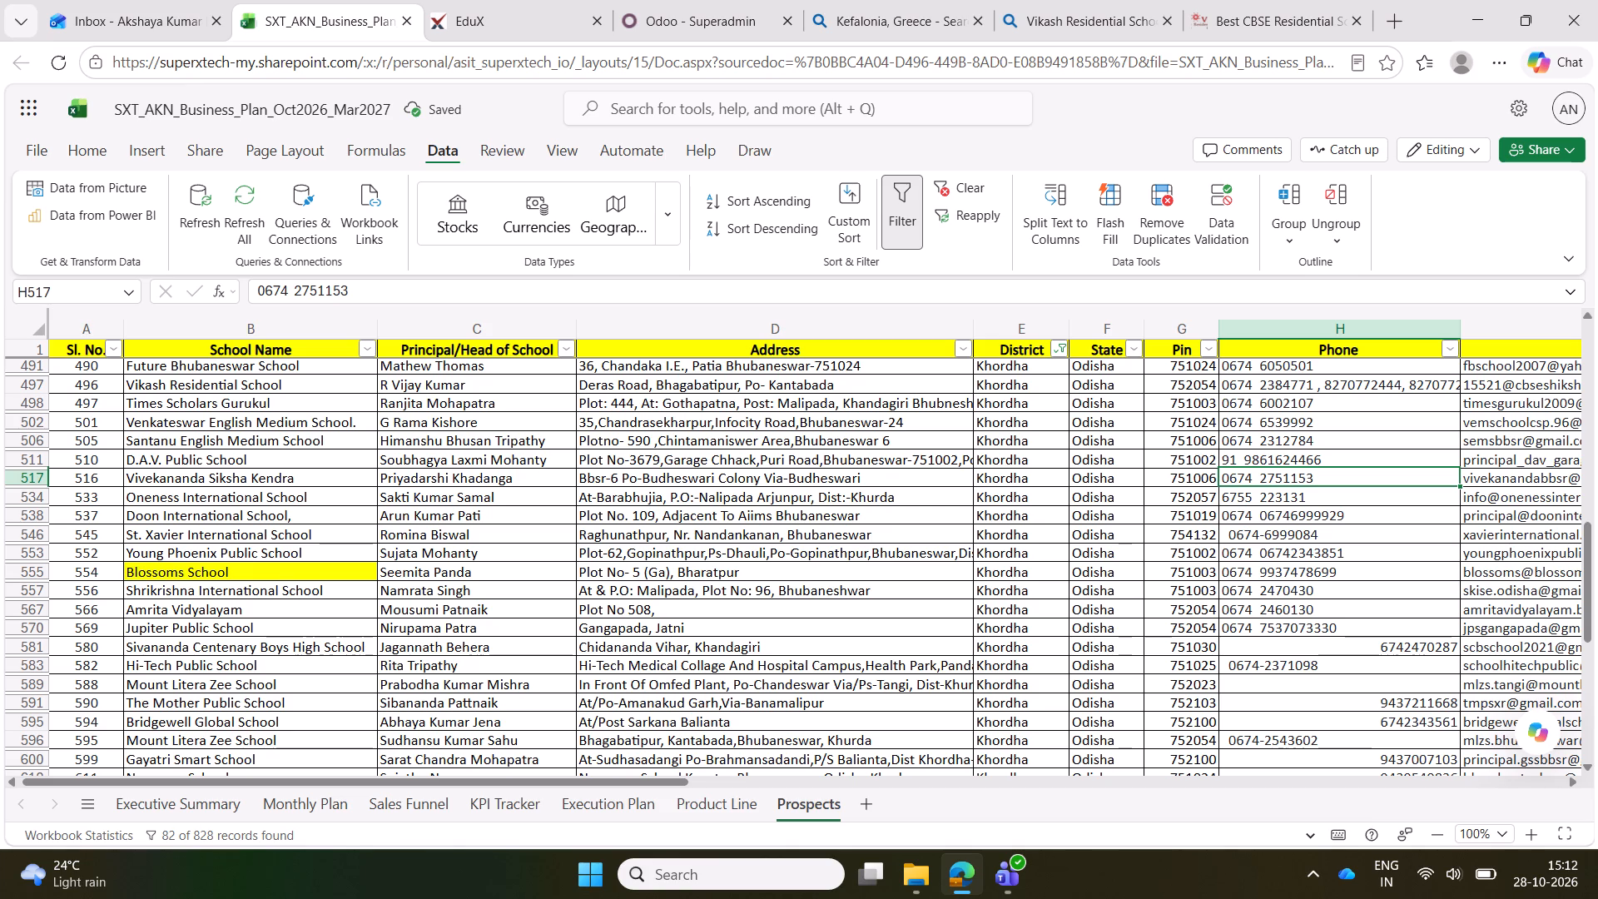
{"action": "left_click", "coordinate": [1347, 388]}
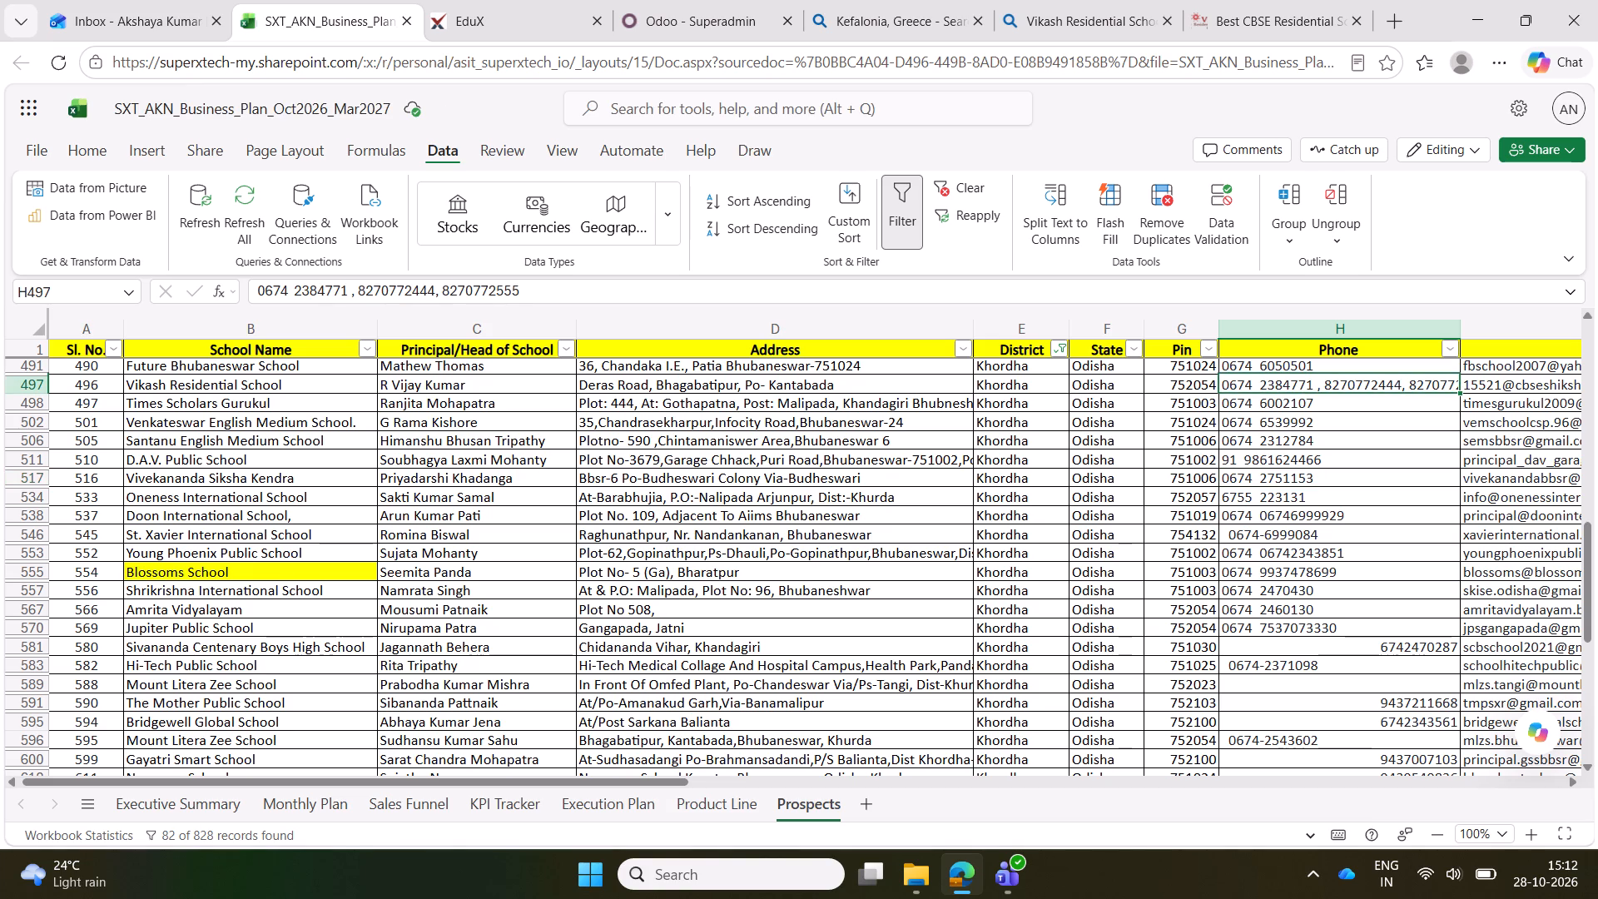
Fill the Vikash Residential School name cell with Tan, Background 2, Darker 10%.
{"action": "left_click", "coordinate": [297, 382]}
{"action": "right_click_drag", "start_coordinate": [297, 382], "coordinate": [302, 391]}
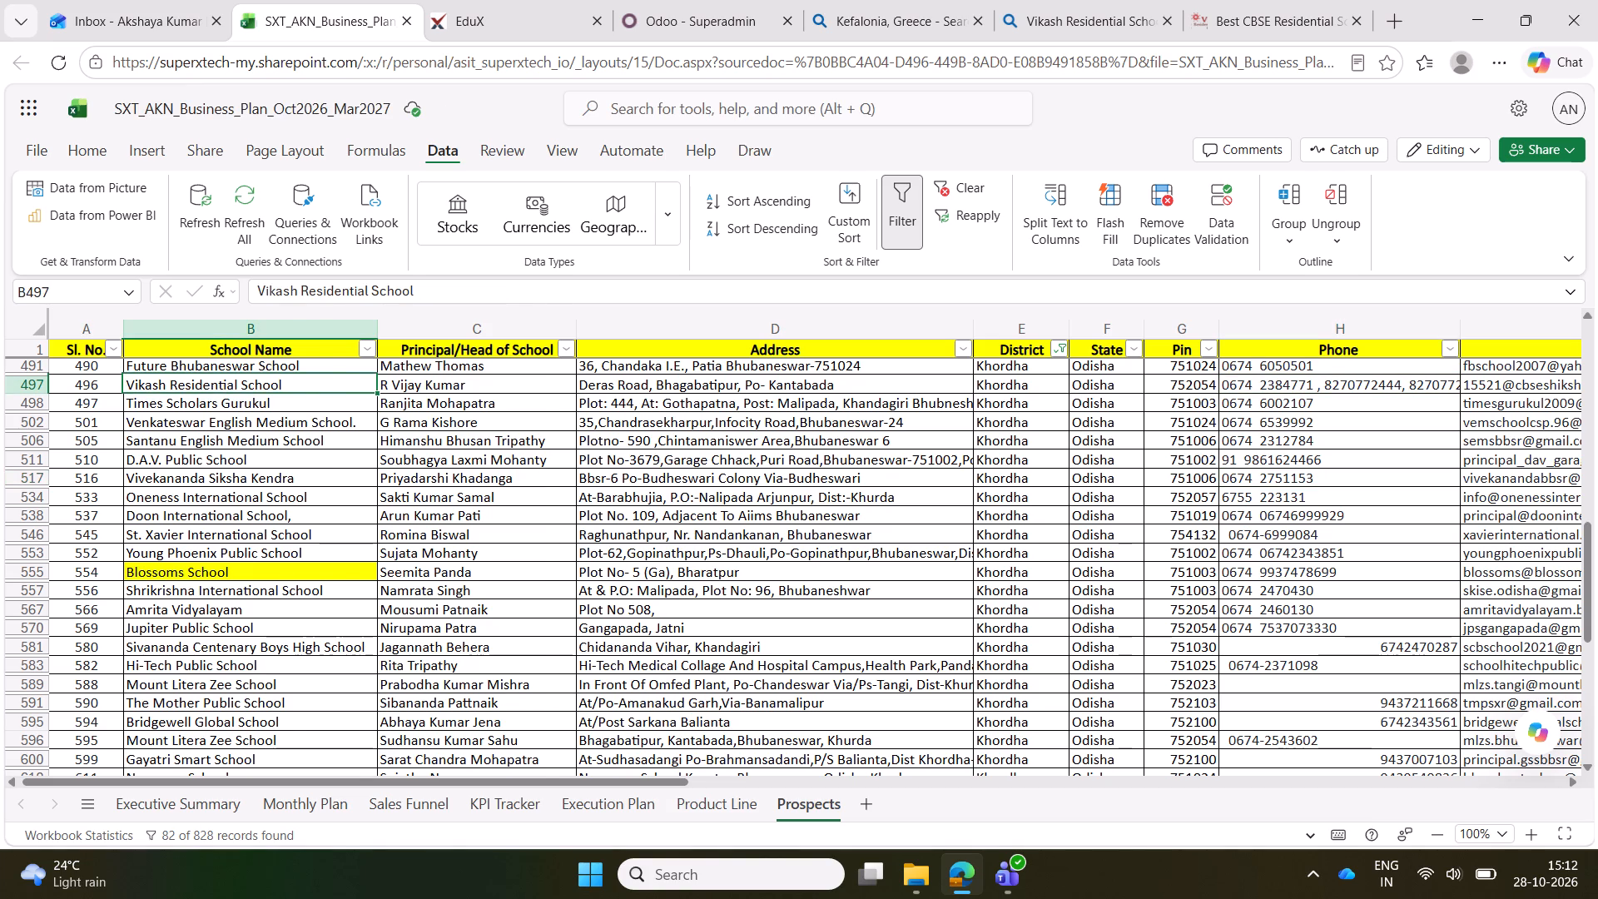
{"action": "left_click", "coordinate": [274, 380]}
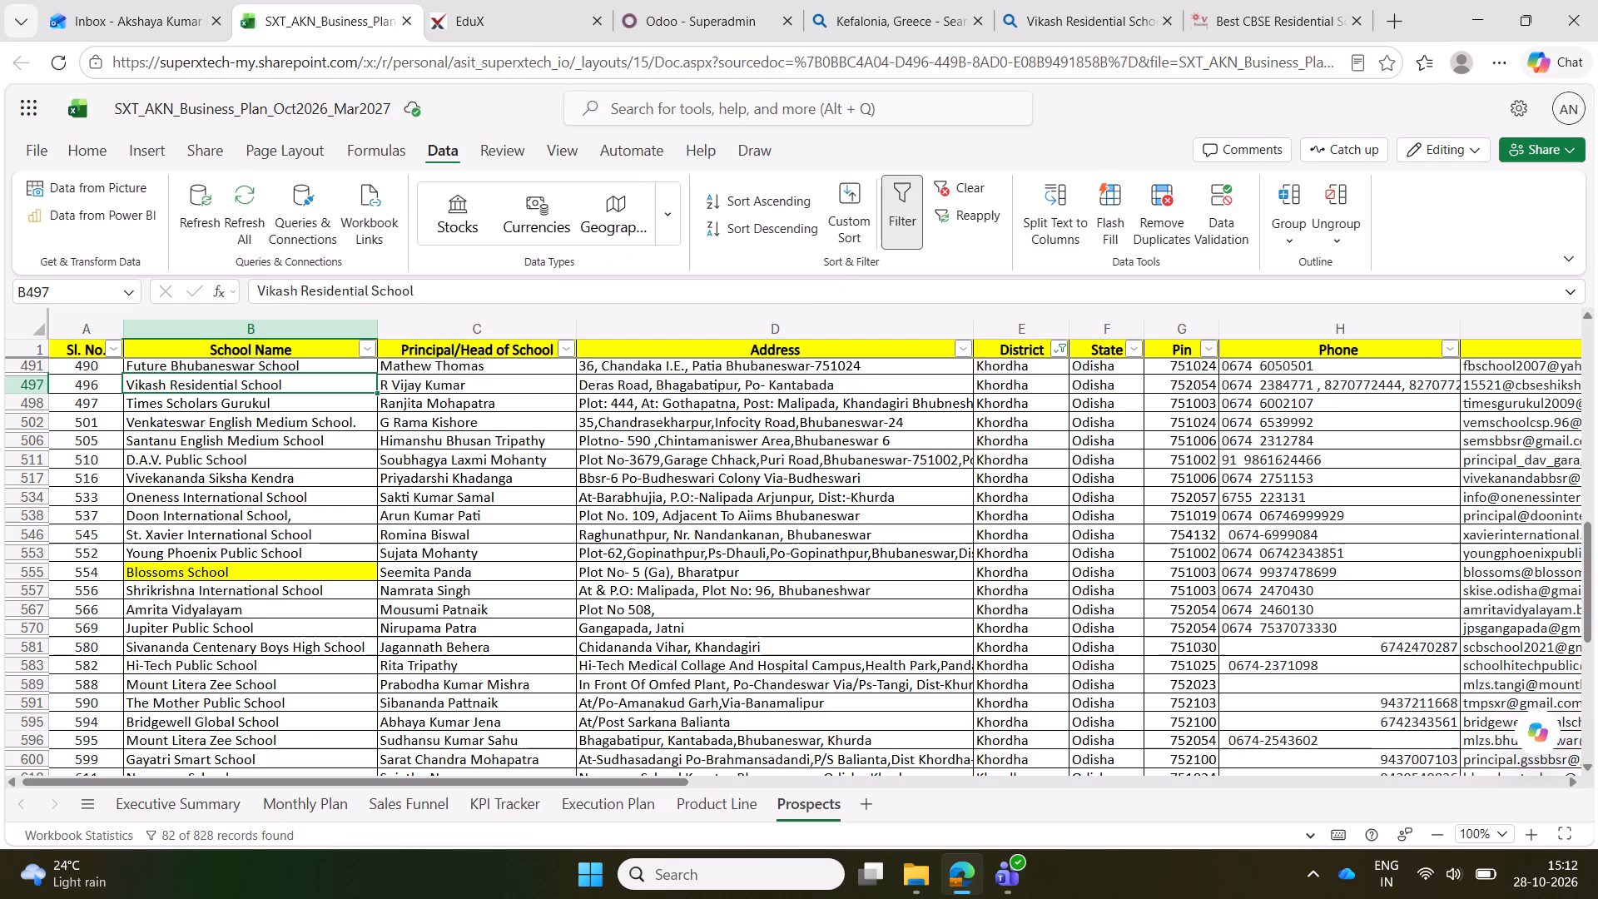
{"action": "left_click", "coordinate": [274, 380]}
{"action": "right_click", "coordinate": [274, 380]}
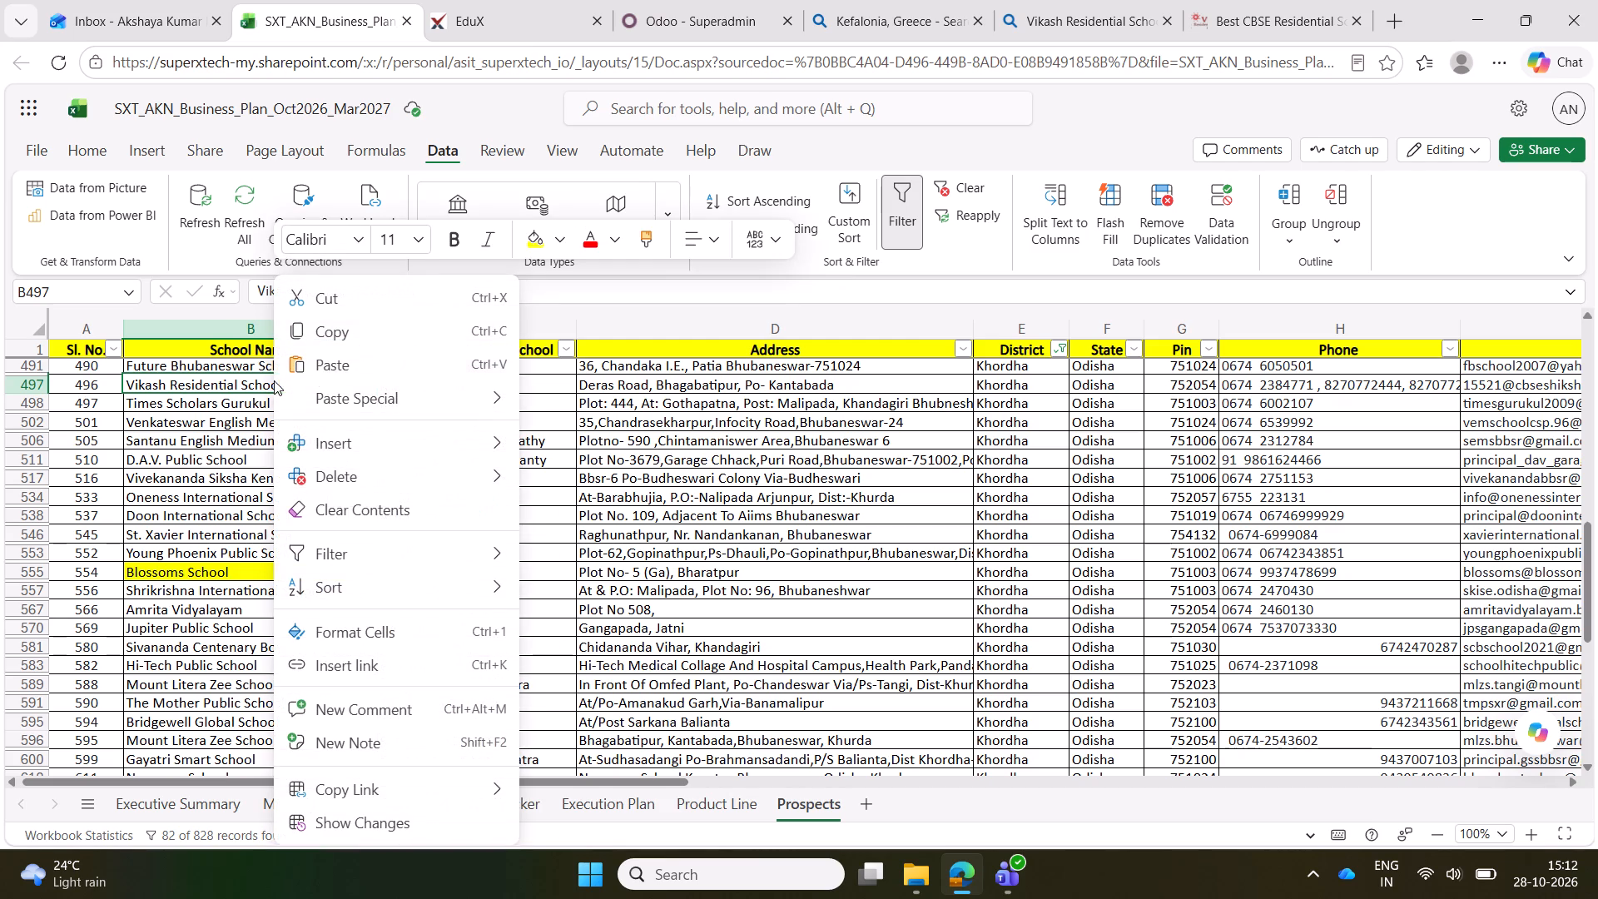
{"action": "left_click", "coordinate": [563, 243]}
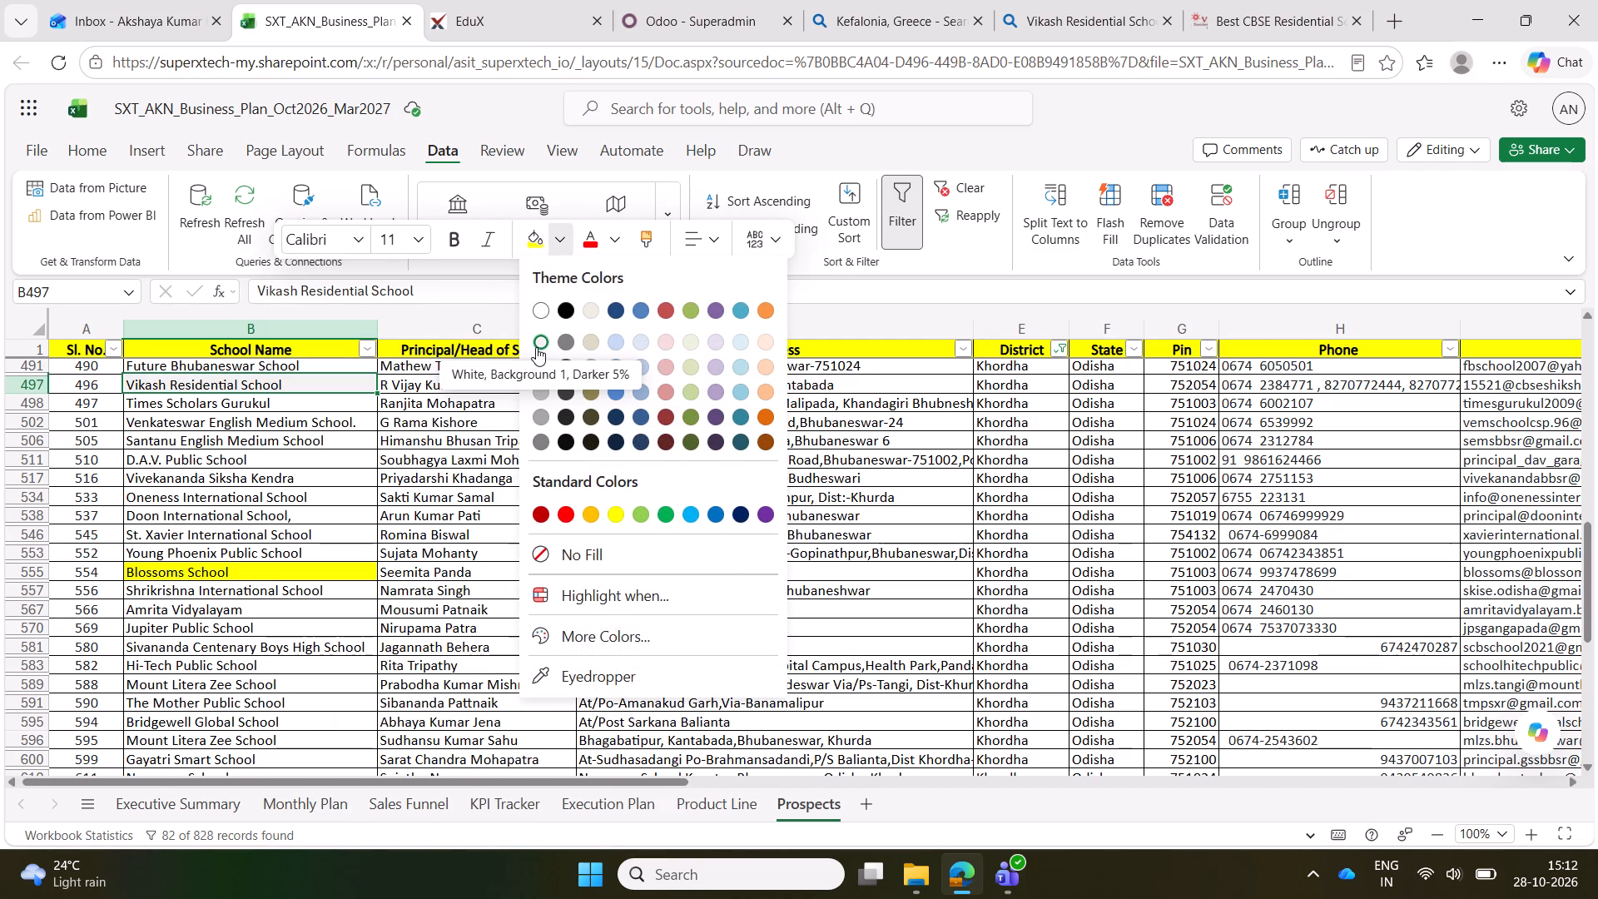
{"action": "left_click", "coordinate": [588, 342]}
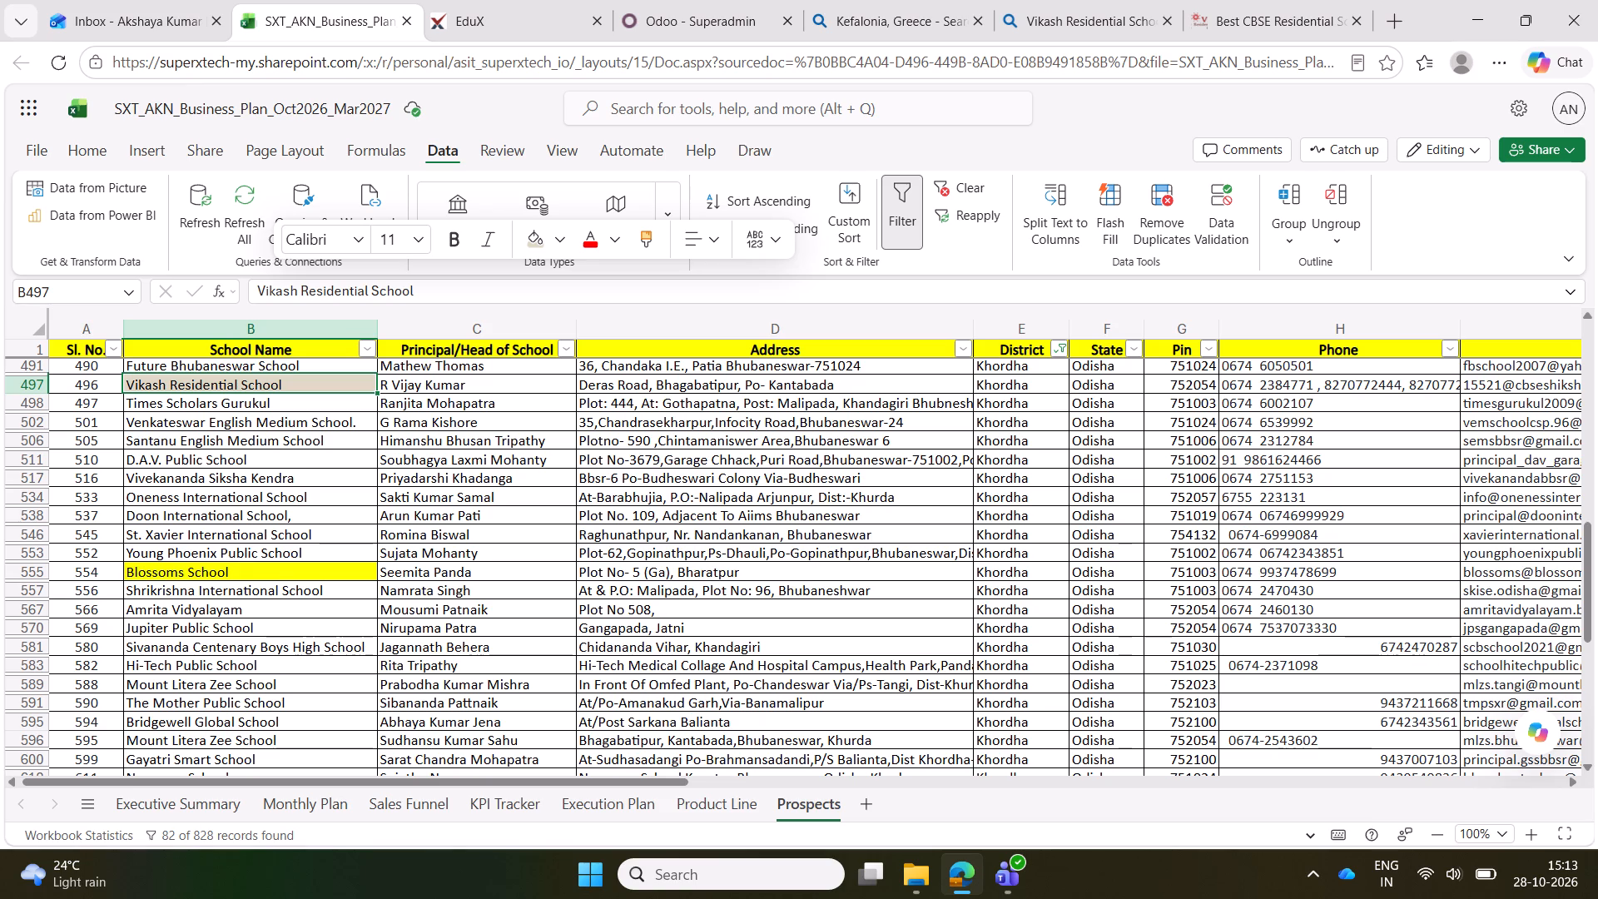
Change the Blossoms School name cell's fill to the same tan colour used for Vikash Residential School.
{"action": "left_click", "coordinate": [246, 567]}
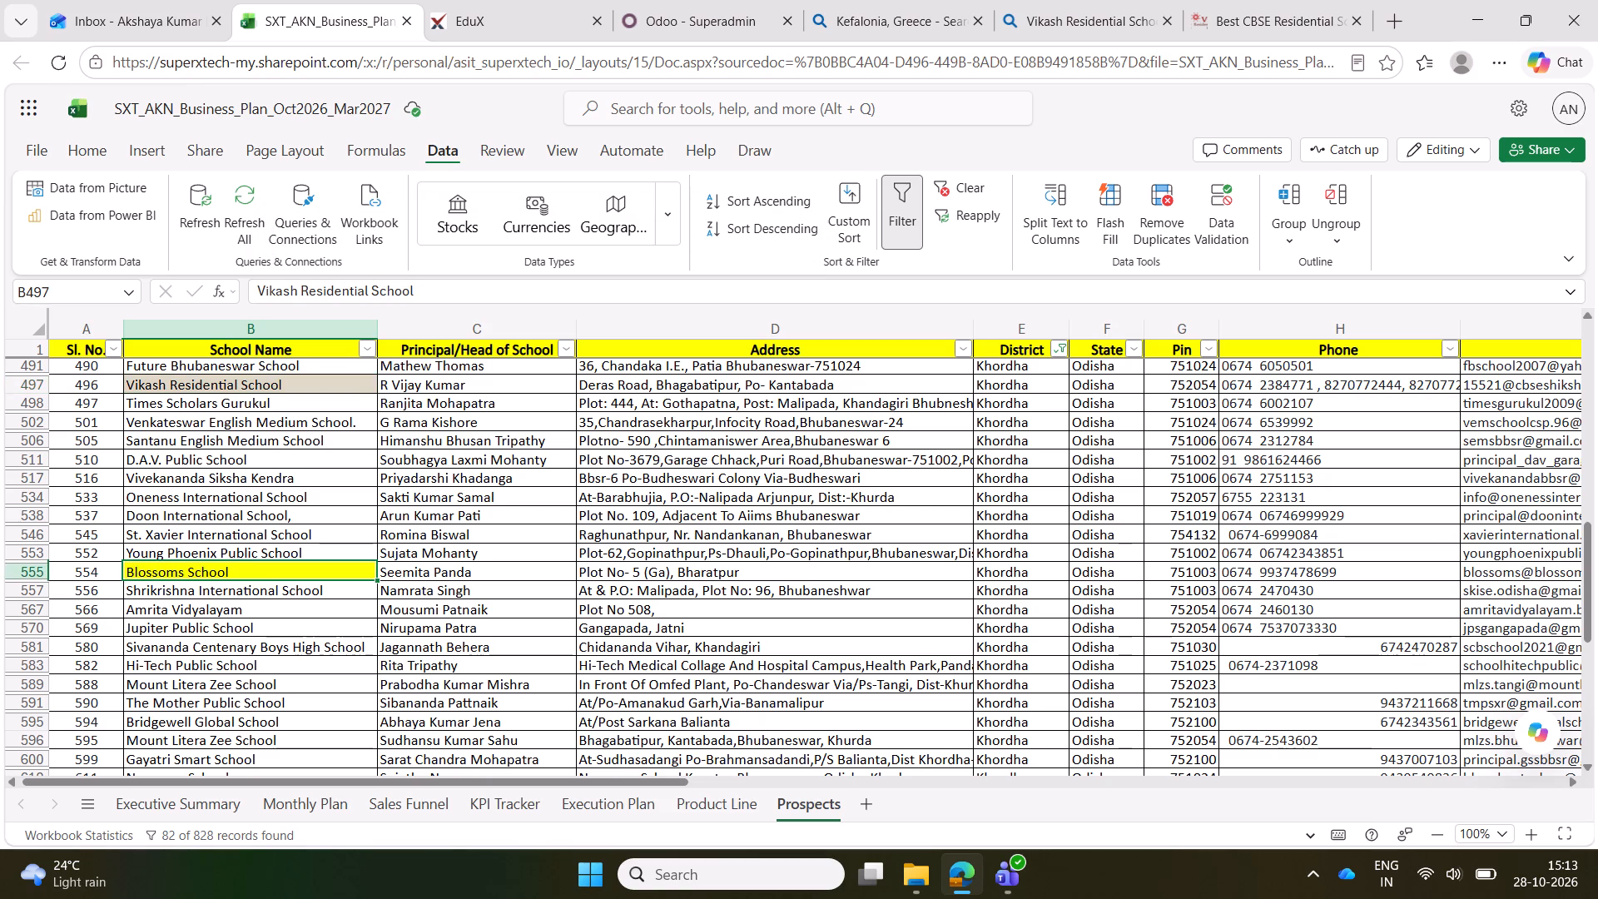
{"action": "right_click", "coordinate": [290, 573]}
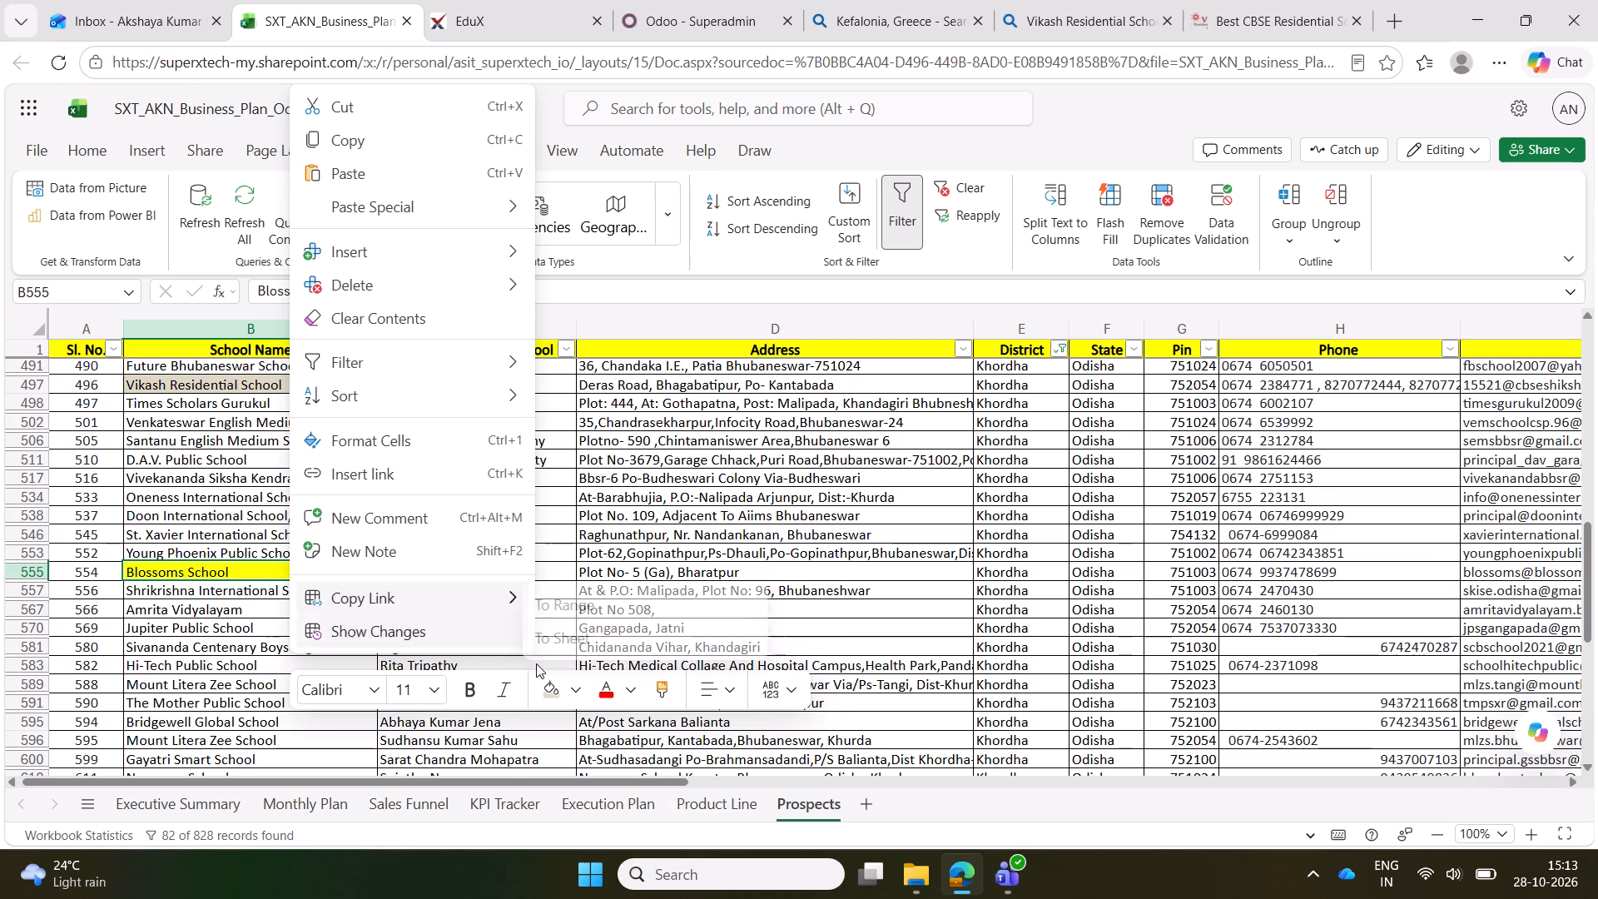
{"action": "left_click", "coordinate": [551, 693]}
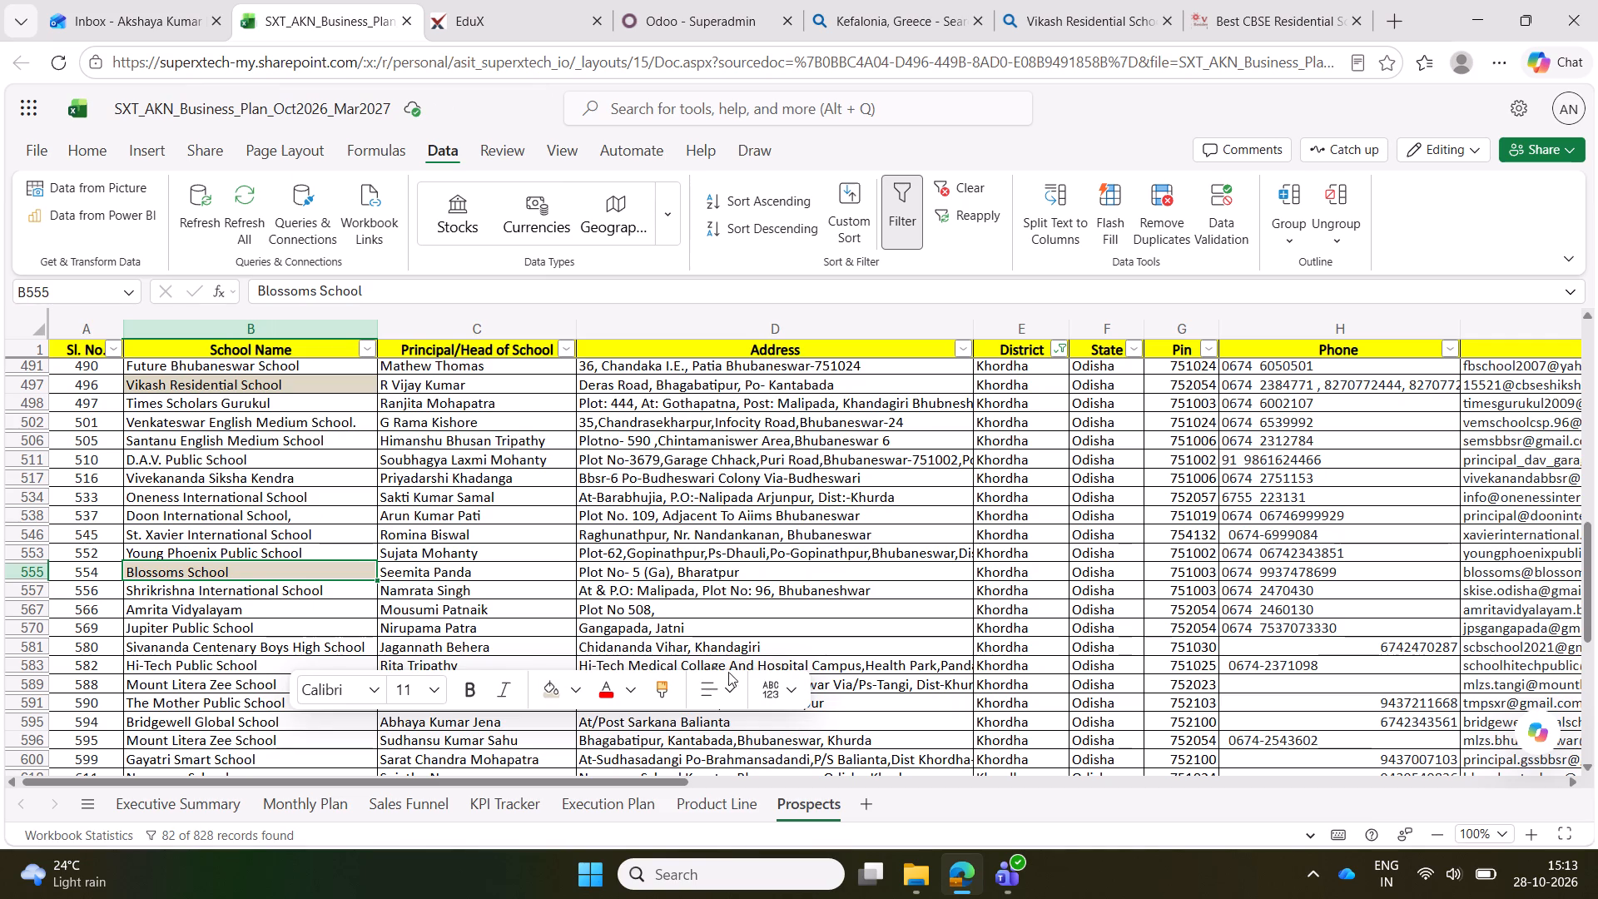
{"action": "left_click", "coordinate": [447, 569]}
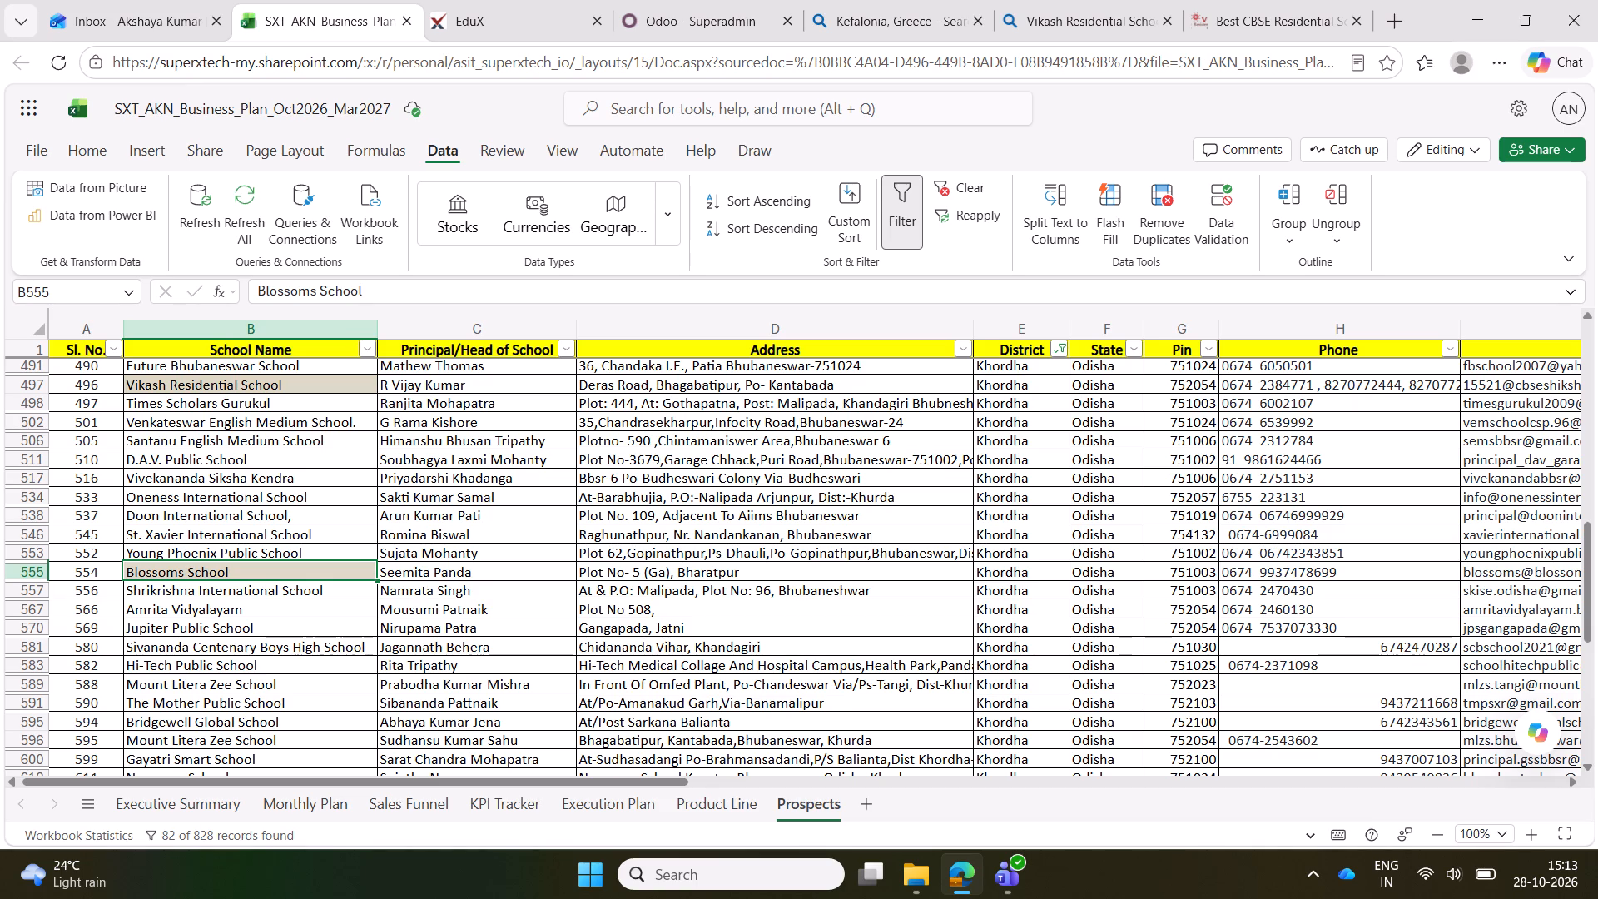
{"action": "left_click", "coordinate": [274, 409]}
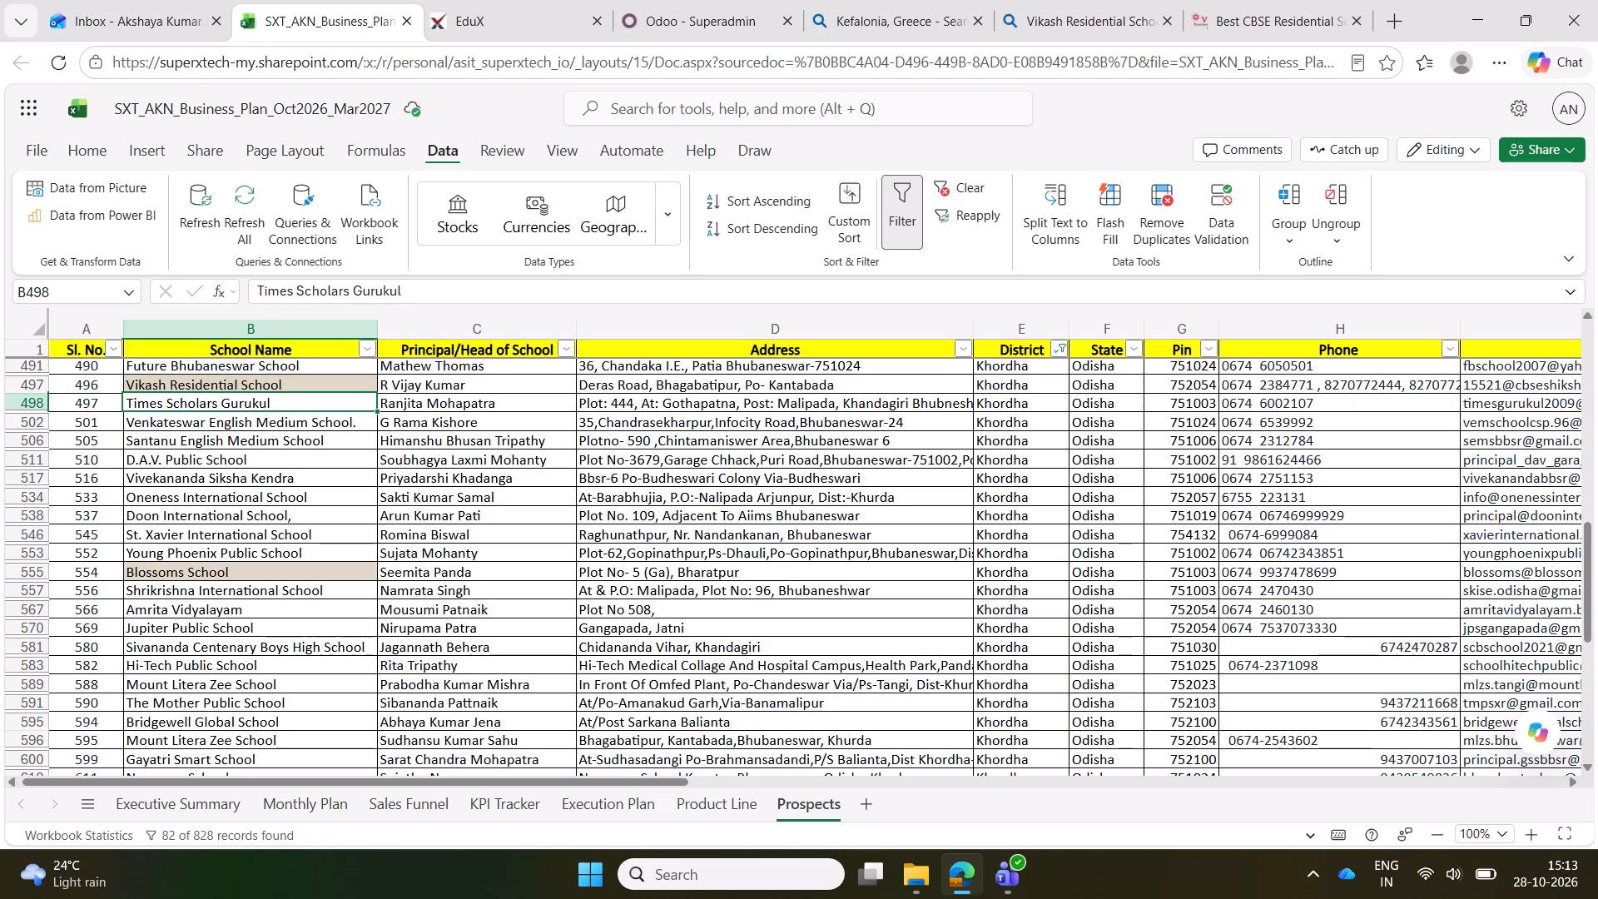
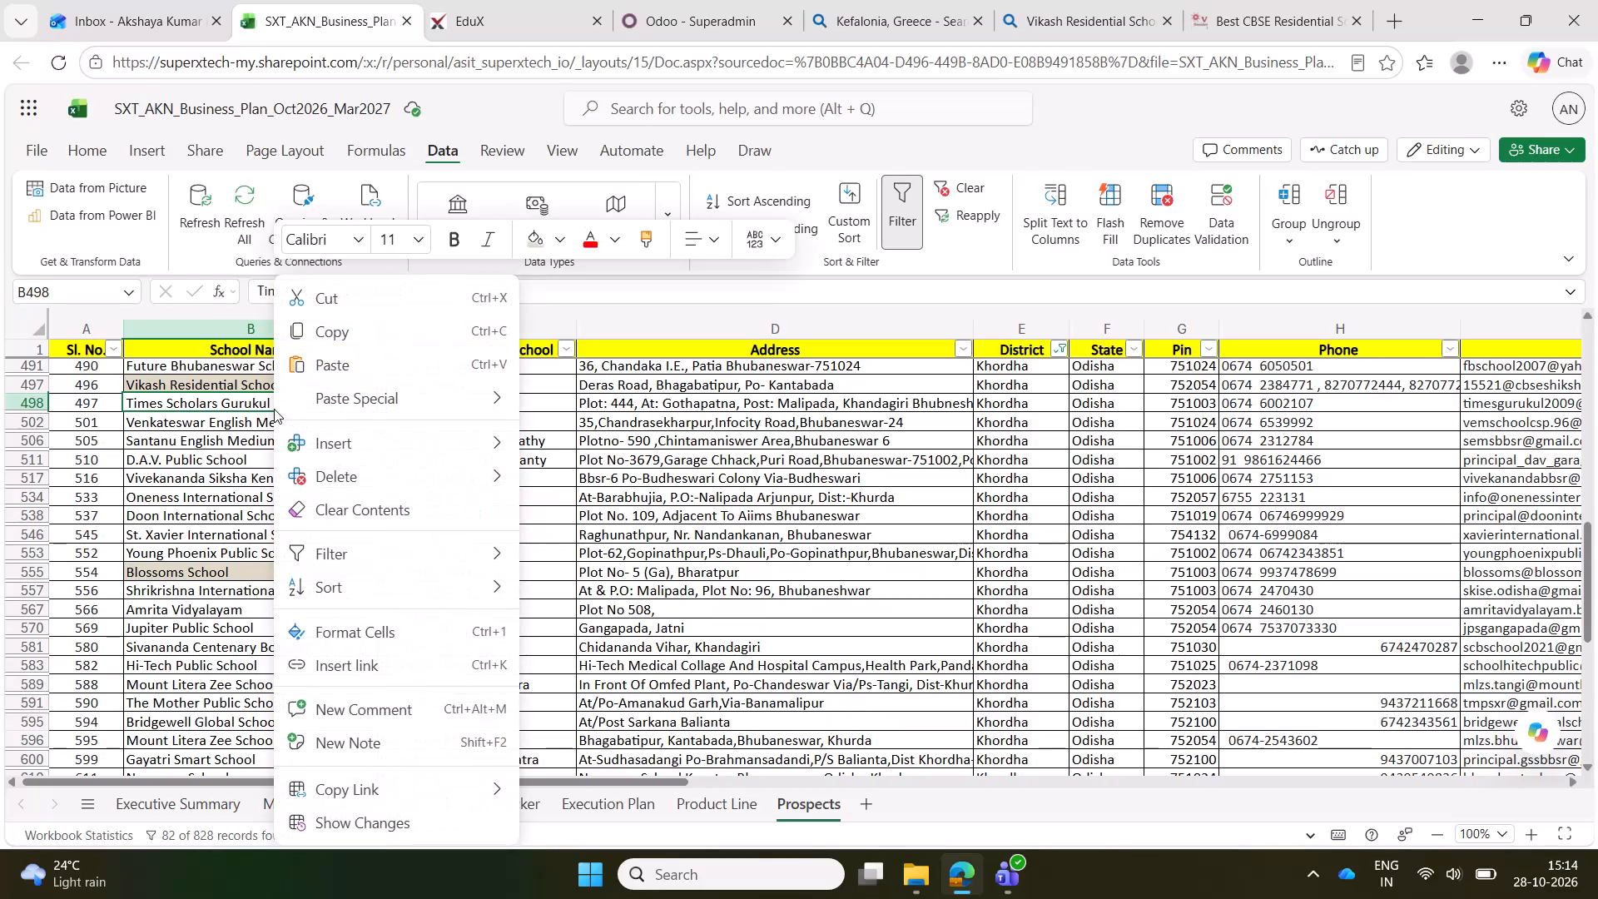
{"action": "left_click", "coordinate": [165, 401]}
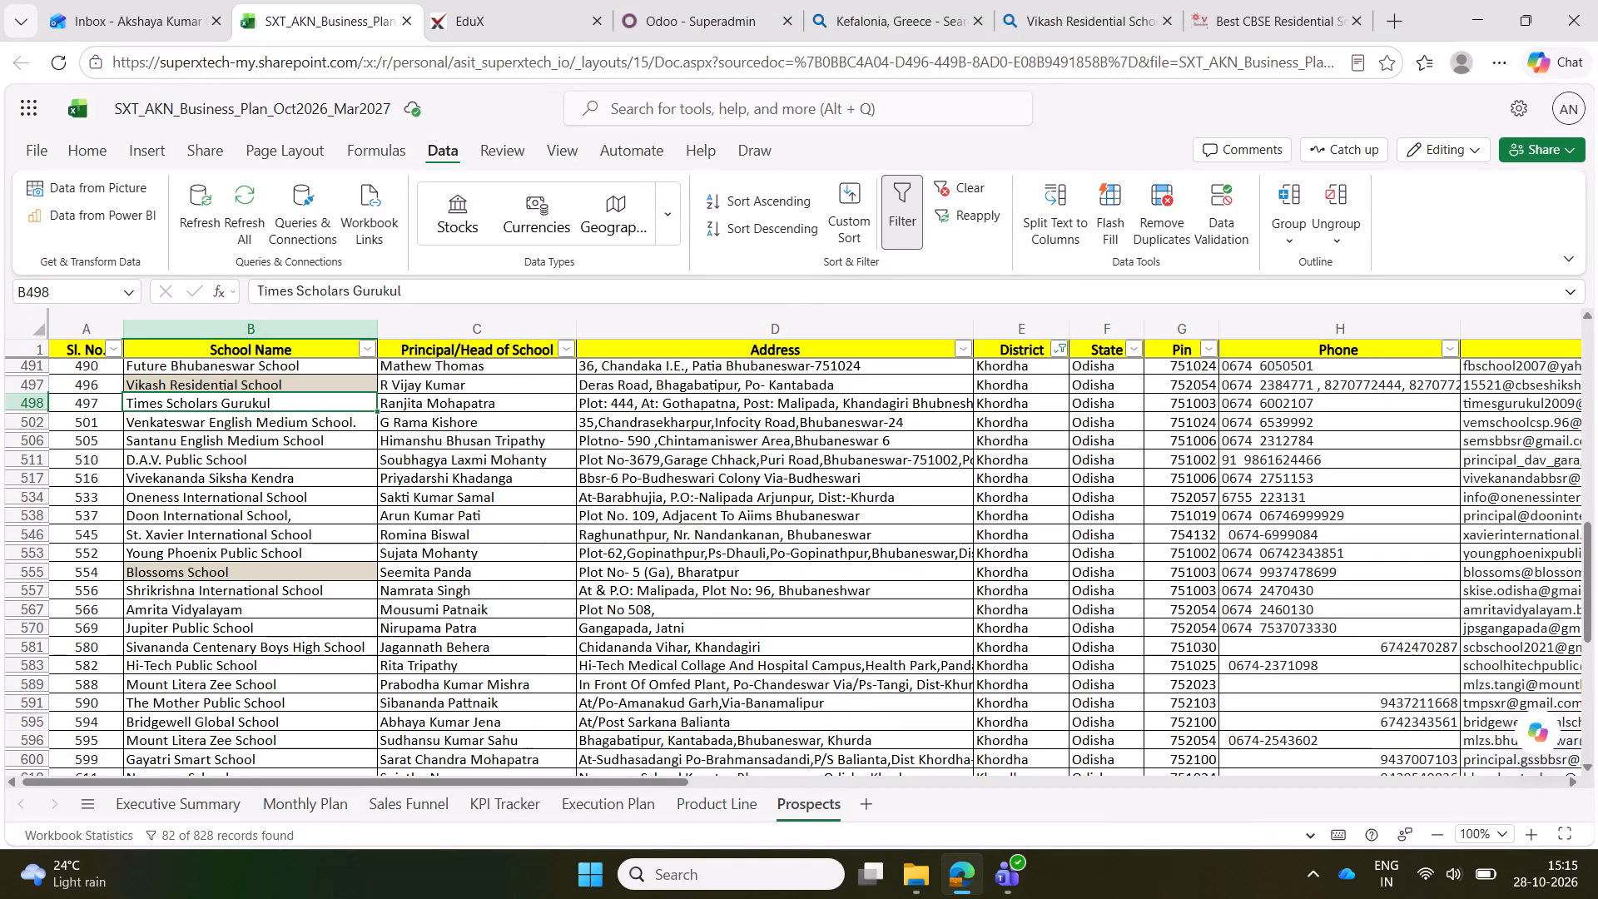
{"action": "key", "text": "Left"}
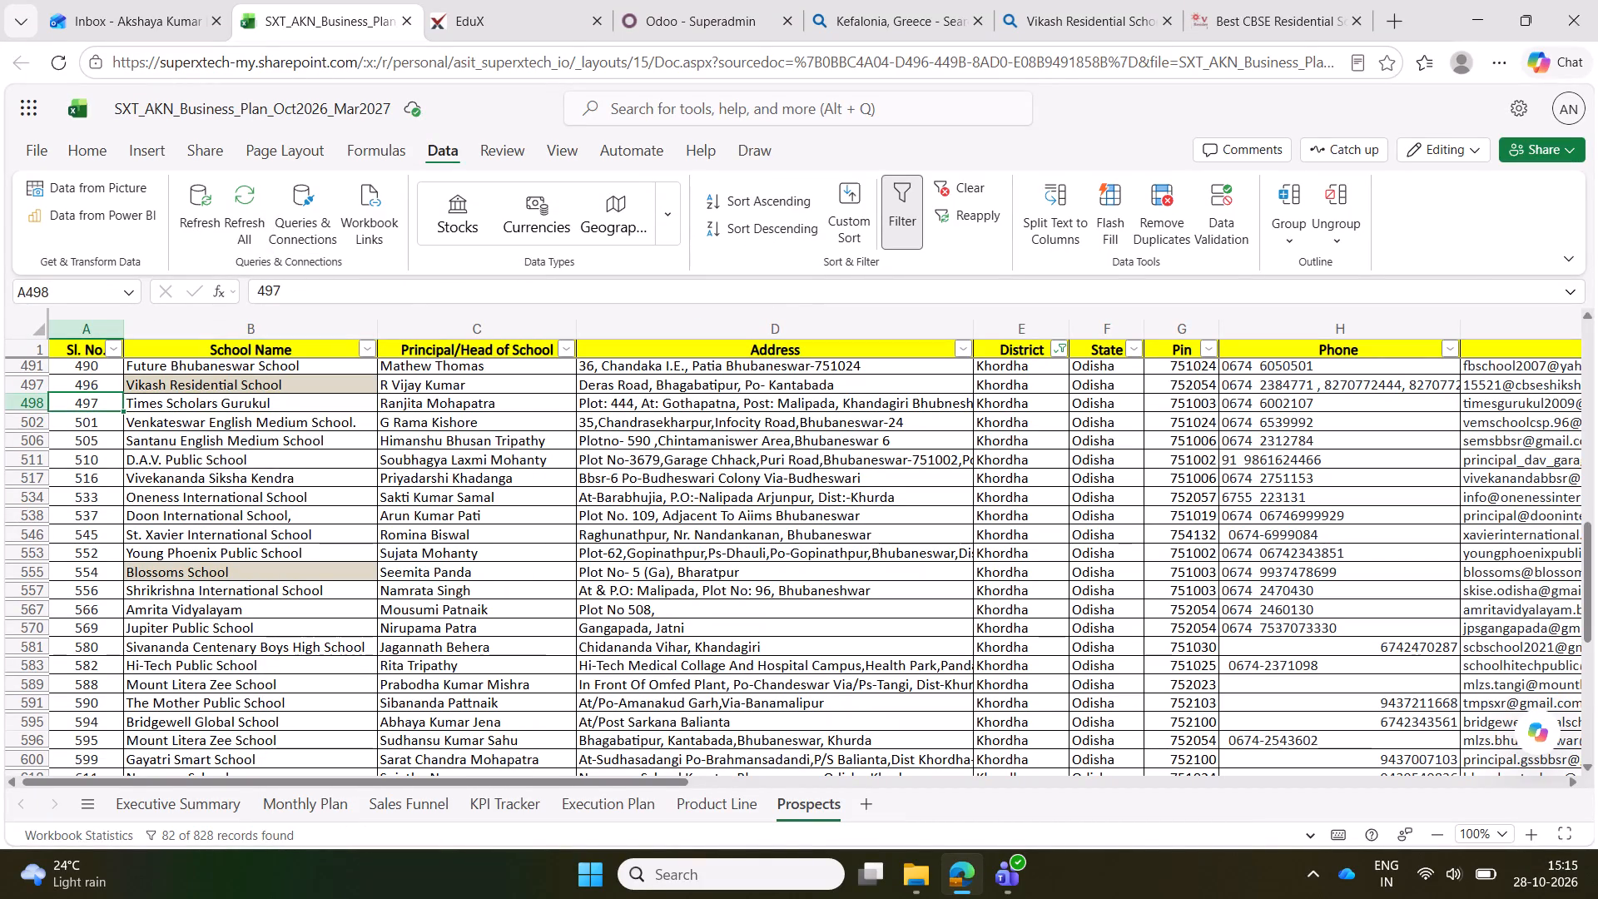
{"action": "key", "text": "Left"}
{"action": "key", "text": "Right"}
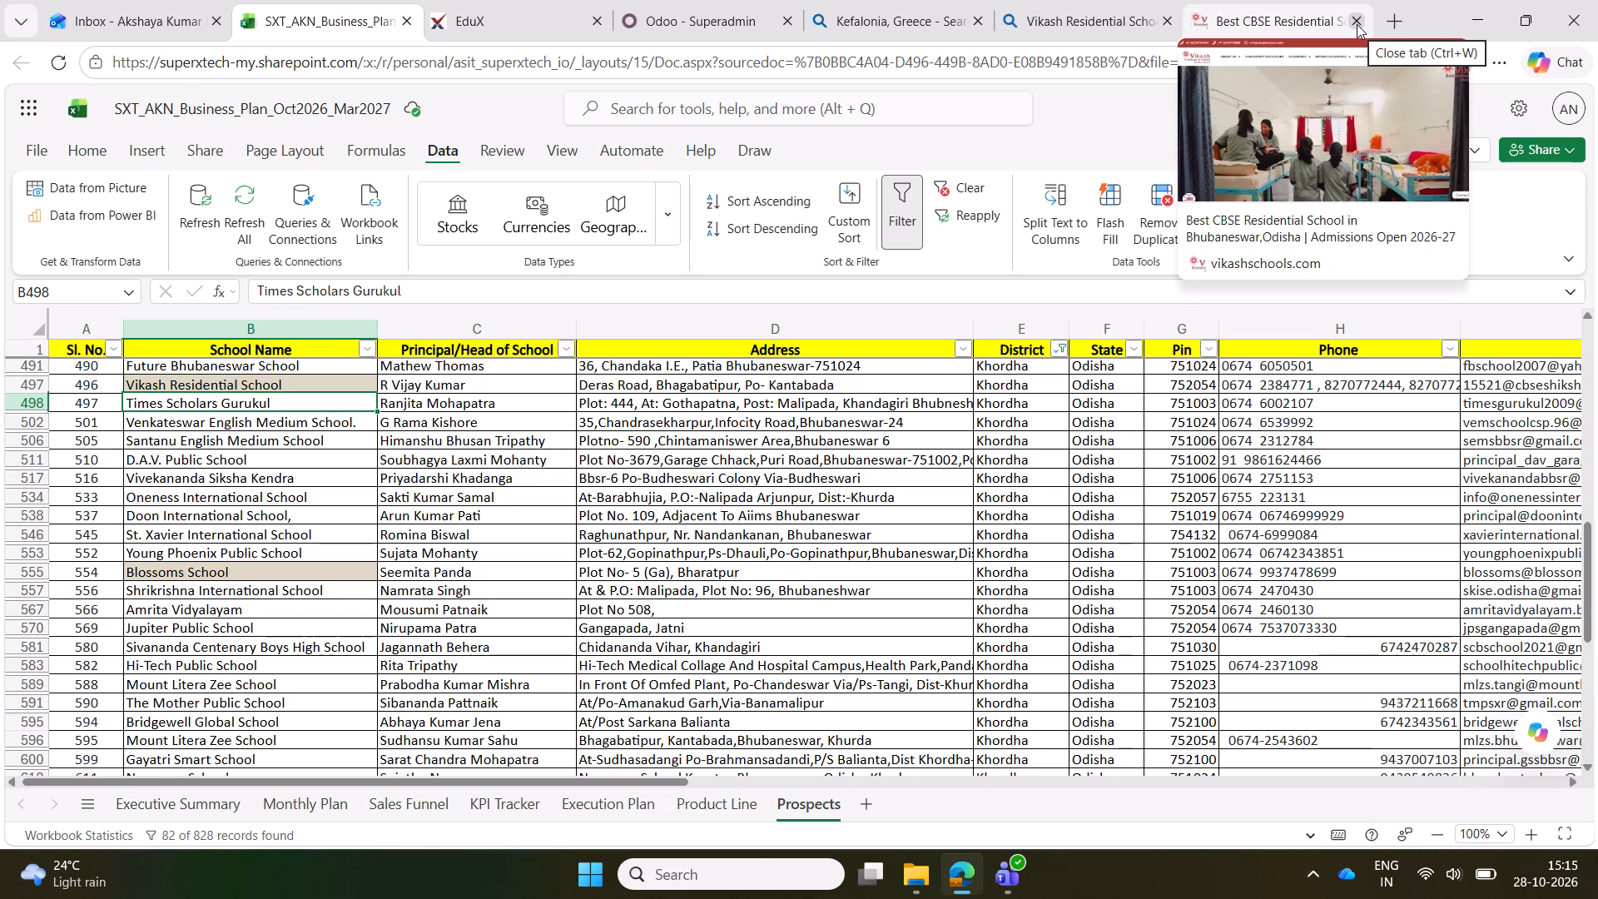
Close the Vikash school website and its search results, and open a new browser tab.
{"action": "left_click", "coordinate": [1357, 24]}
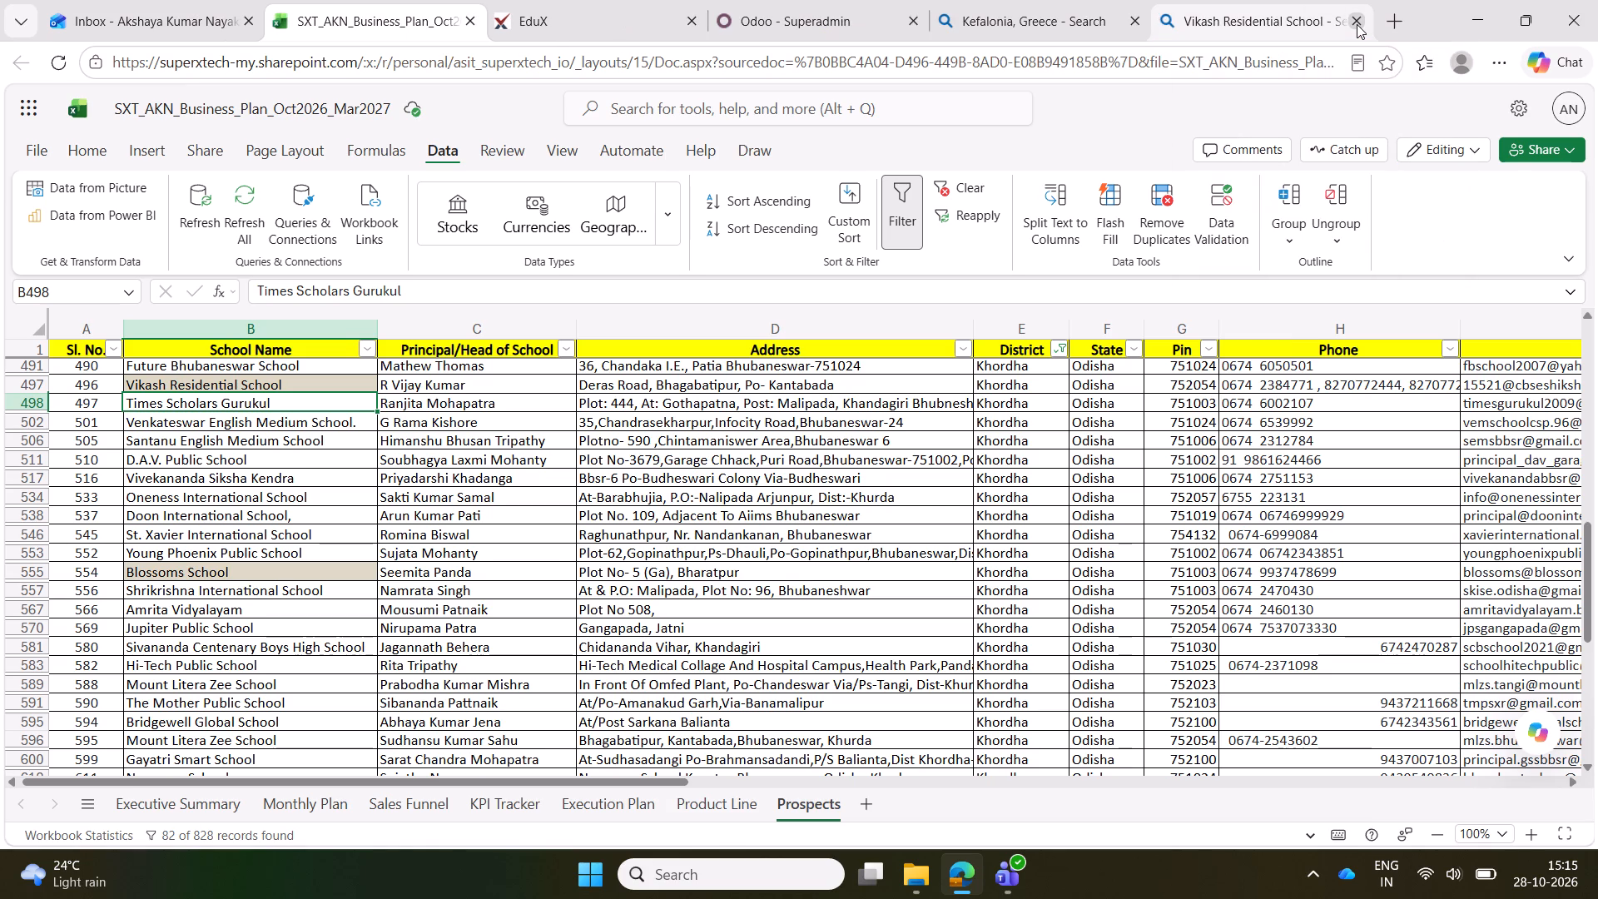
{"action": "left_click", "coordinate": [1357, 24]}
{"action": "left_click", "coordinate": [1305, 22]}
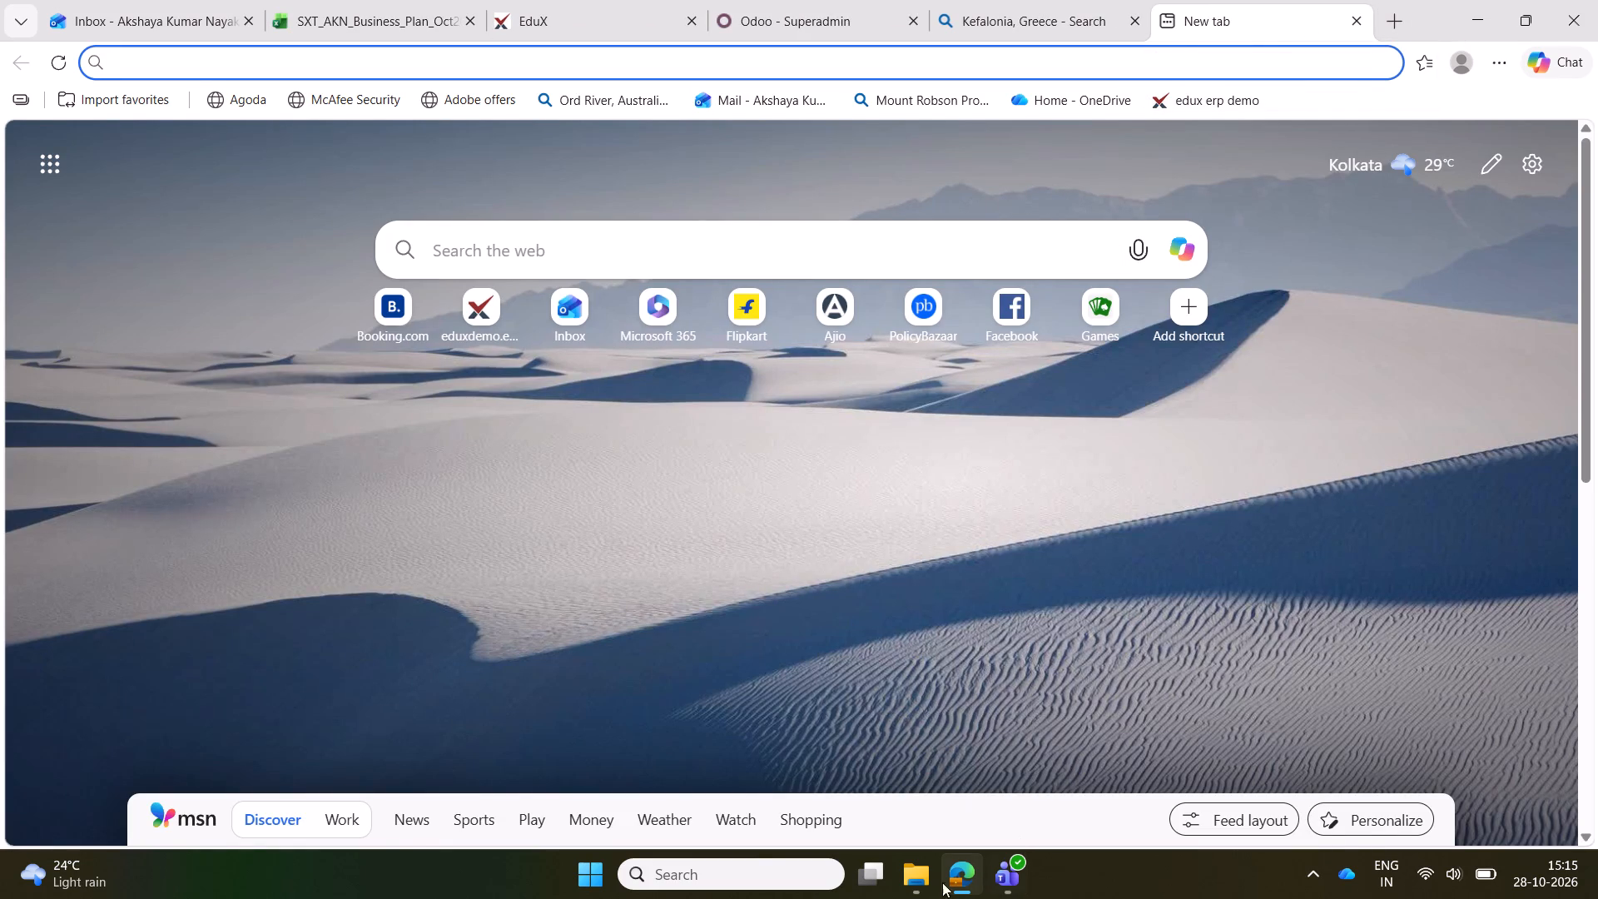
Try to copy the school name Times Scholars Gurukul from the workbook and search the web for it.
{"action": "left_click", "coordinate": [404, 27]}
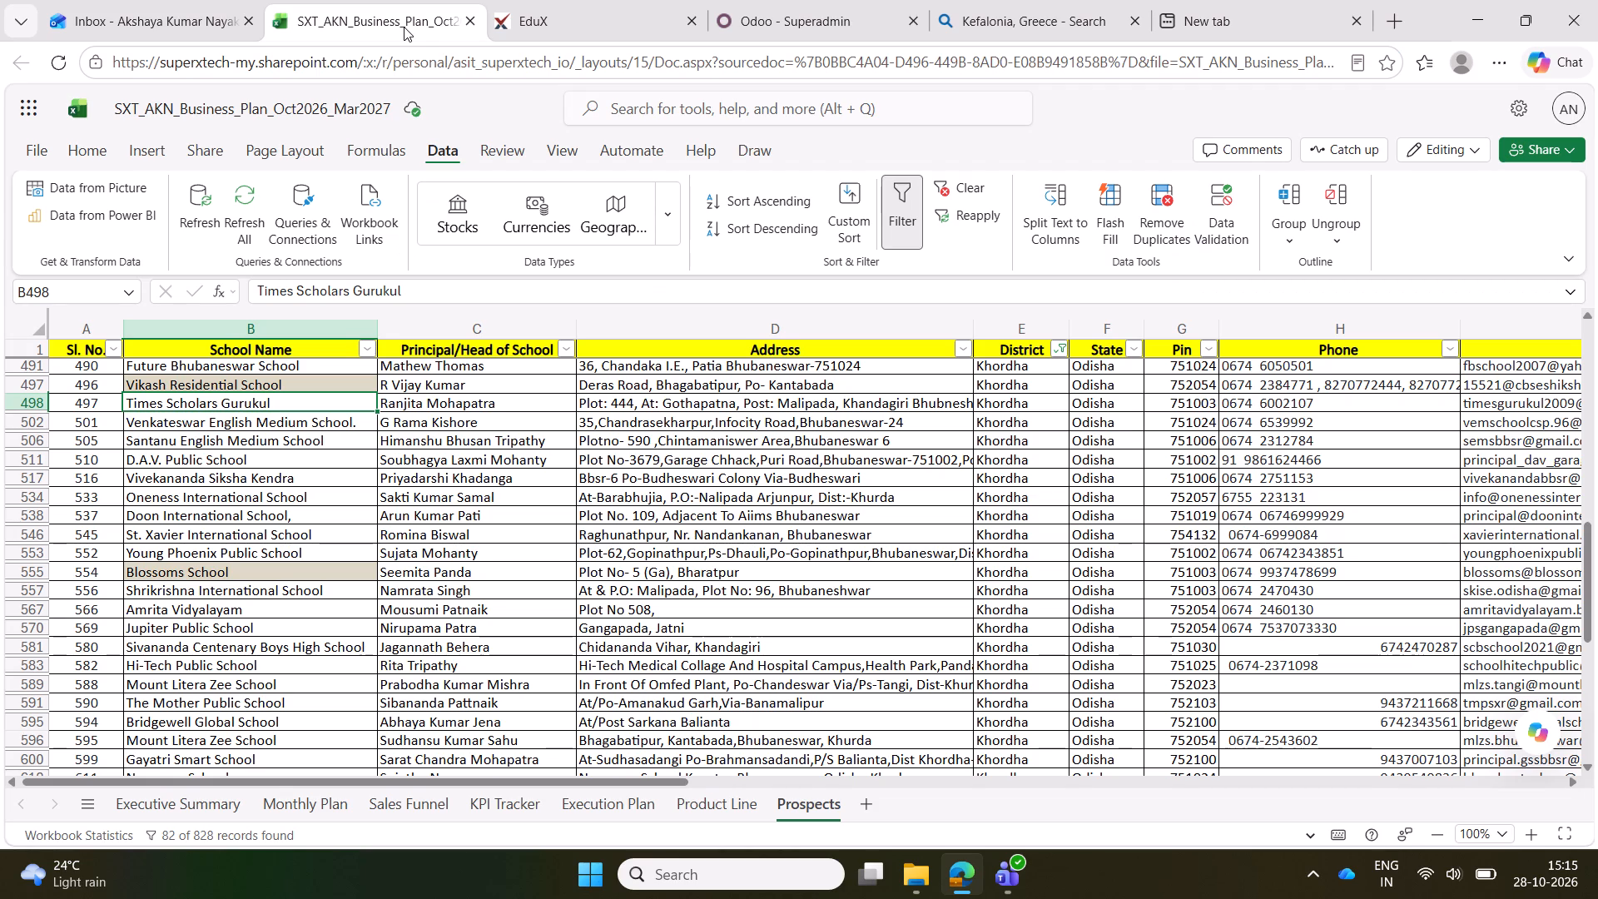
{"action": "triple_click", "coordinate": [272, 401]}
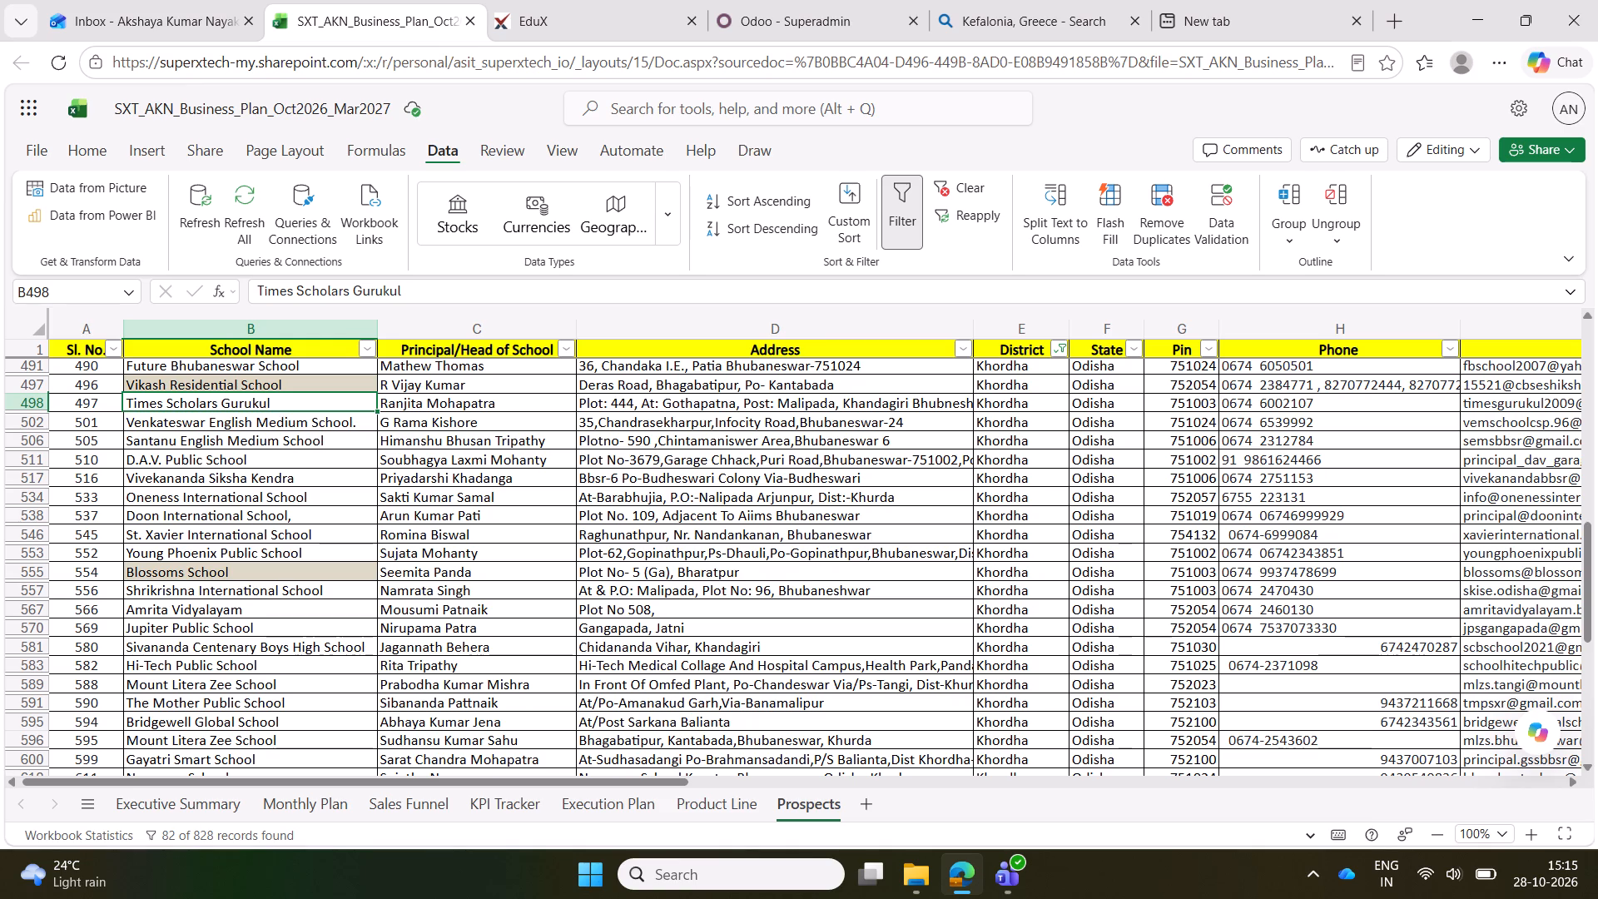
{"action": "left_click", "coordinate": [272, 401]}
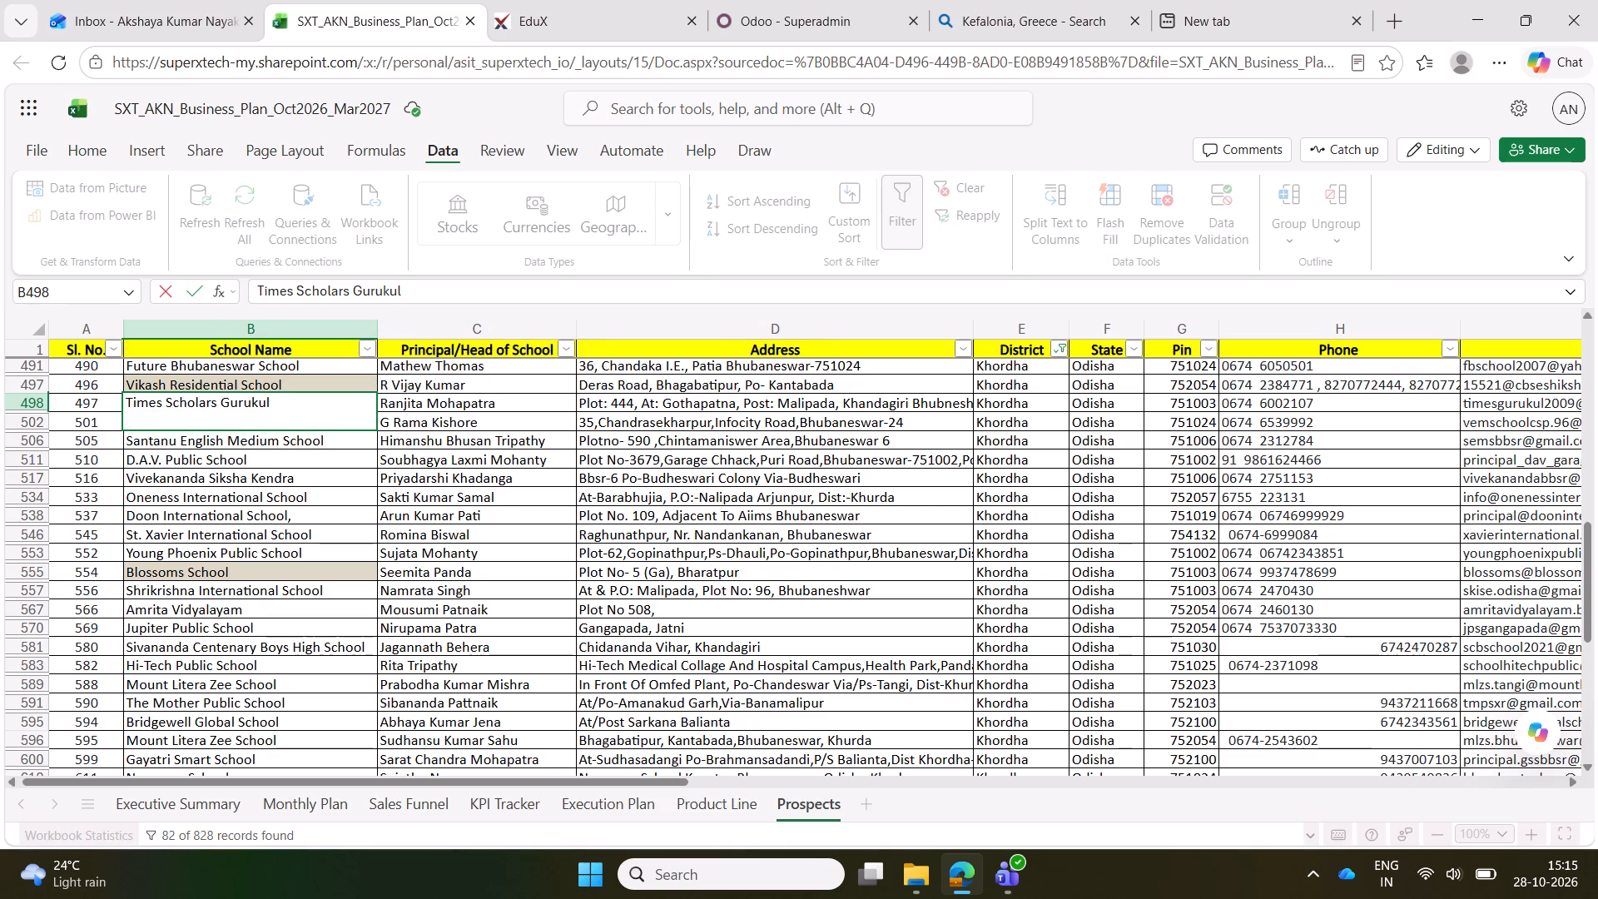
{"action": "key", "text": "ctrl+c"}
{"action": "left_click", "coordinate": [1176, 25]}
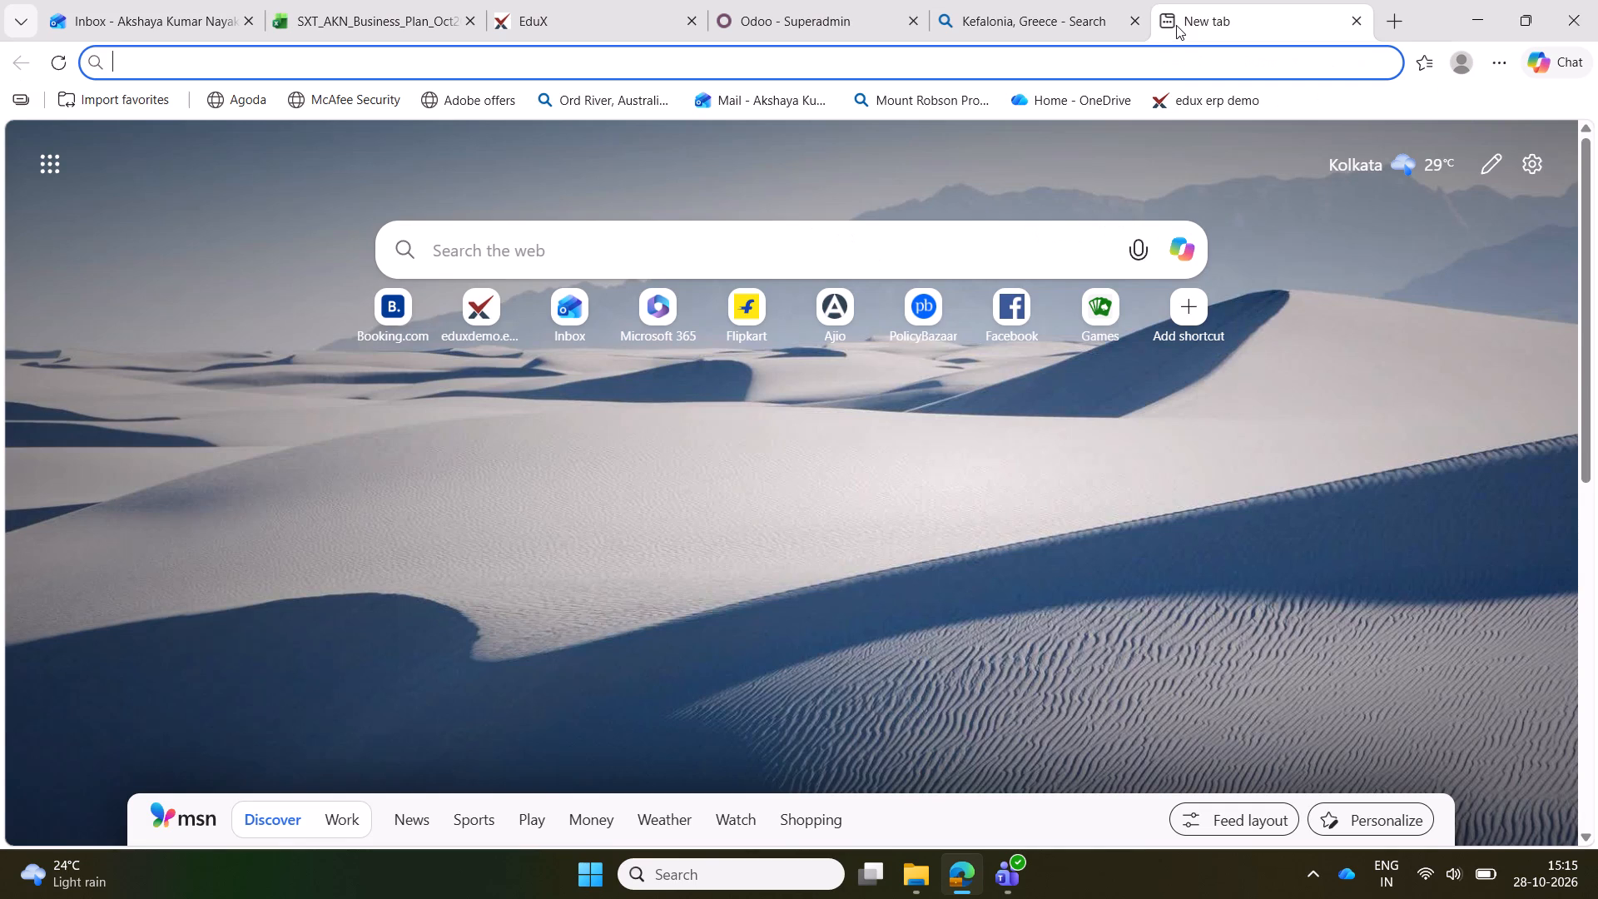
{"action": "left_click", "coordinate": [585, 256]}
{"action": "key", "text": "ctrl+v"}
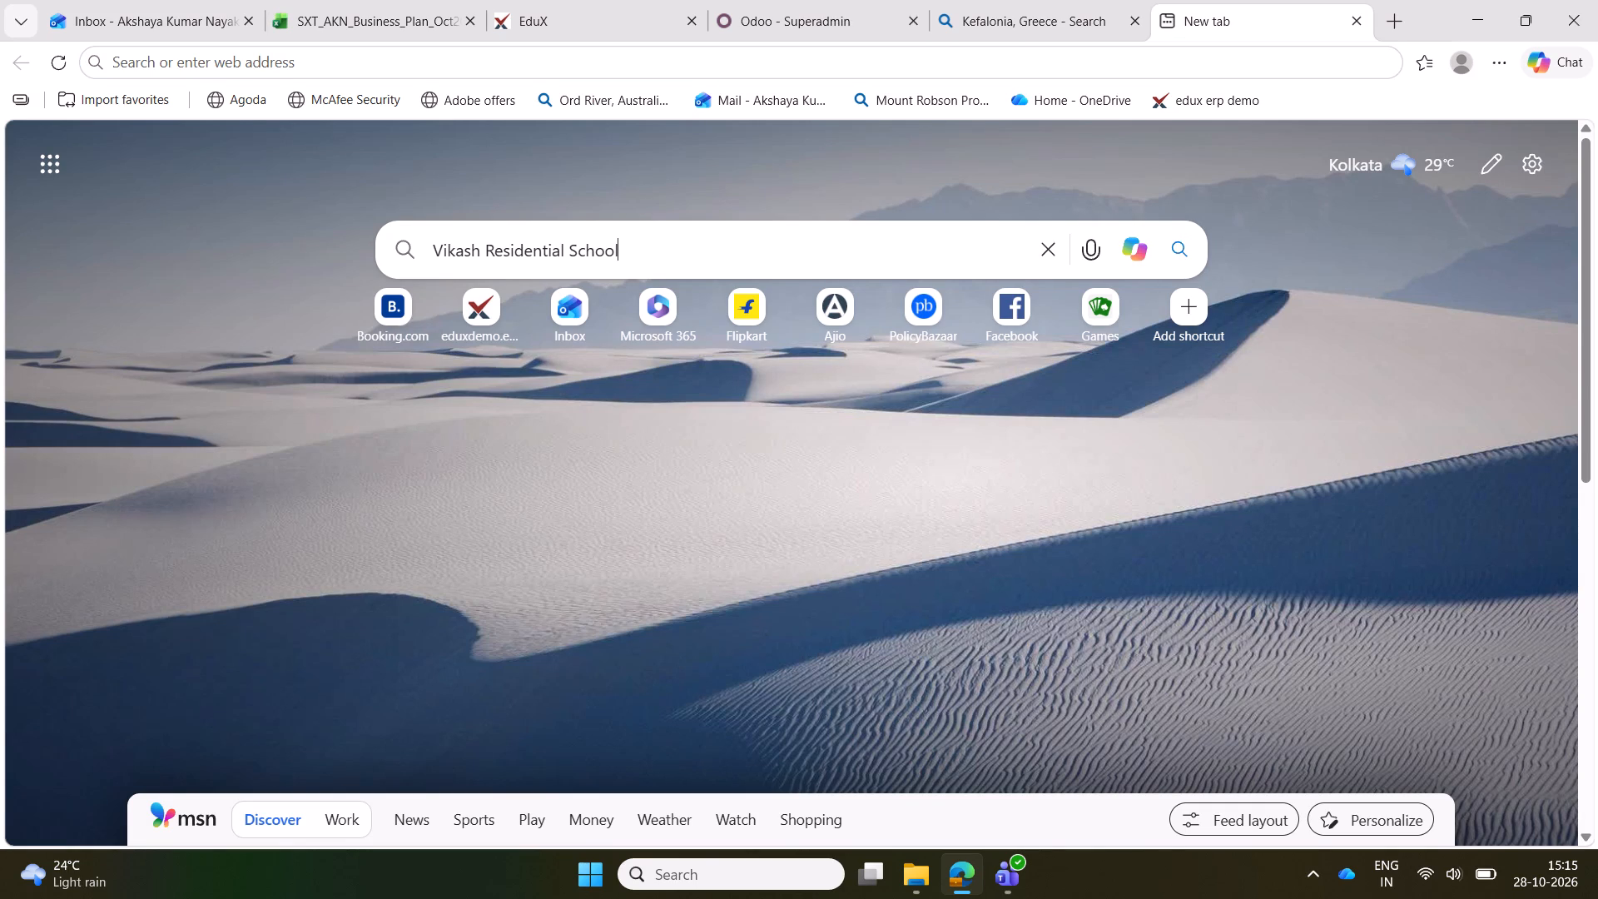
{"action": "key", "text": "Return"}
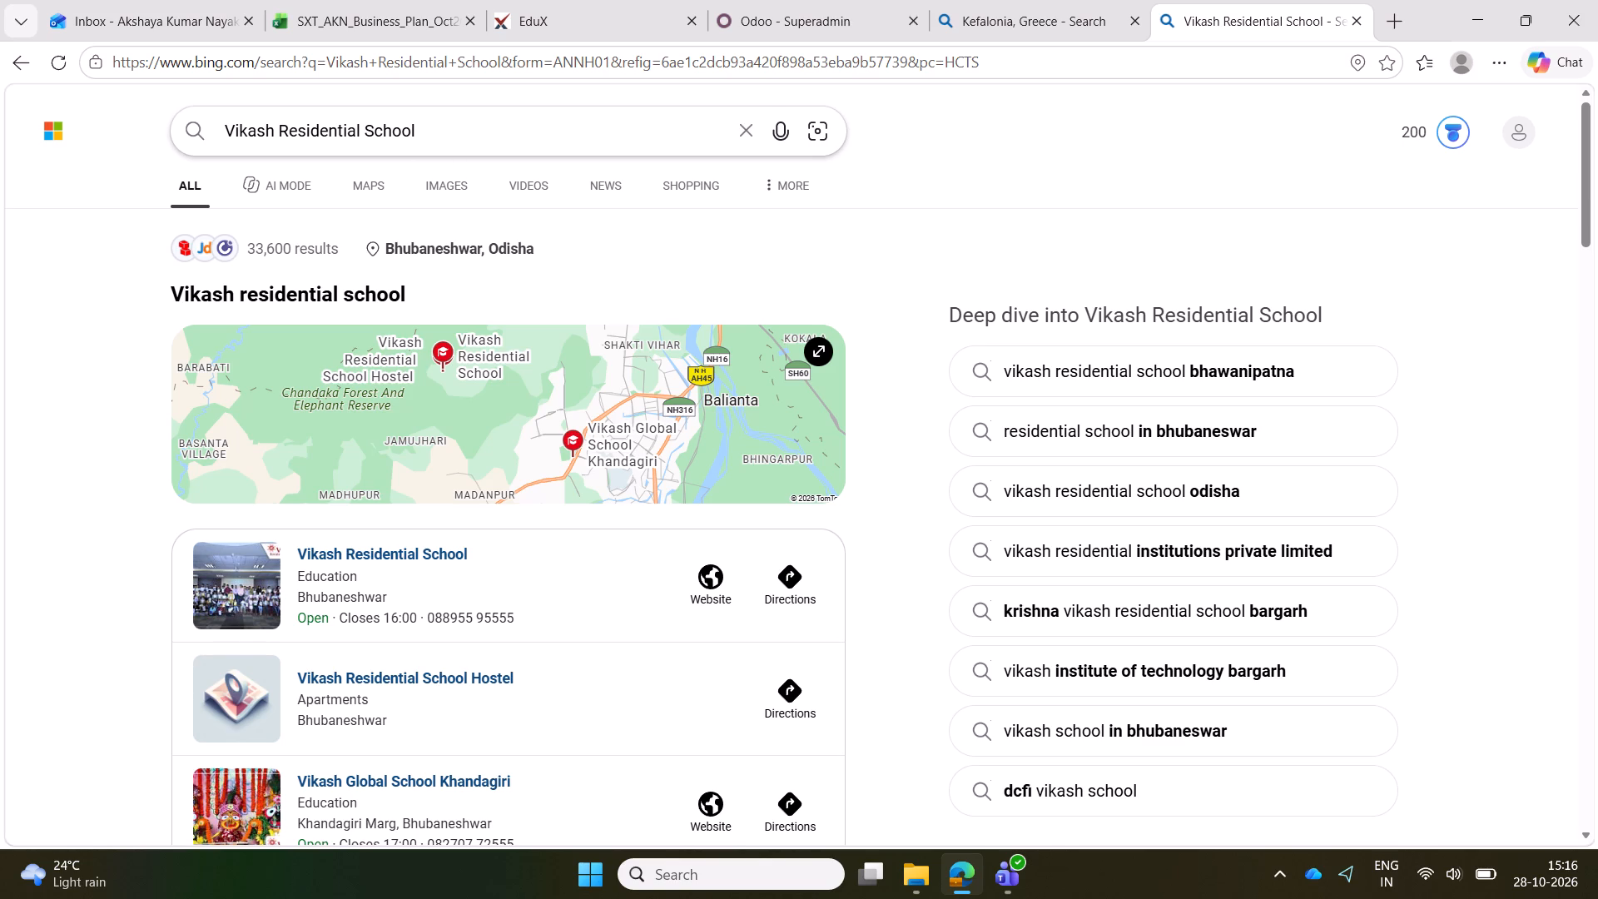
Open the Vikash Global School Khandagiri map listing from the search results and browse the related school listings.
{"action": "left_click", "coordinate": [737, 118]}
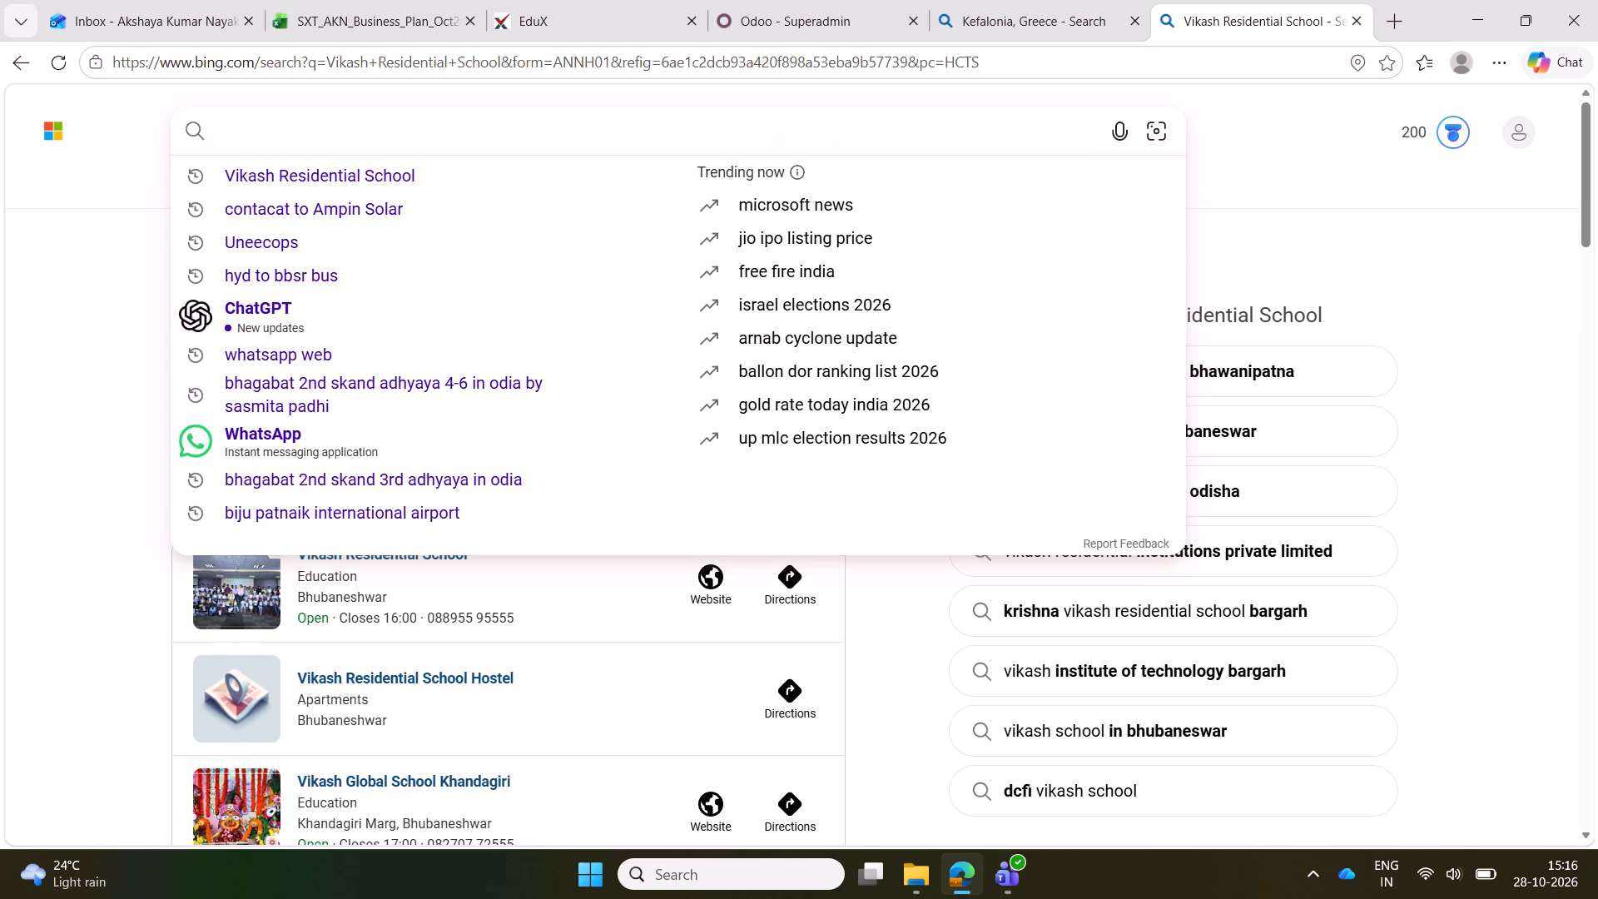
{"action": "left_click", "coordinate": [251, 792]}
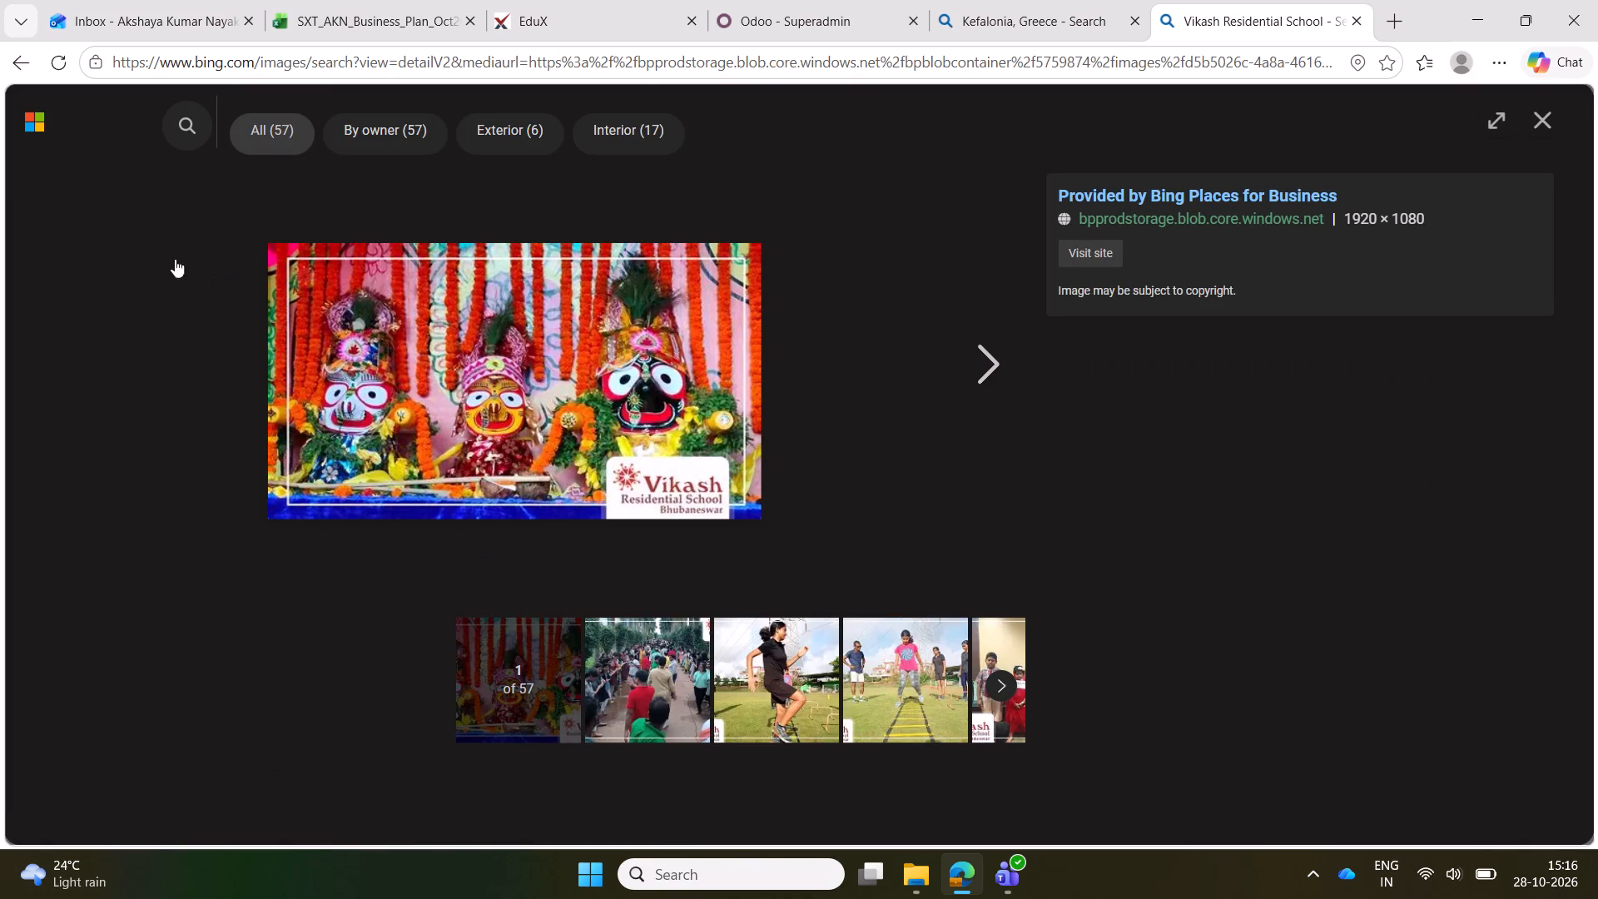
{"action": "left_click", "coordinate": [20, 67]}
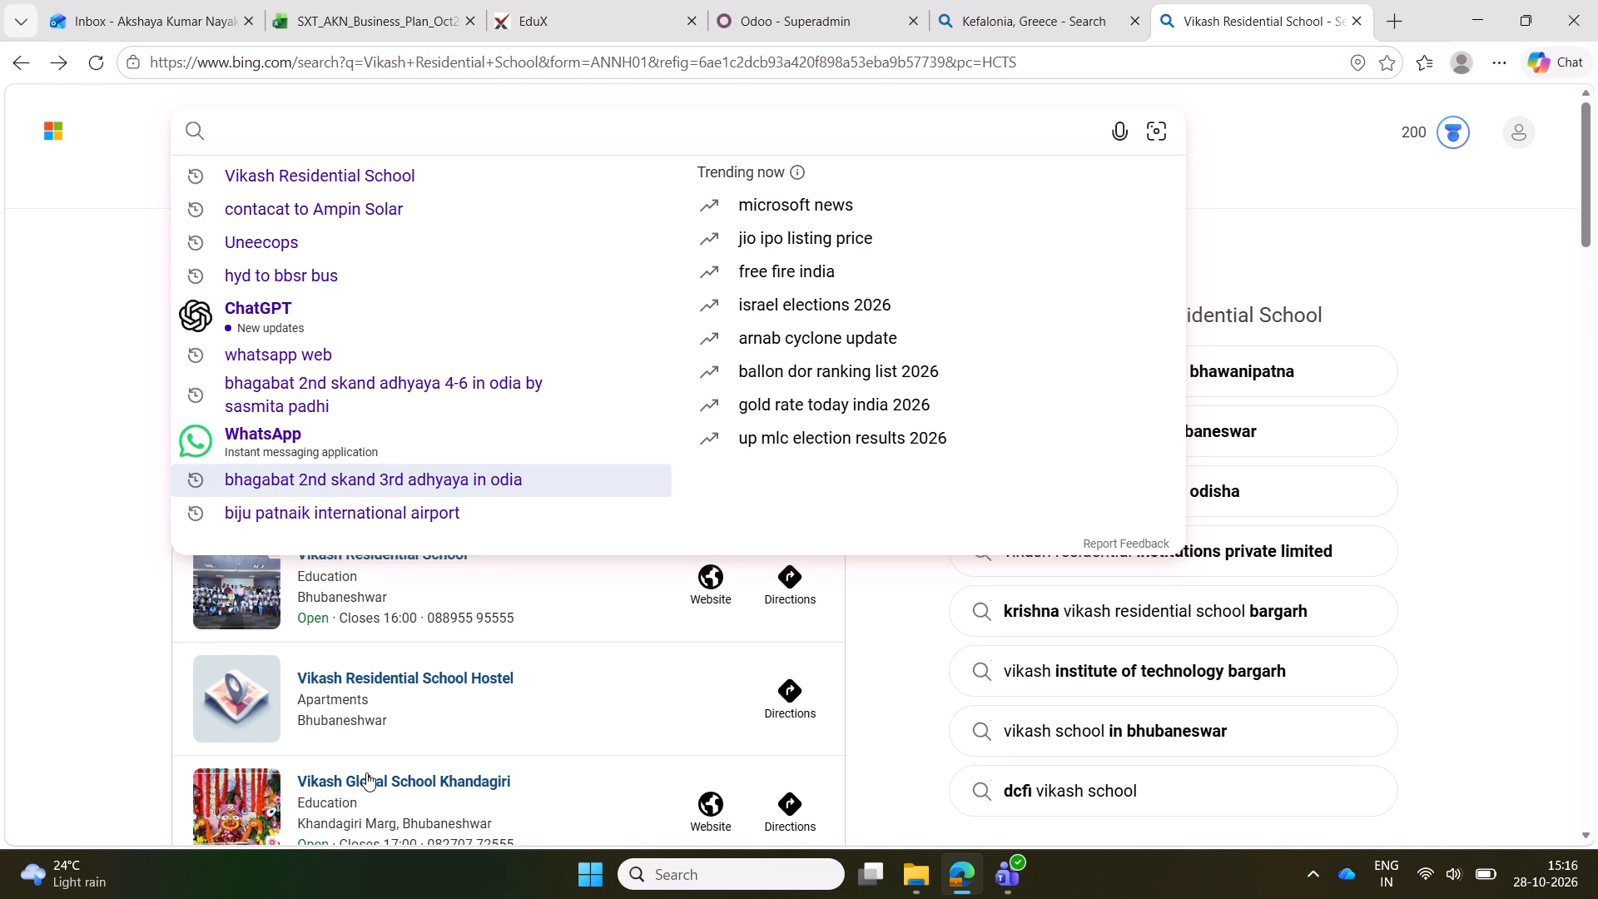
{"action": "left_click", "coordinate": [366, 772]}
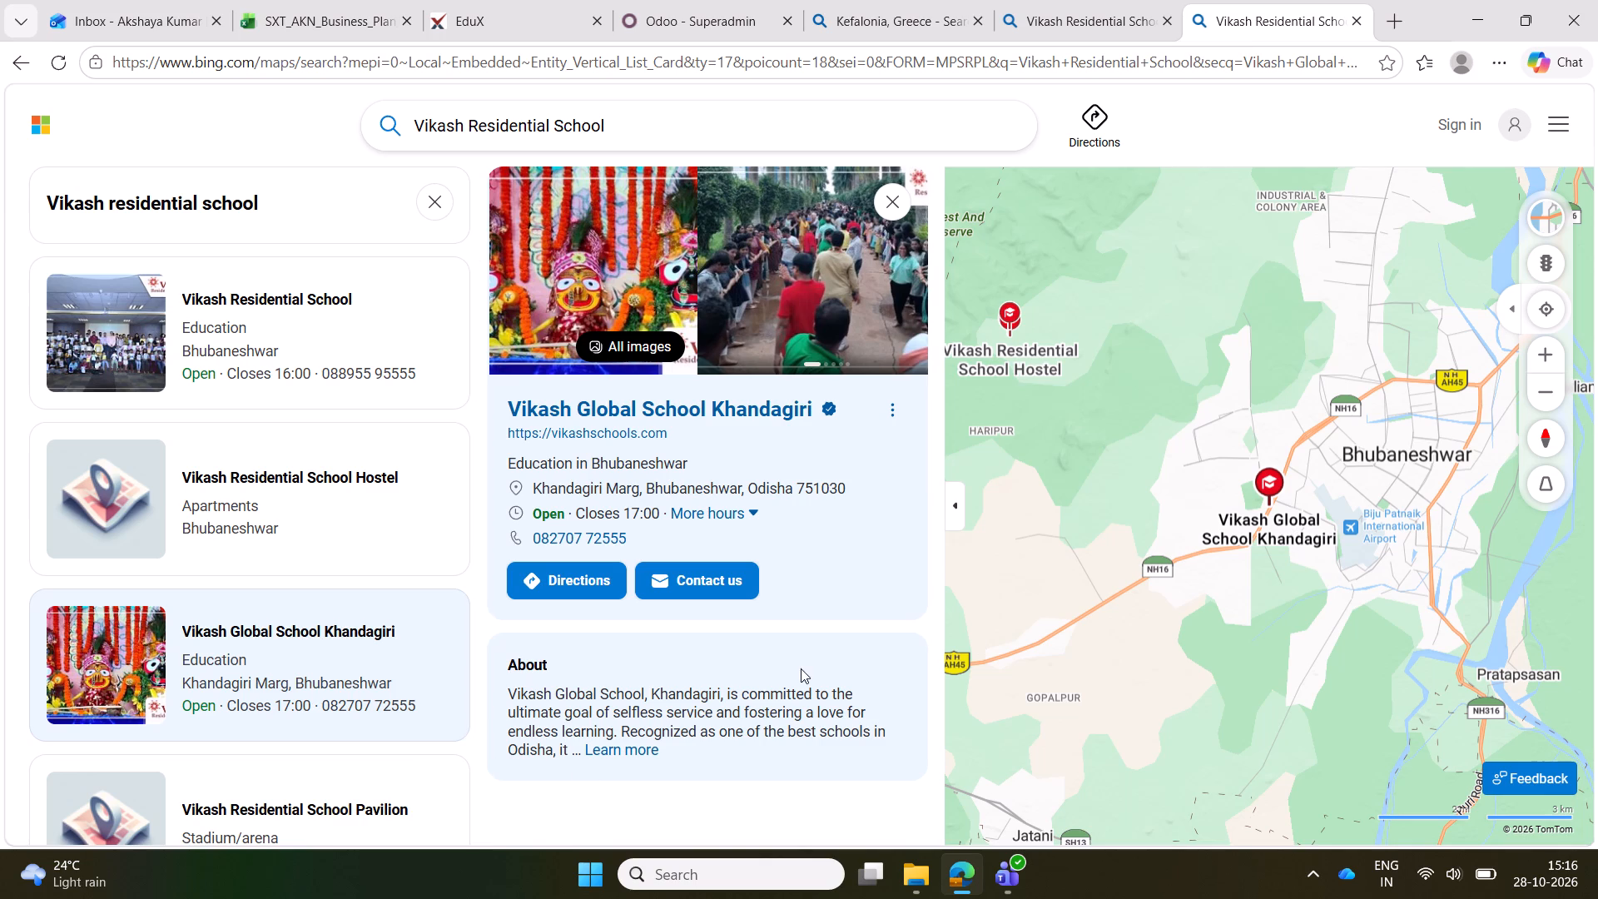
{"action": "key", "text": "Down"}
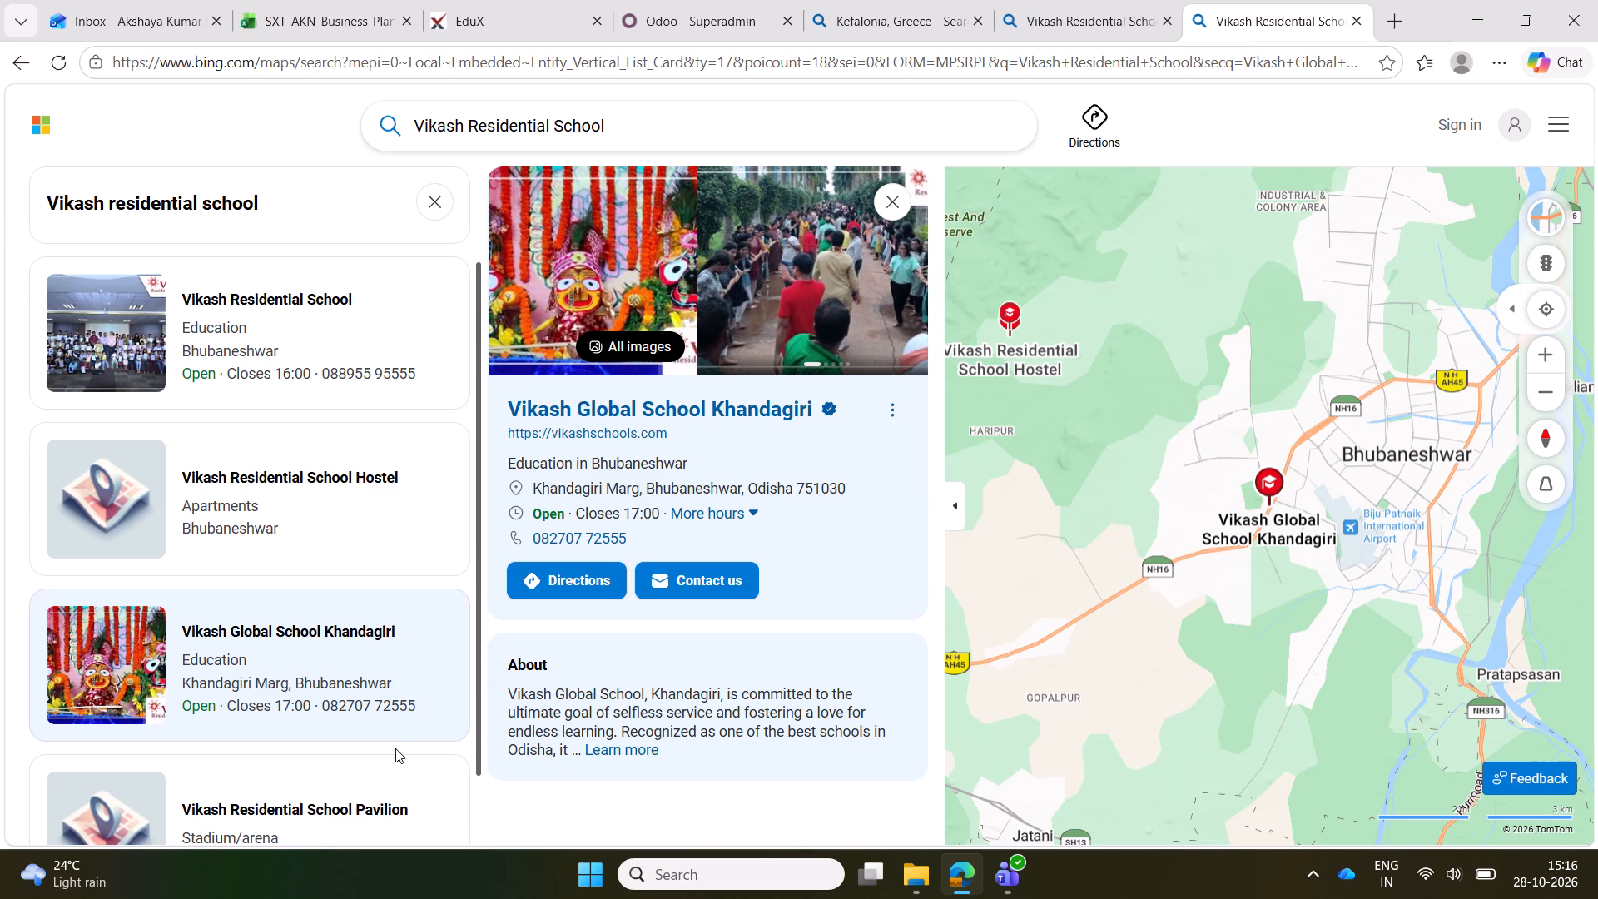
{"action": "left_click_drag", "start_coordinate": [480, 744], "coordinate": [466, 712]}
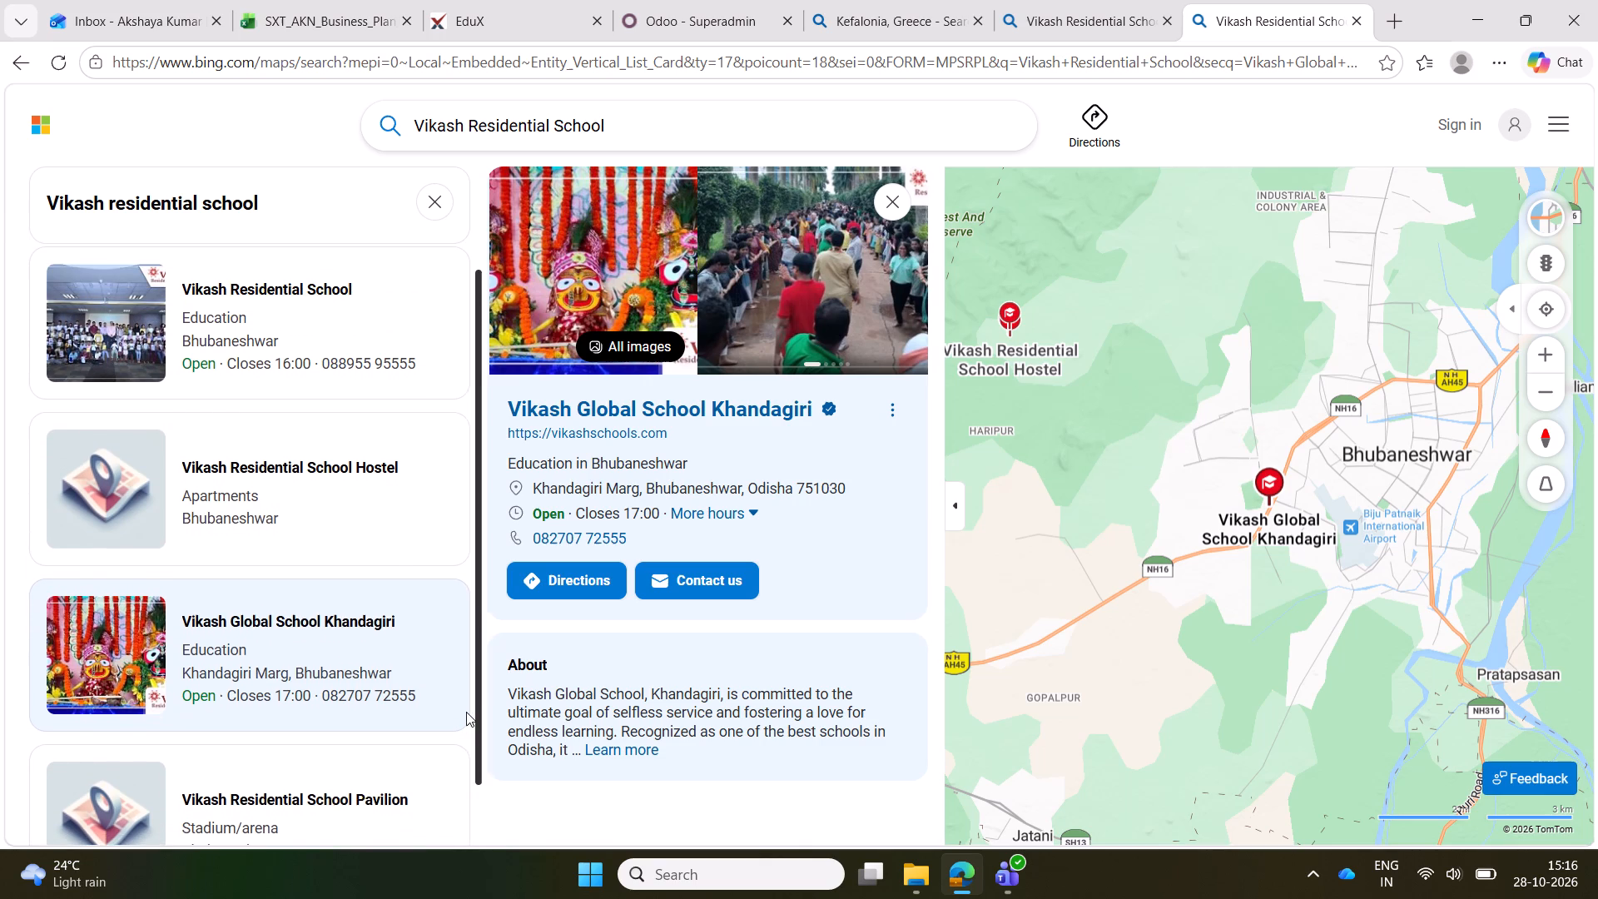
{"action": "left_click_drag", "start_coordinate": [466, 712], "coordinate": [468, 655]}
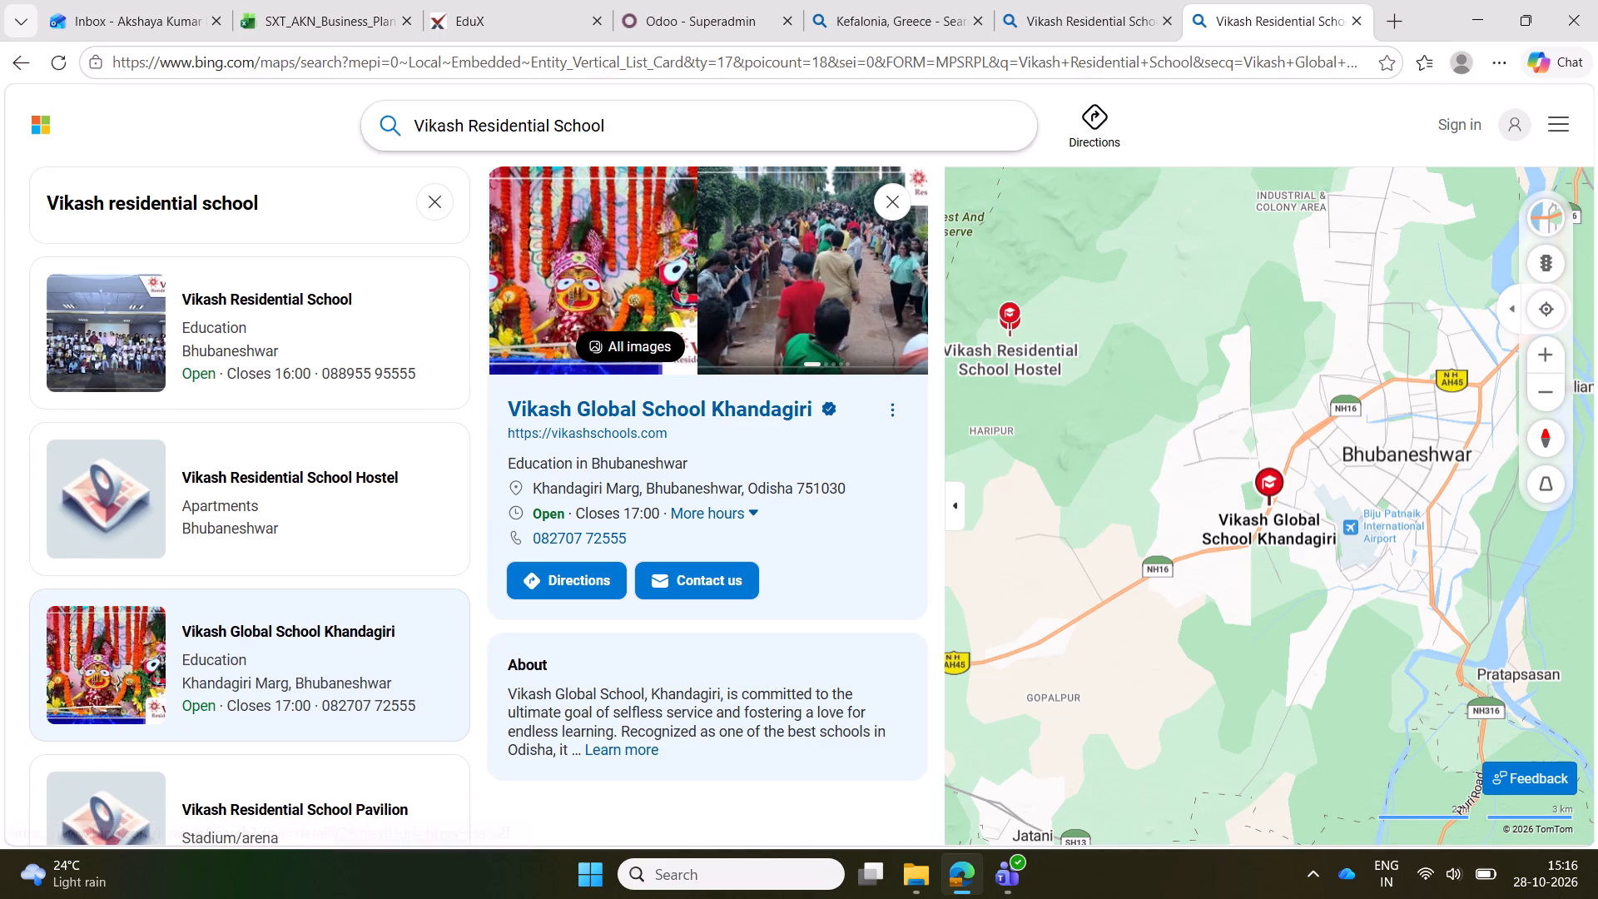
Copy the school name Times Scholars Gurukul from the workbook's Prospects sheet and search Bing Maps for it in place of Vikash Residential School.
{"action": "left_click", "coordinate": [320, 24]}
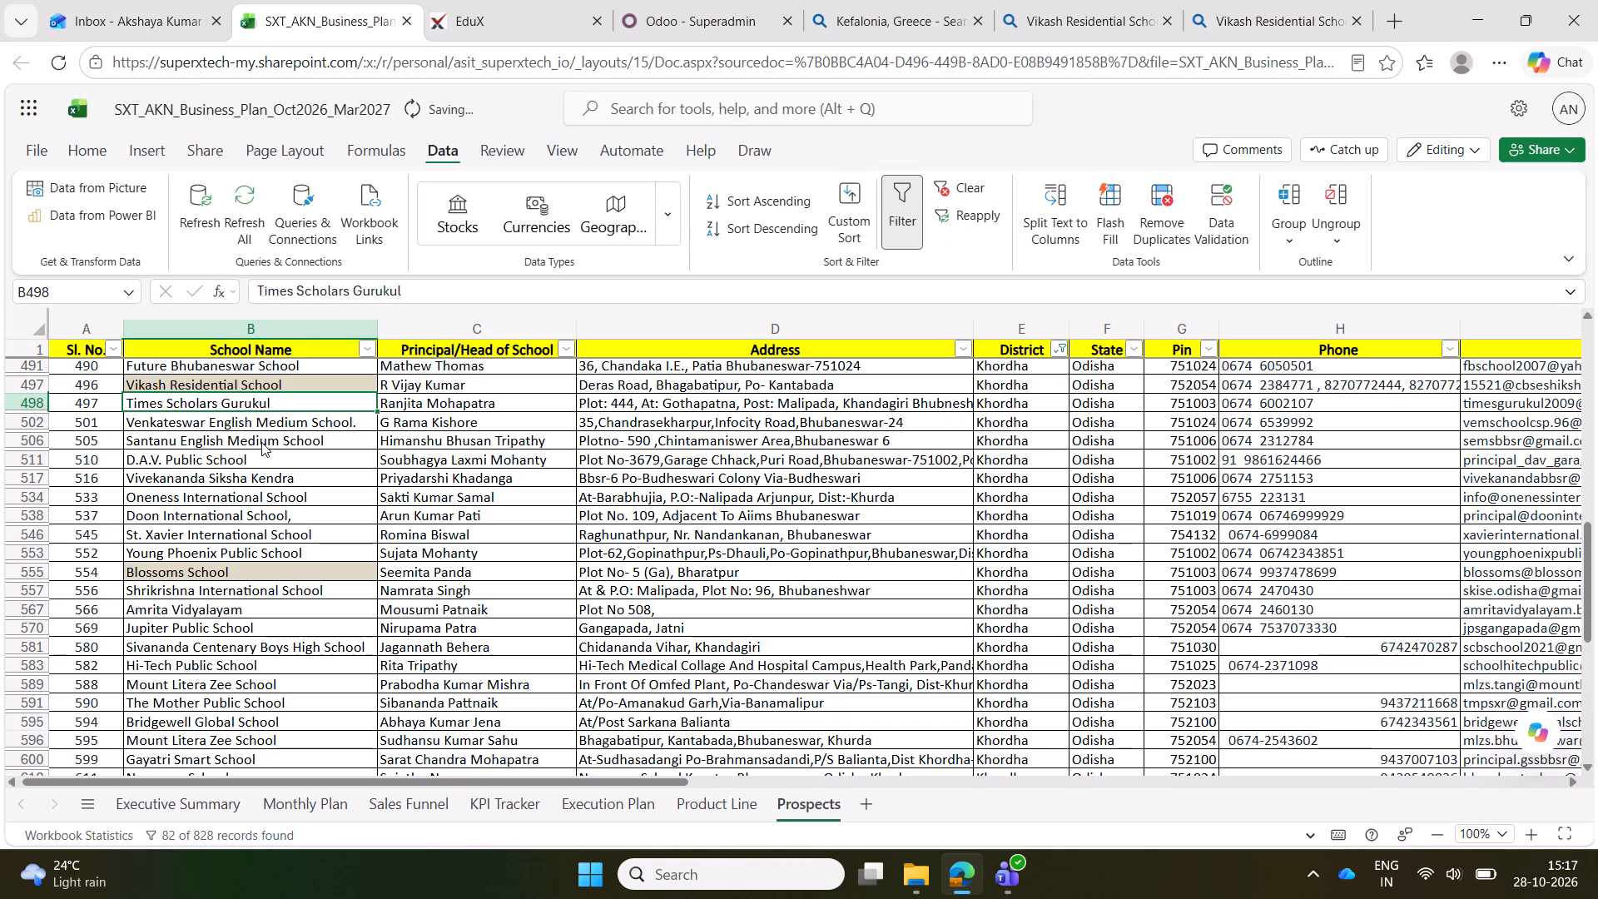
{"action": "double_click", "coordinate": [277, 402]}
{"action": "left_click_drag", "start_coordinate": [277, 402], "coordinate": [132, 401]}
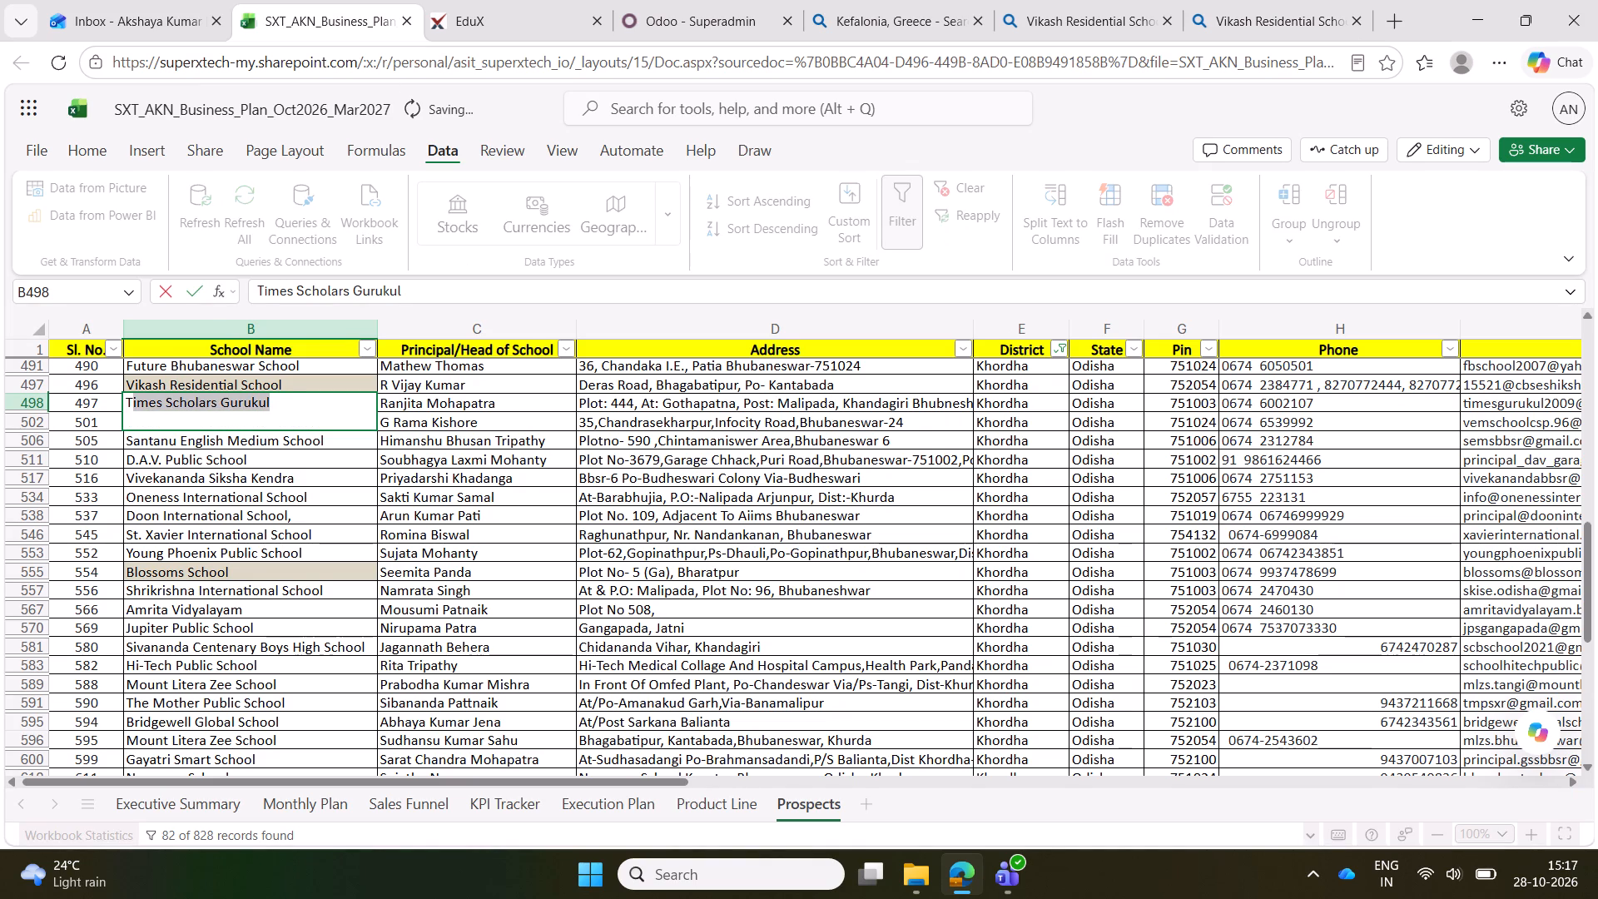
{"action": "left_click_drag", "start_coordinate": [132, 401], "coordinate": [126, 404]}
{"action": "key", "text": "ctrl+c"}
{"action": "left_click", "coordinate": [1250, 26]}
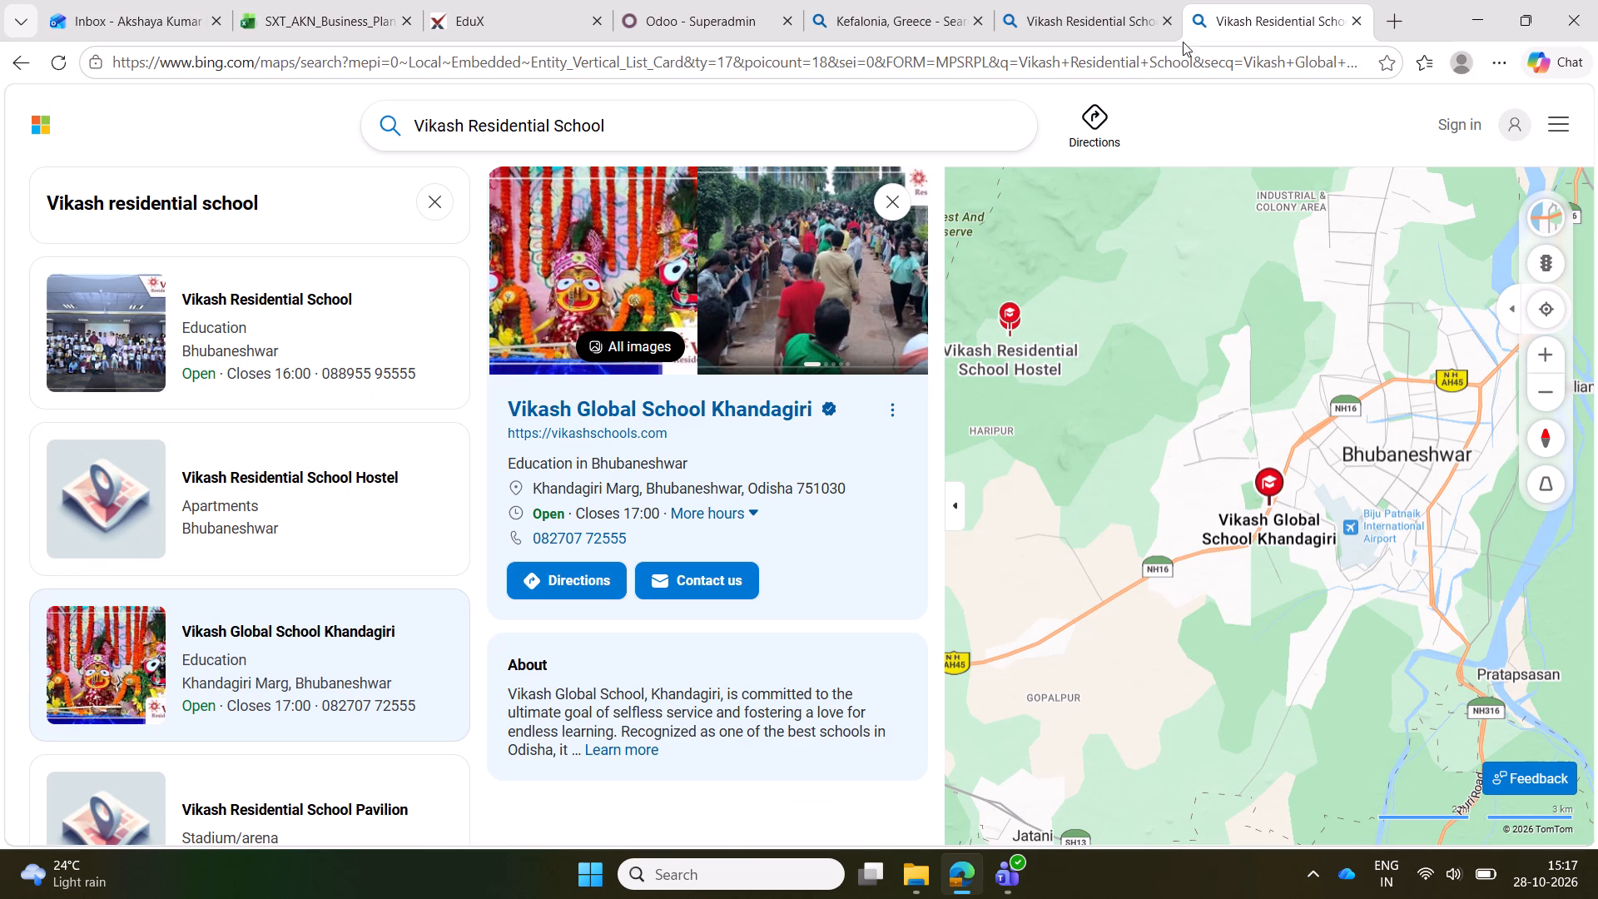
{"action": "left_click", "coordinate": [643, 121]}
{"action": "key", "text": "BackSpace"}
{"action": "key", "text": "BackSpace"}
{"action": "key", "text": "BackSpace"}
{"action": "key", "text": "BackSpace"}
{"action": "key", "text": "BackSpace"}
{"action": "key", "text": "BackSpace"}
{"action": "key", "text": "BackSpace"}
{"action": "key", "text": "BackSpace"}
{"action": "key", "text": "BackSpace"}
{"action": "key", "text": "BackSpace"}
{"action": "key", "text": "BackSpace"}
{"action": "key", "text": "BackSpace"}
{"action": "key", "text": "BackSpace"}
{"action": "key", "text": "BackSpace"}
{"action": "key", "text": "BackSpace"}
{"action": "key", "text": "BackSpace"}
{"action": "key", "text": "BackSpace"}
{"action": "key", "text": "BackSpace"}
{"action": "key", "text": "BackSpace"}
{"action": "key", "text": "BackSpace"}
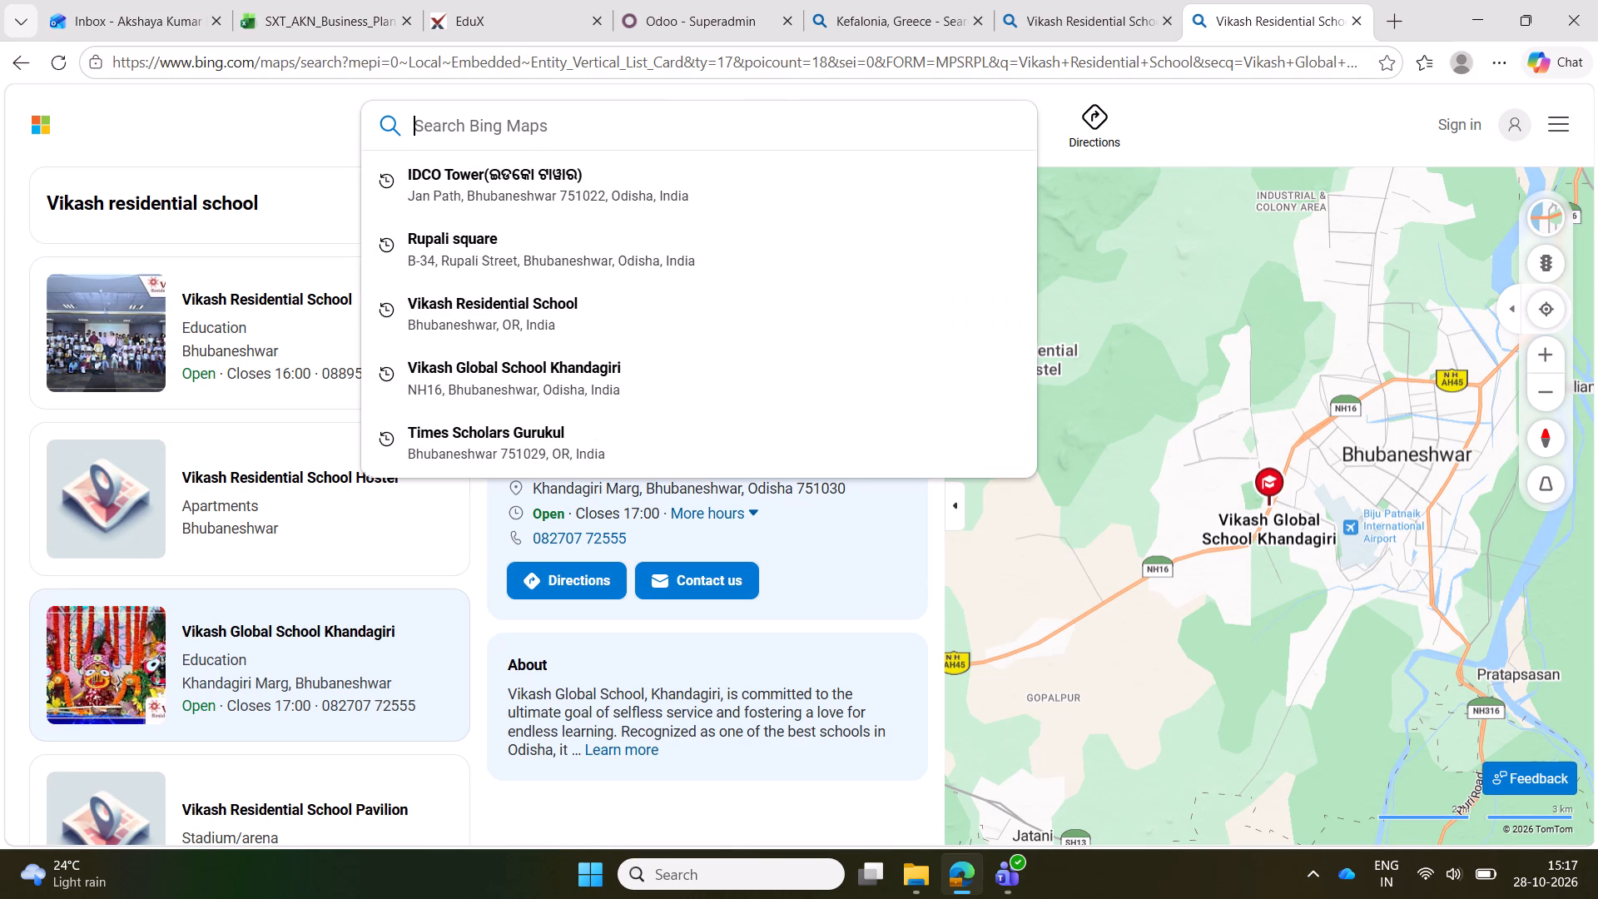
{"action": "key", "text": "ctrl+v"}
{"action": "key", "text": "Return"}
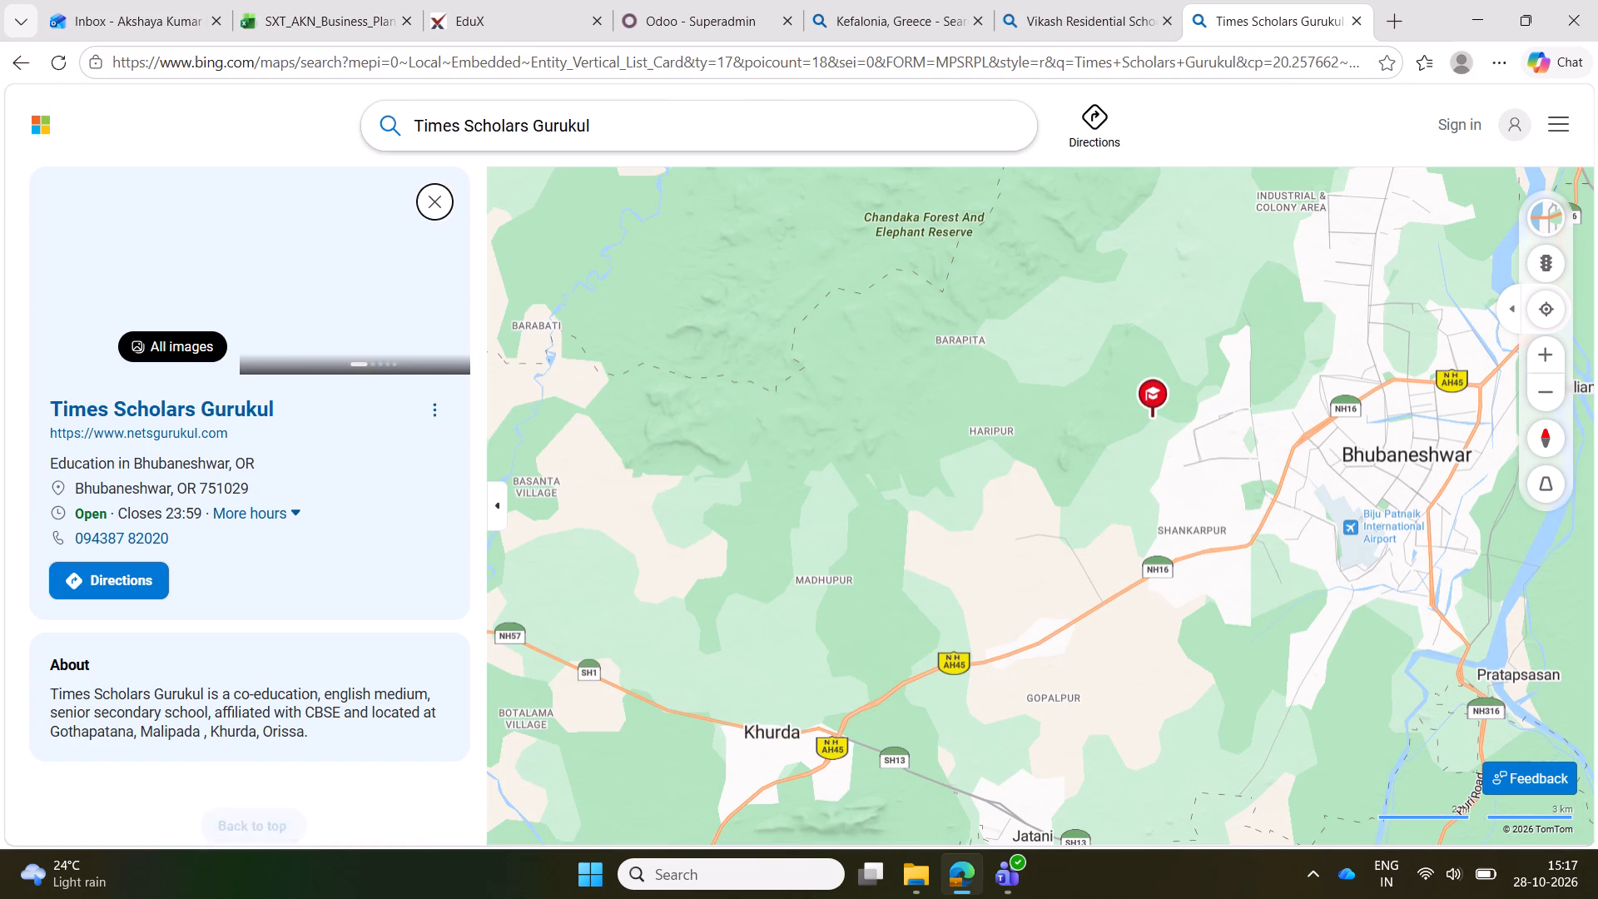
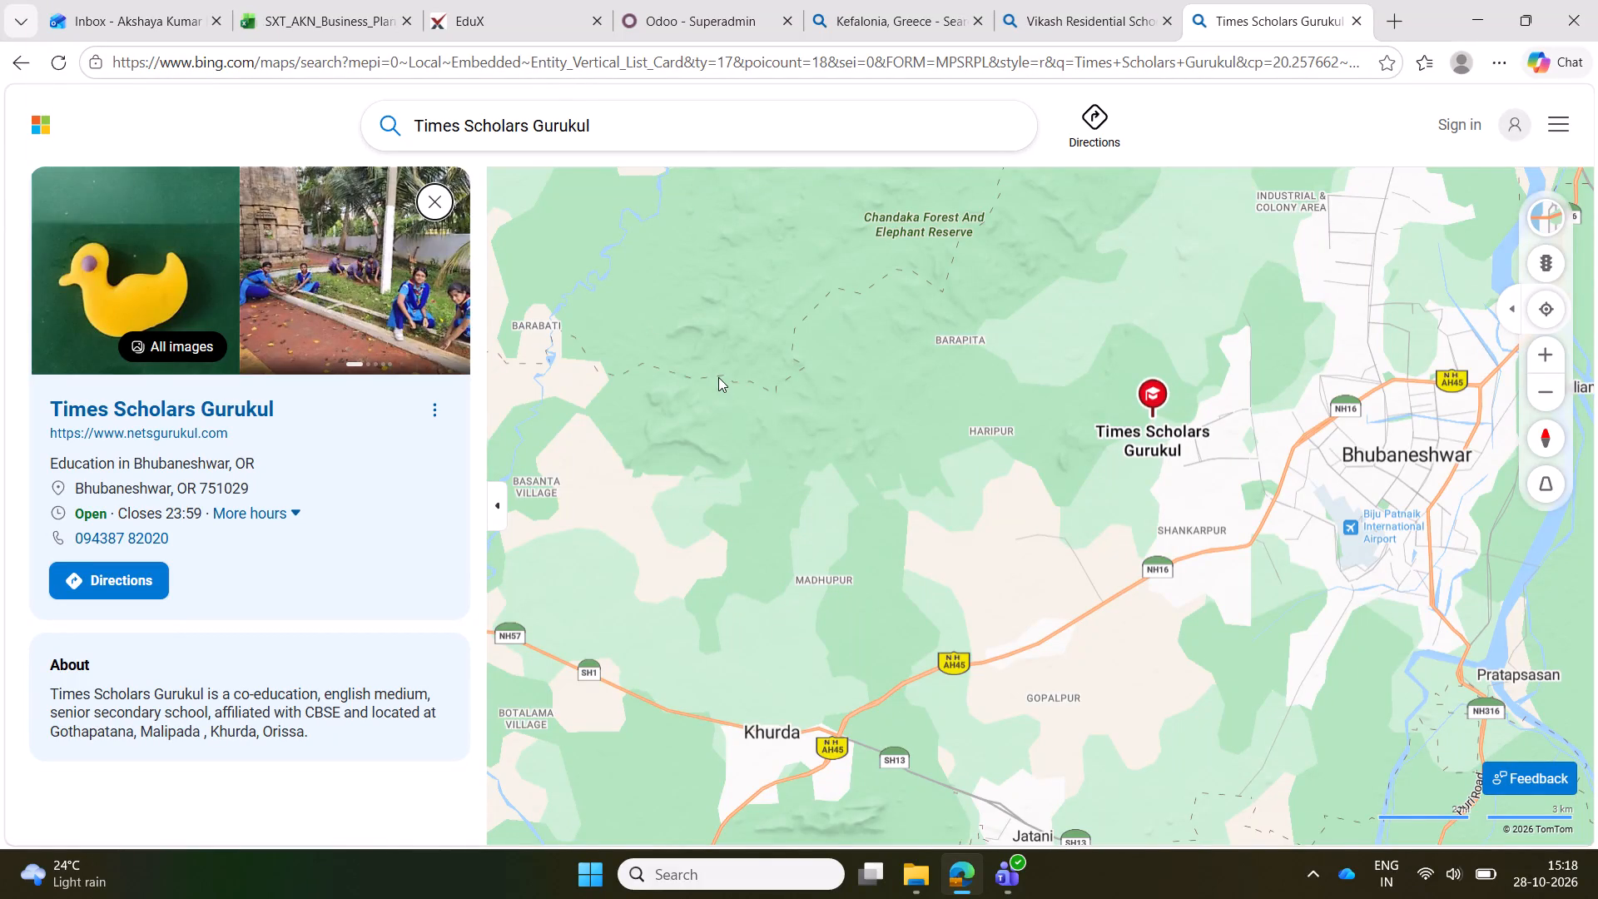
In the workbook's Prospects sheet, append the phone number from the map listing to the Phone cell of Times Scholars Gurukul, separated by a comma.
{"action": "left_click", "coordinate": [294, 17]}
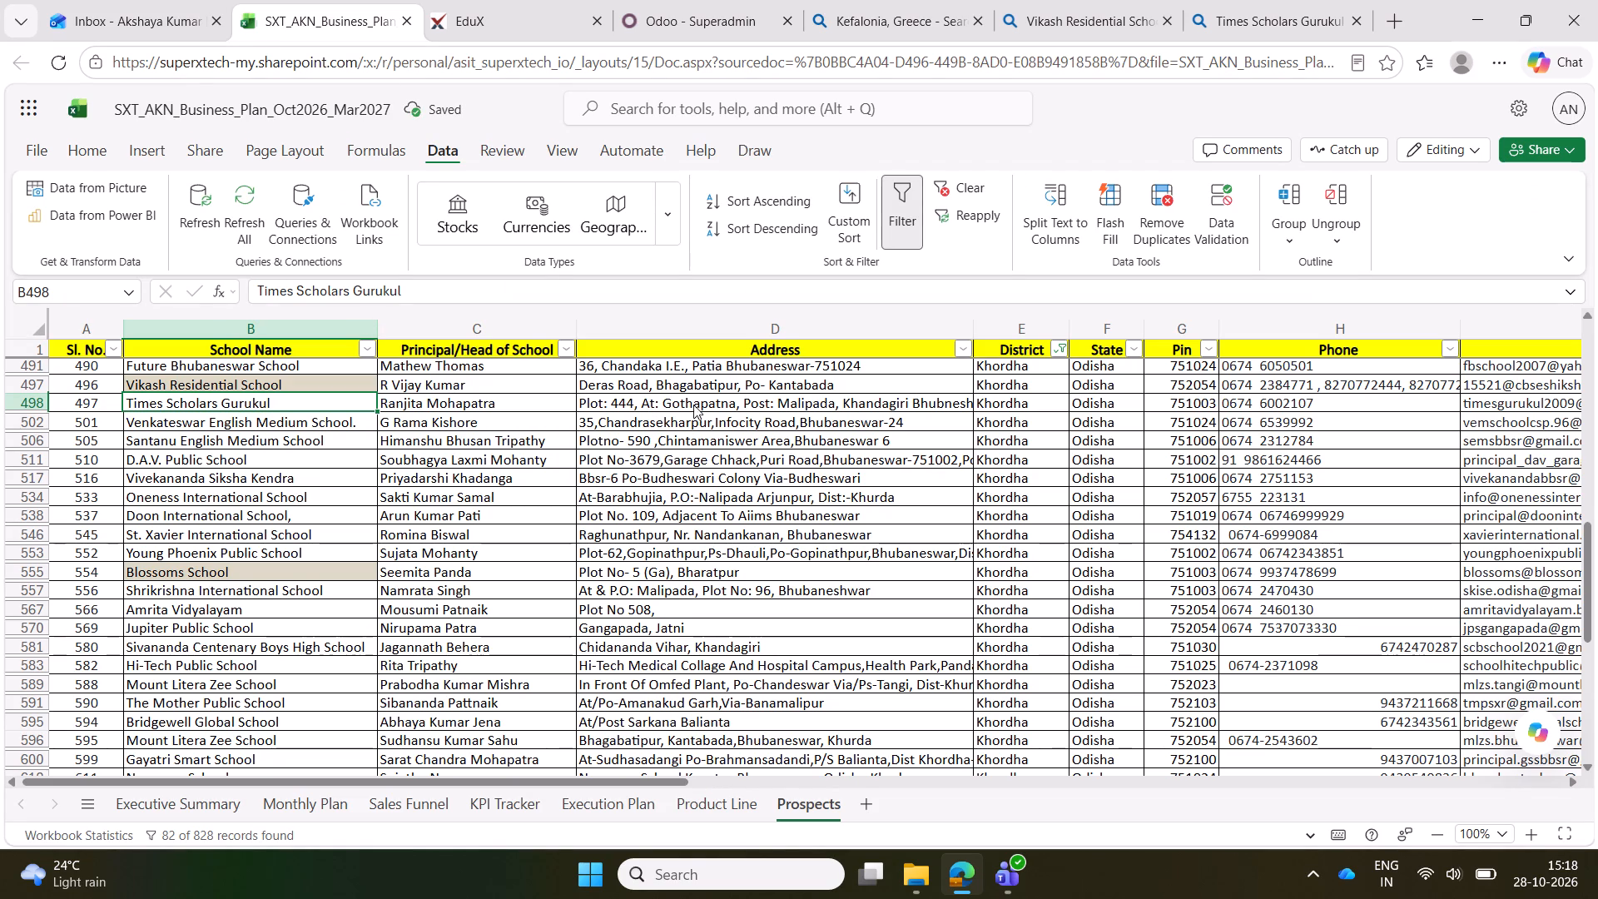
{"action": "double_click", "coordinate": [1318, 404]}
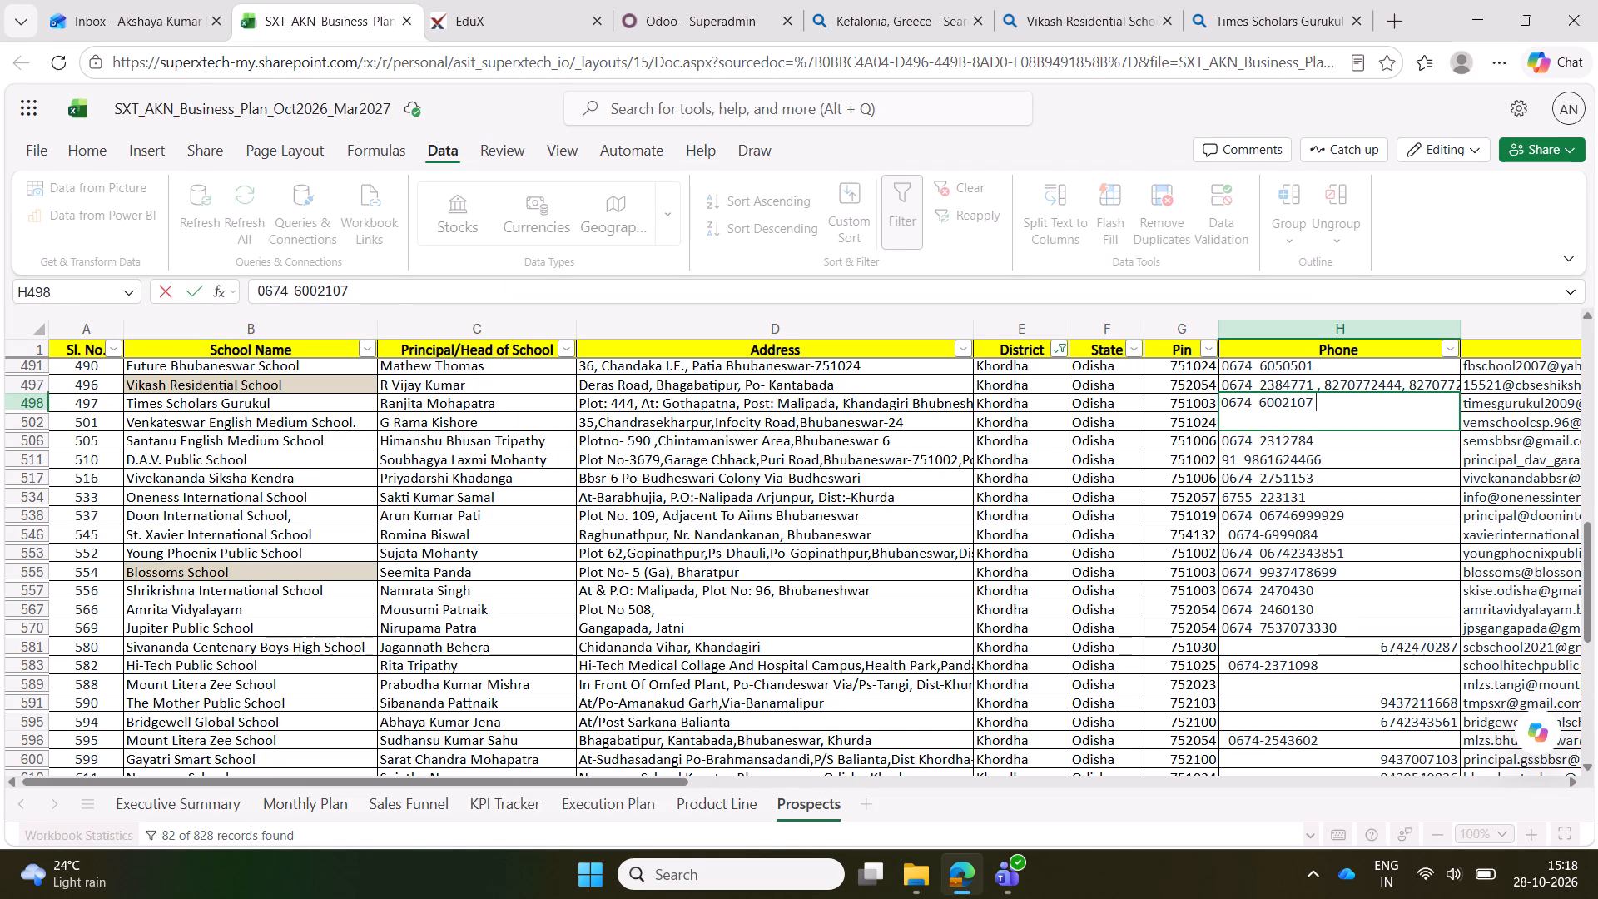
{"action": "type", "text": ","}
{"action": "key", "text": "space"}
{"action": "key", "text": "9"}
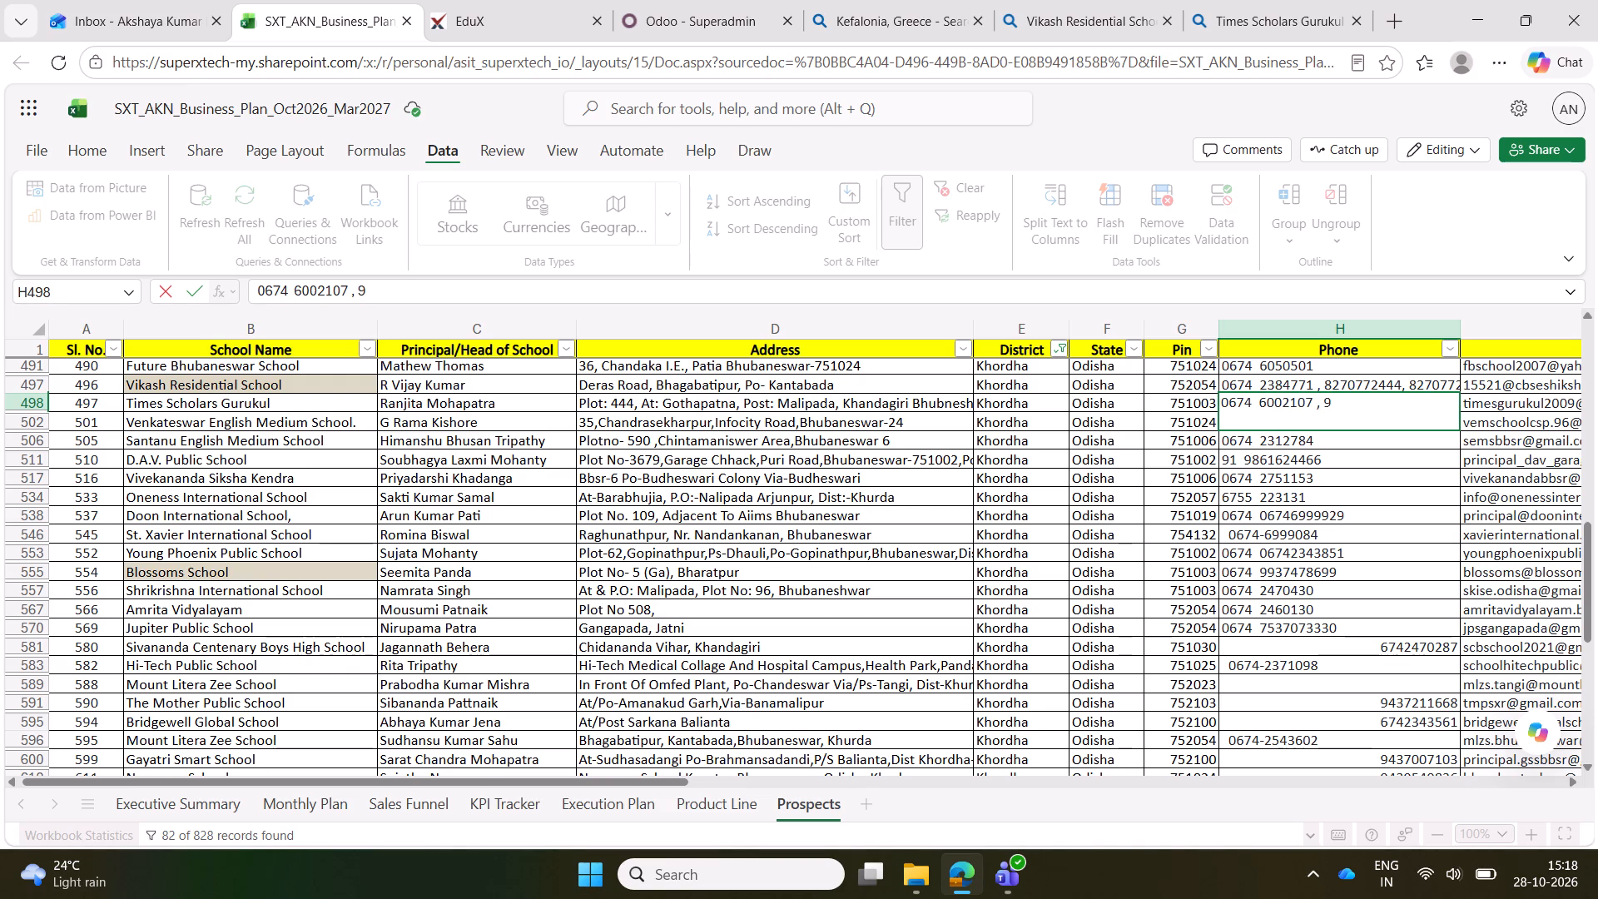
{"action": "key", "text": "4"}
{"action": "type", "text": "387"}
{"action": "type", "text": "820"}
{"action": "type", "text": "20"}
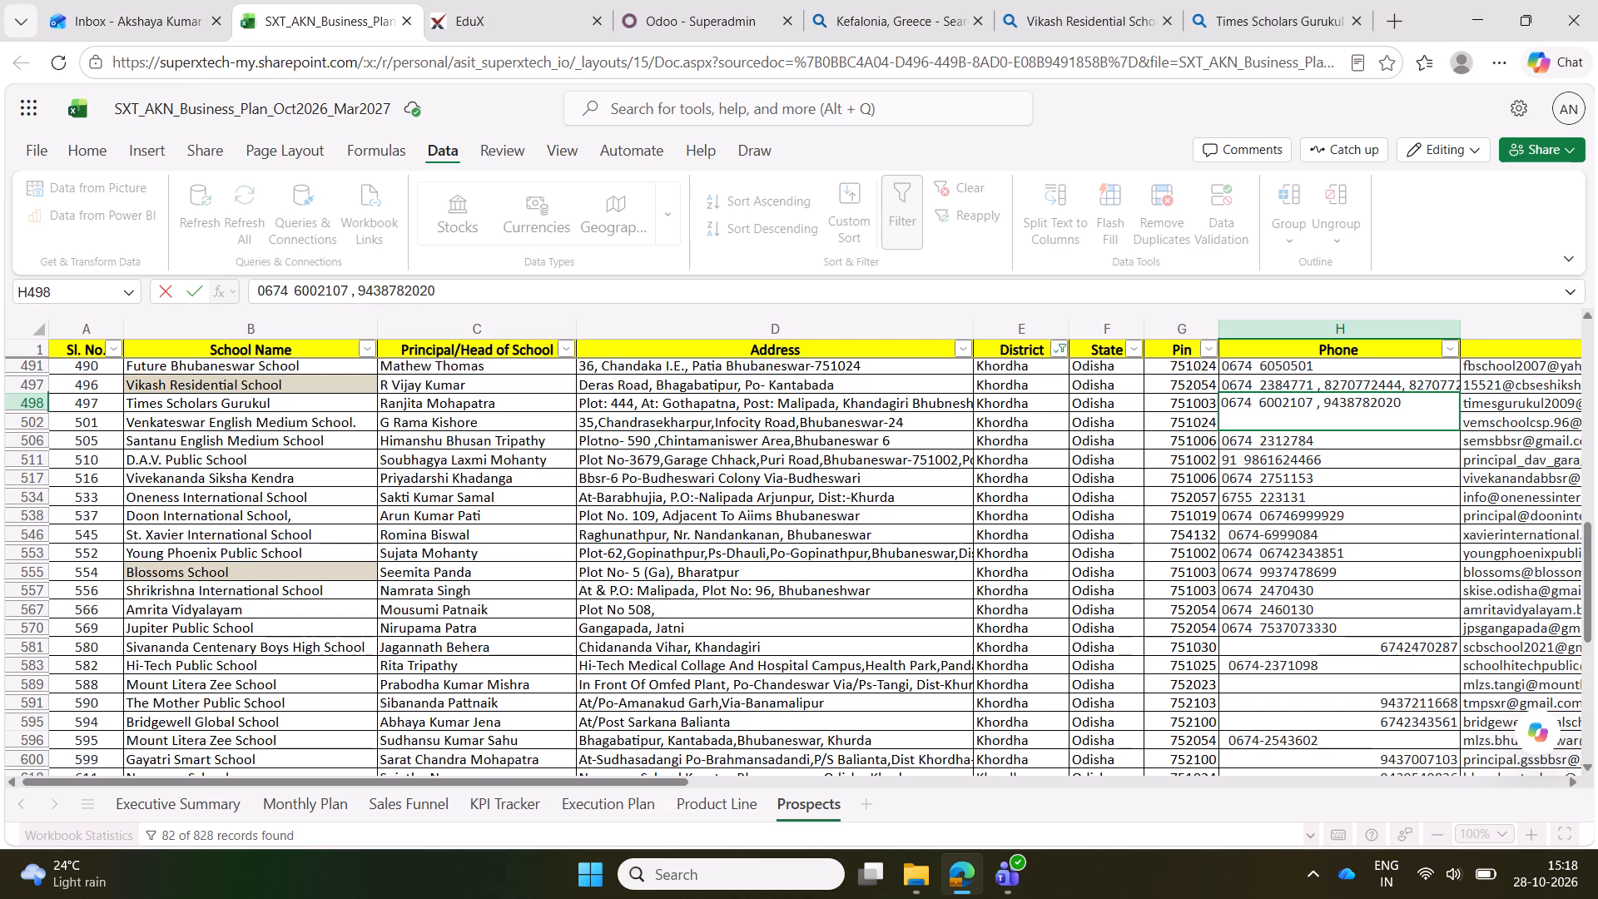
{"action": "left_click", "coordinate": [1352, 475]}
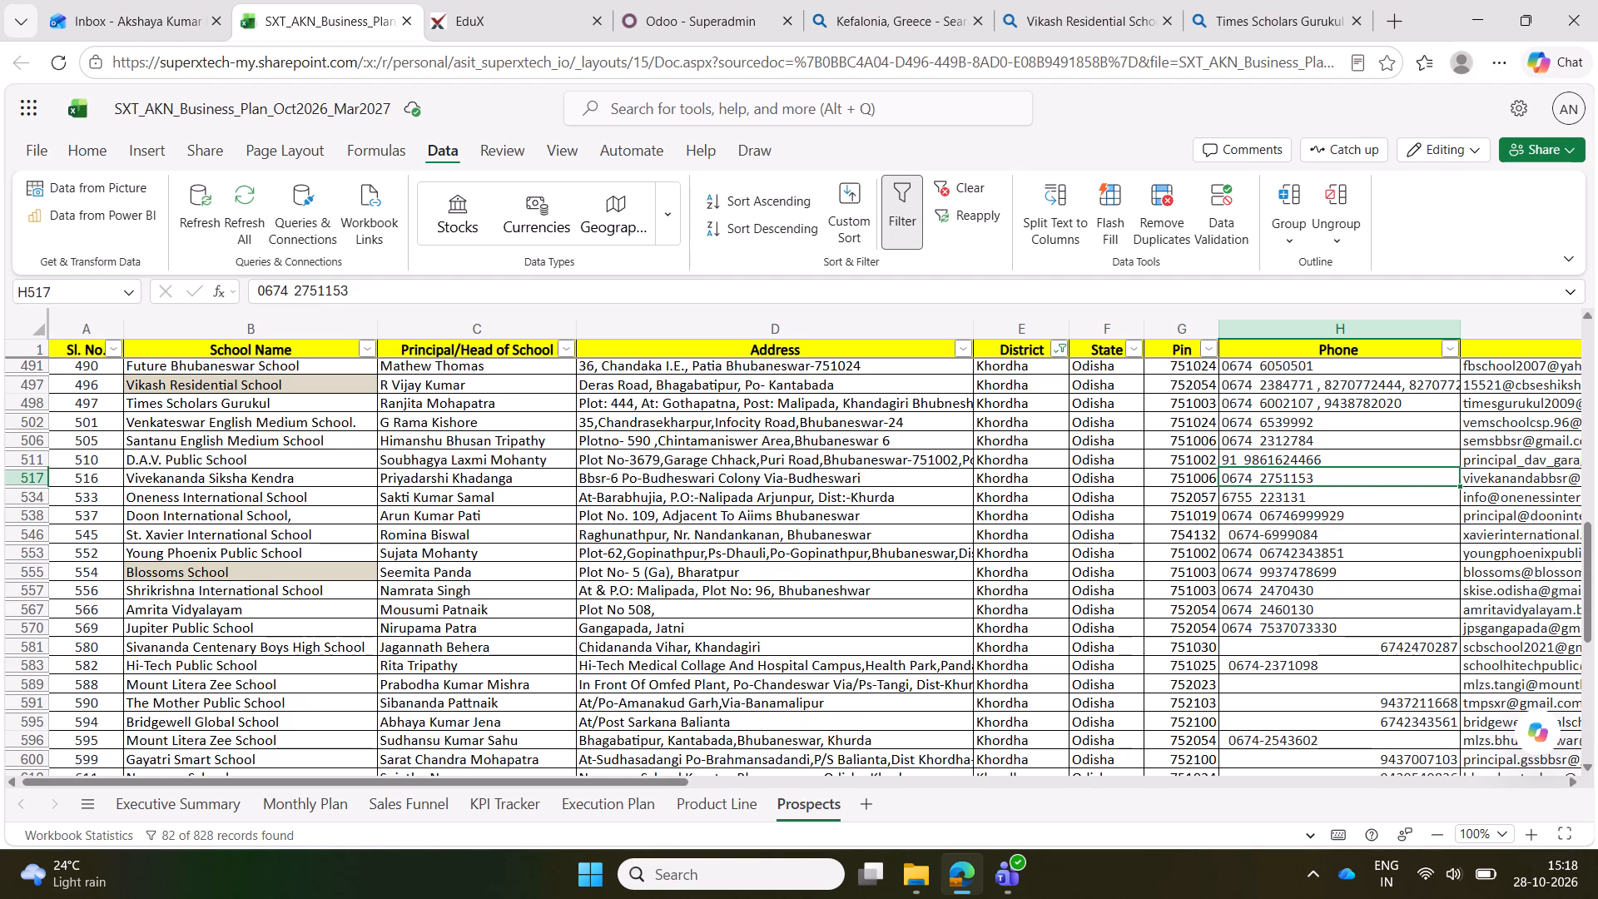
Fill the Times Scholars Gurukul school name cell with the same tan colour as Vikash Residential School.
{"action": "left_click", "coordinate": [346, 402]}
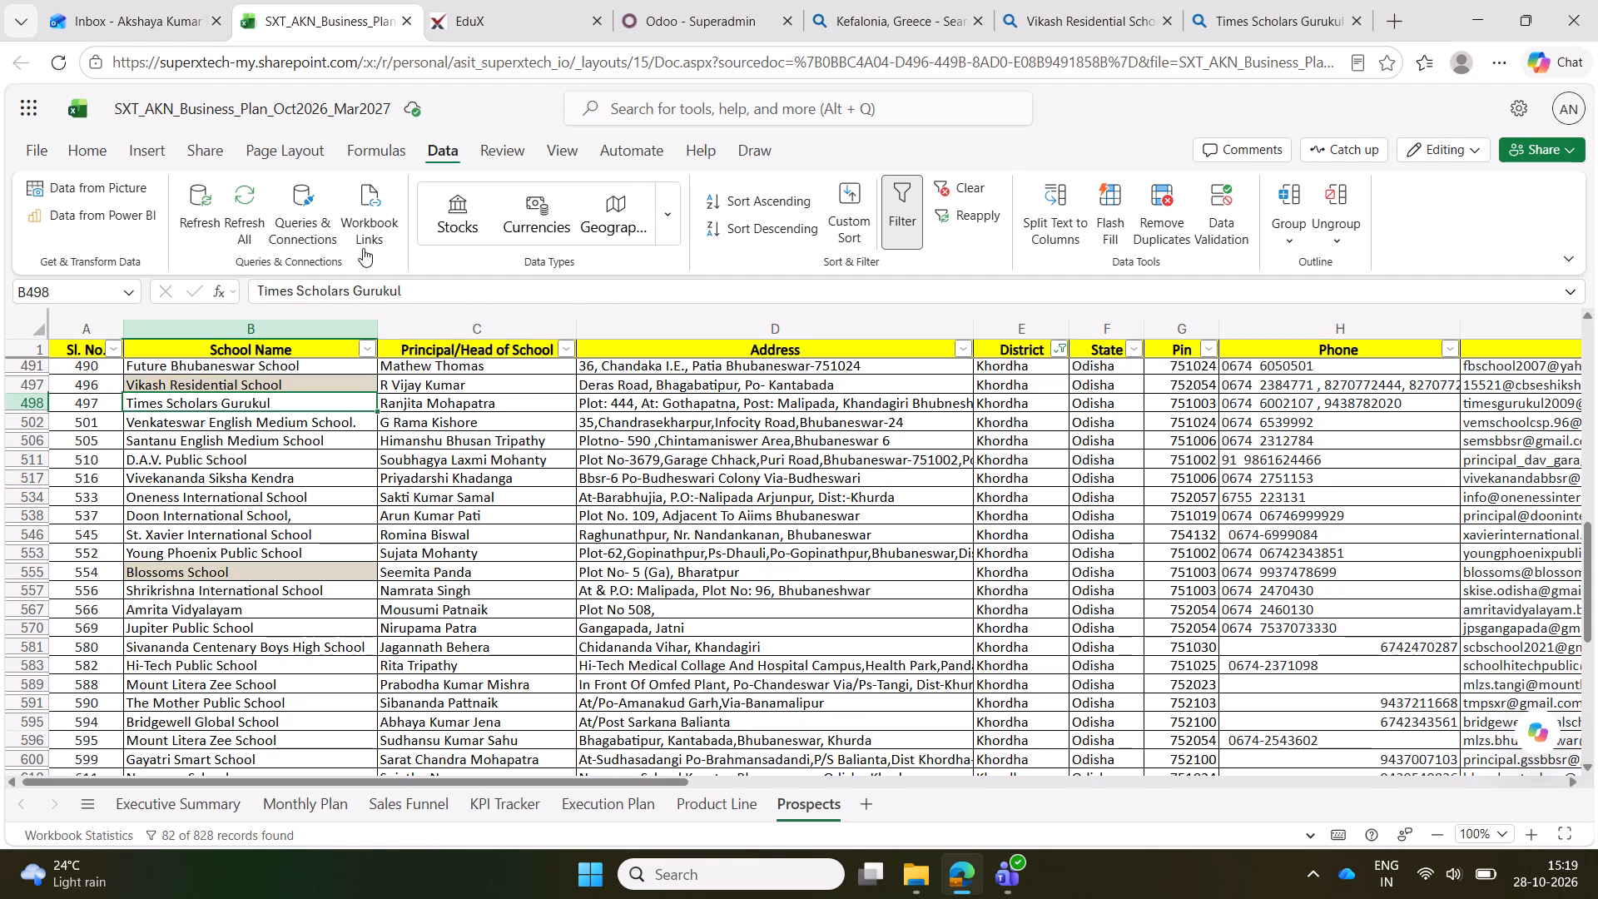
{"action": "left_click", "coordinate": [105, 159]}
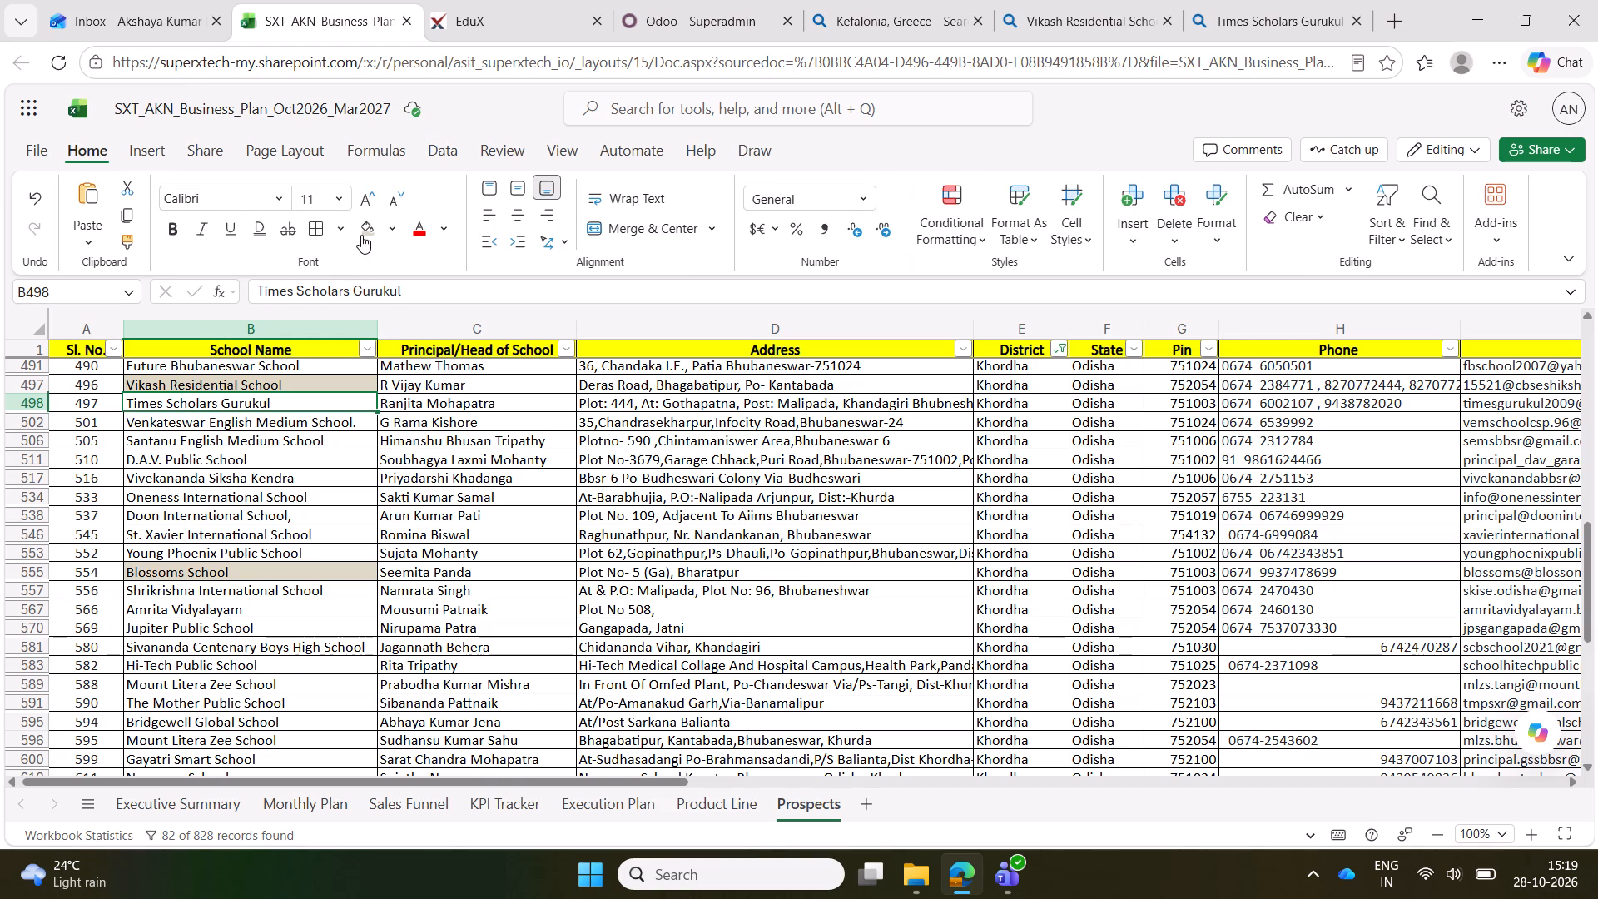
{"action": "left_click", "coordinate": [362, 231]}
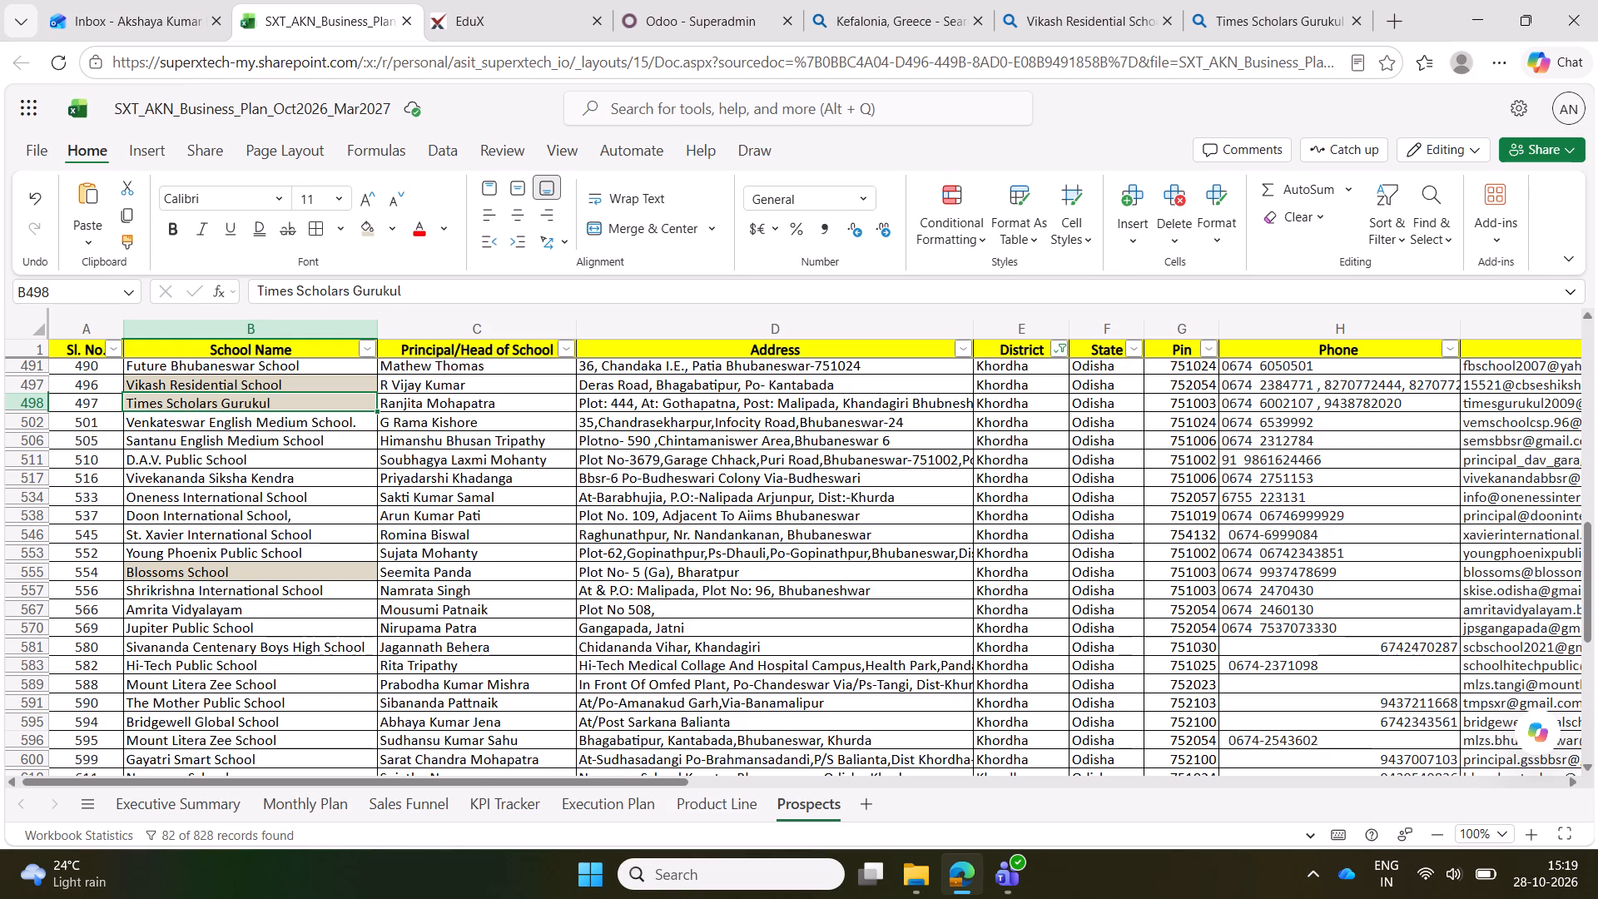
Copy the full school name text Blossoms School from its School Name cell in the Prospects sheet.
{"action": "left_click", "coordinate": [31, 574]}
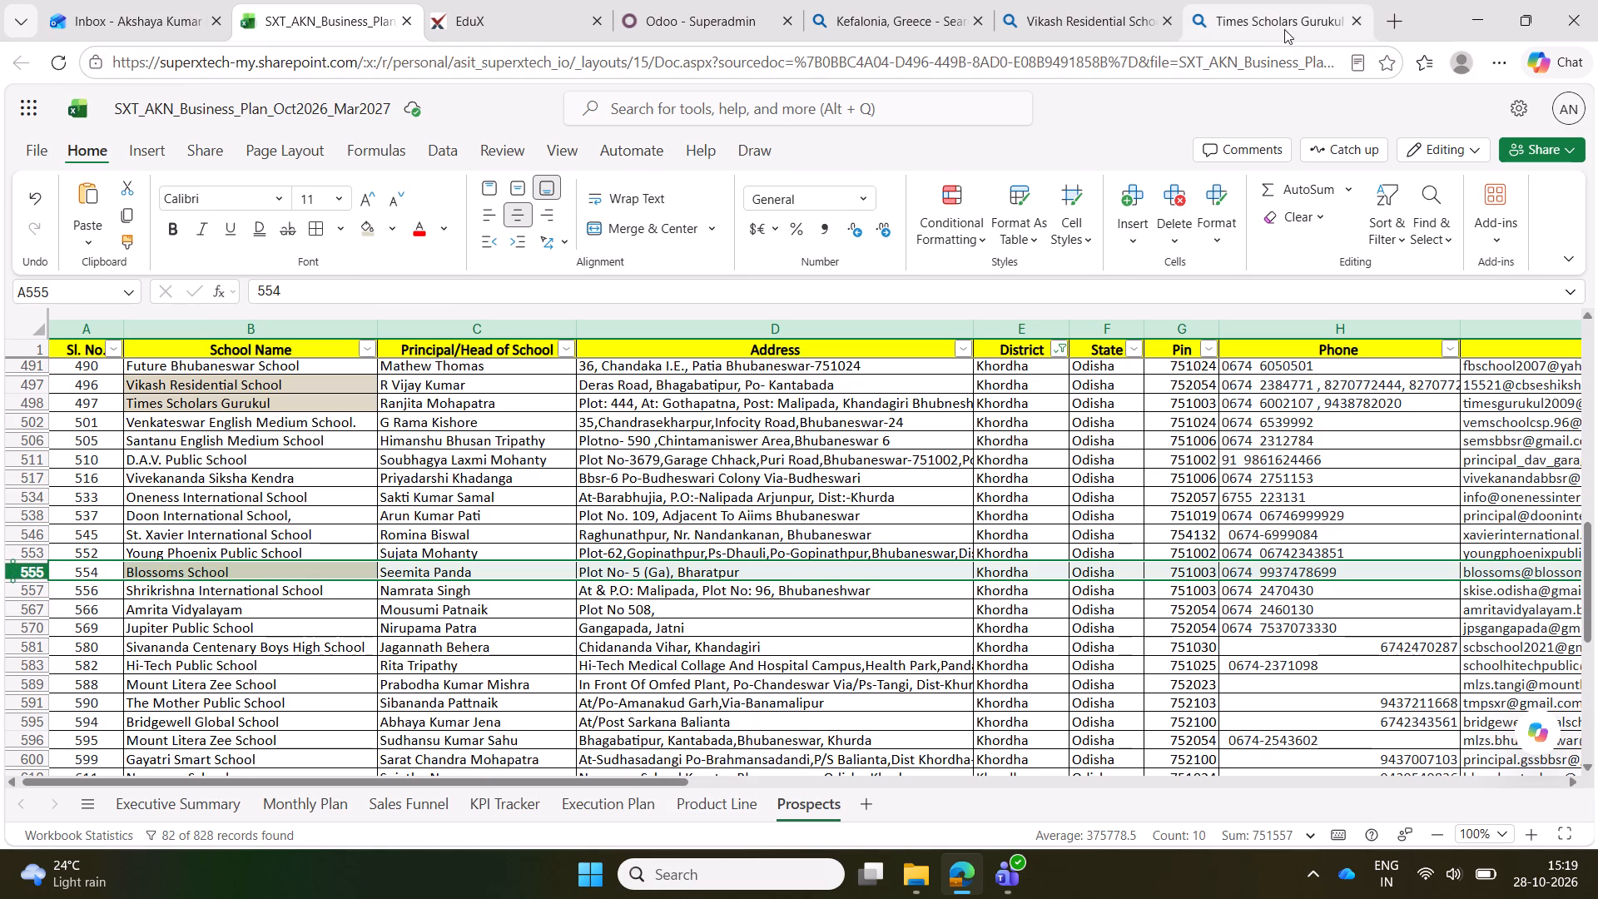
{"action": "double_click", "coordinate": [231, 577]}
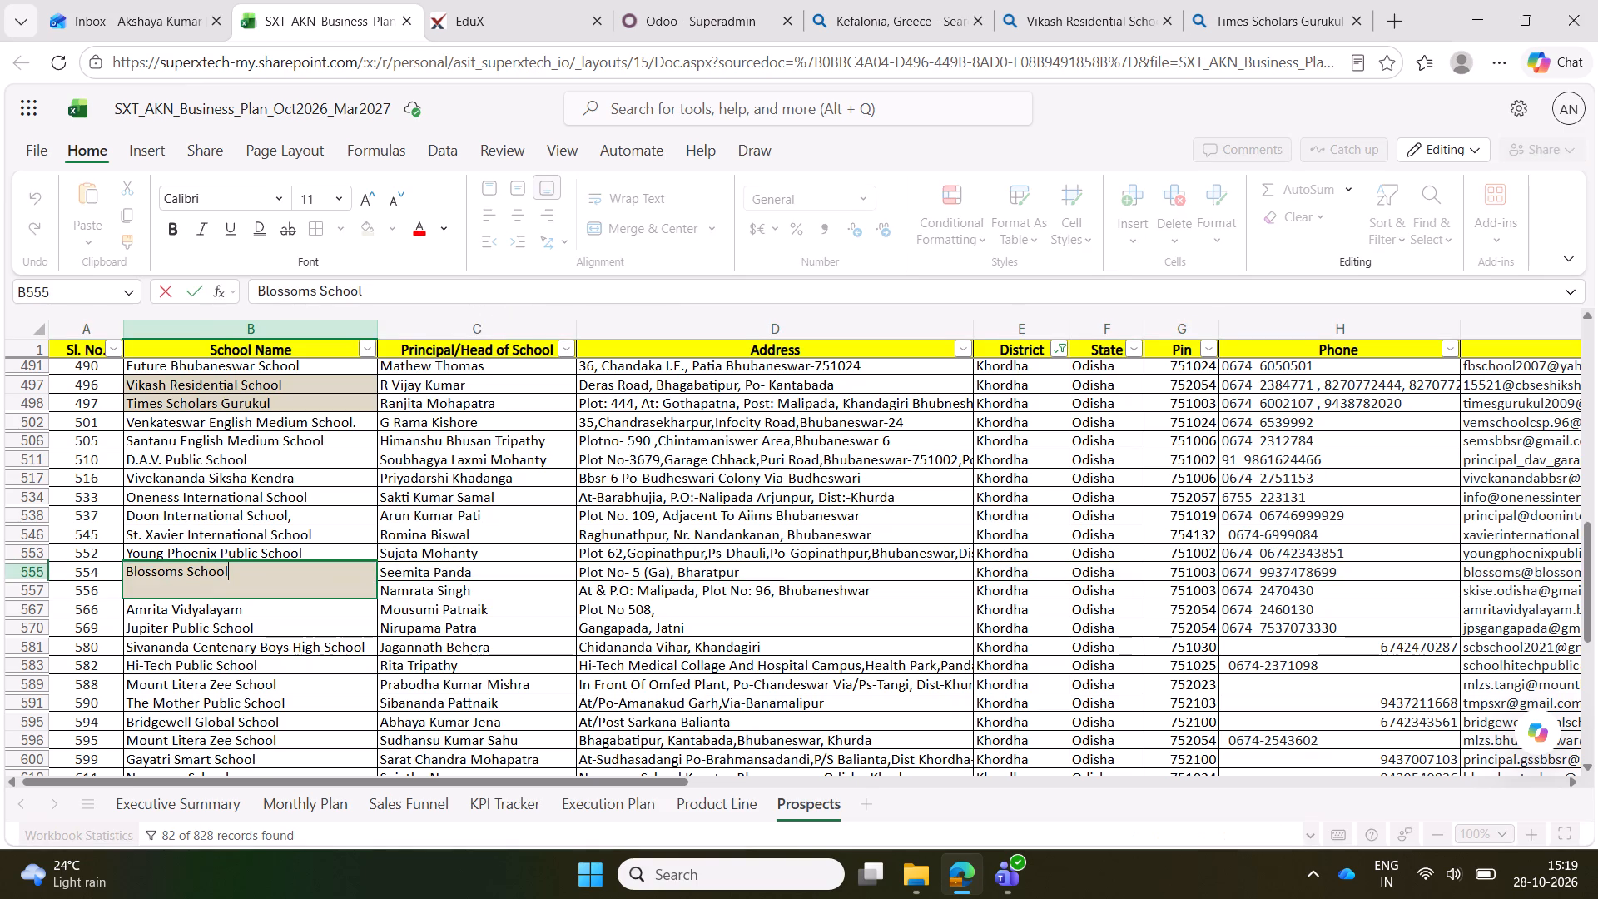
{"action": "key", "text": "shift+Left"}
{"action": "key", "text": "shift+Left"}
{"action": "key", "text": "shift+Left"}
{"action": "key", "text": "shift+Left"}
{"action": "key", "text": "shift+Left"}
{"action": "key", "text": "shift+Left"}
{"action": "key", "text": "shift+Left"}
{"action": "key", "text": "shift+Left"}
{"action": "key", "text": "shift+Left"}
{"action": "key", "text": "shift+Left"}
{"action": "key", "text": "shift+Left"}
{"action": "key", "text": "shift+Left"}
{"action": "key", "text": "shift+Left"}
{"action": "key", "text": "shift+Left"}
{"action": "key", "text": "shift+Left"}
{"action": "key", "text": "shift+Left"}
{"action": "key", "text": "shift+Left"}
{"action": "key", "text": "shift+Left"}
{"action": "key", "text": "shift+Left"}
{"action": "key", "text": "shift+Left"}
{"action": "key", "text": "ctrl+c"}
Close the Vikash Residential School search results and the Times Scholars Gurukul map page.
{"action": "left_click", "coordinate": [1158, 18]}
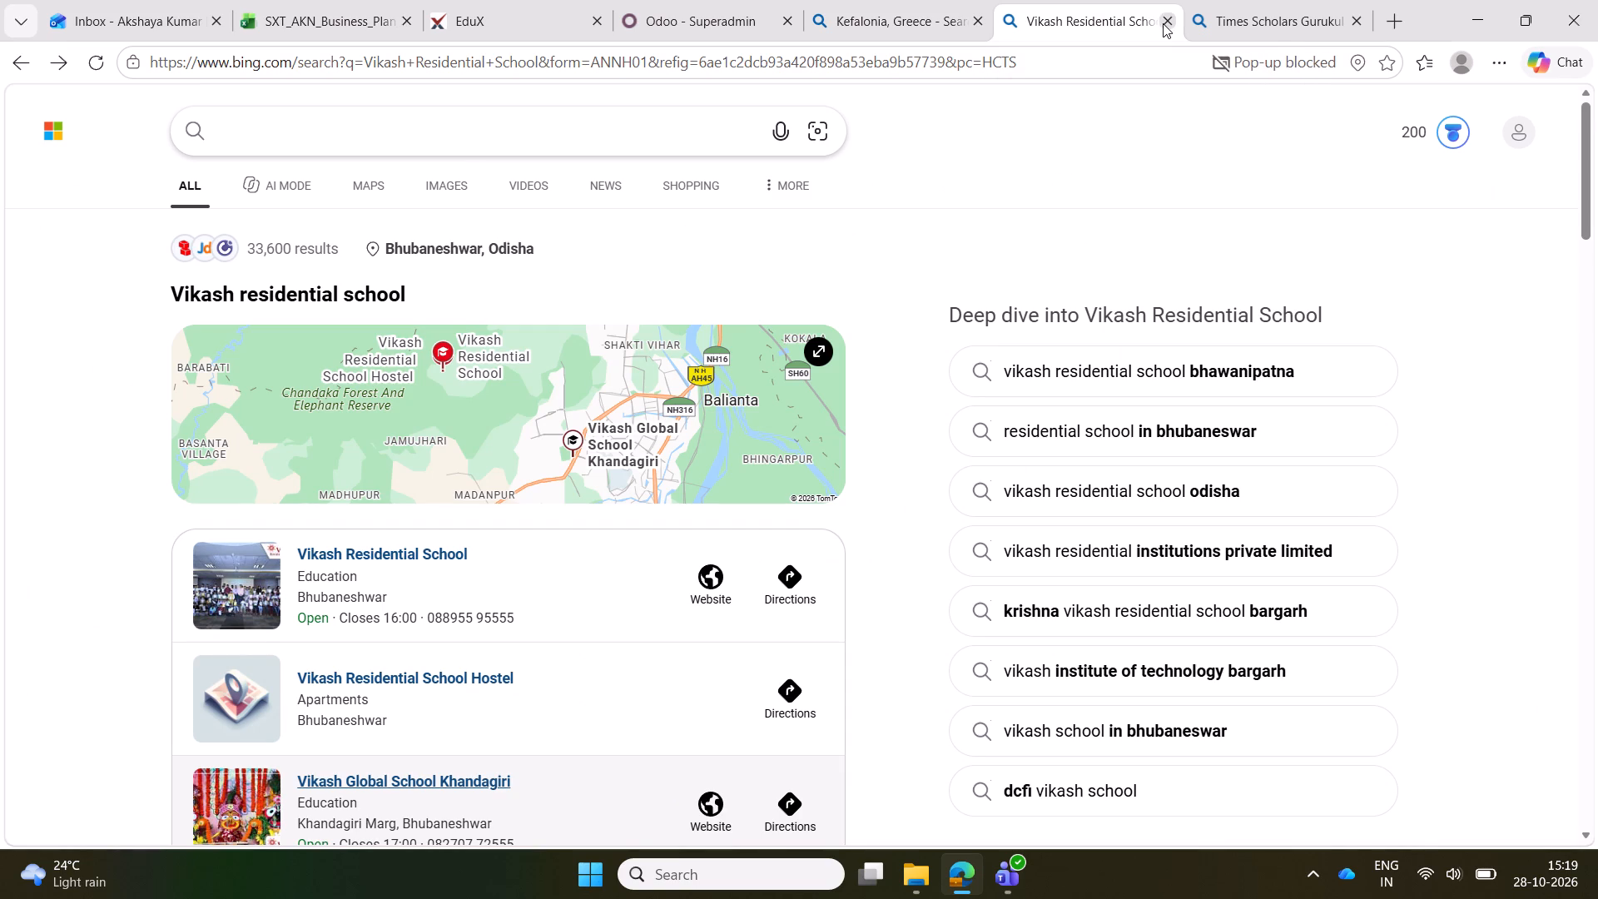
{"action": "left_click", "coordinate": [1164, 24]}
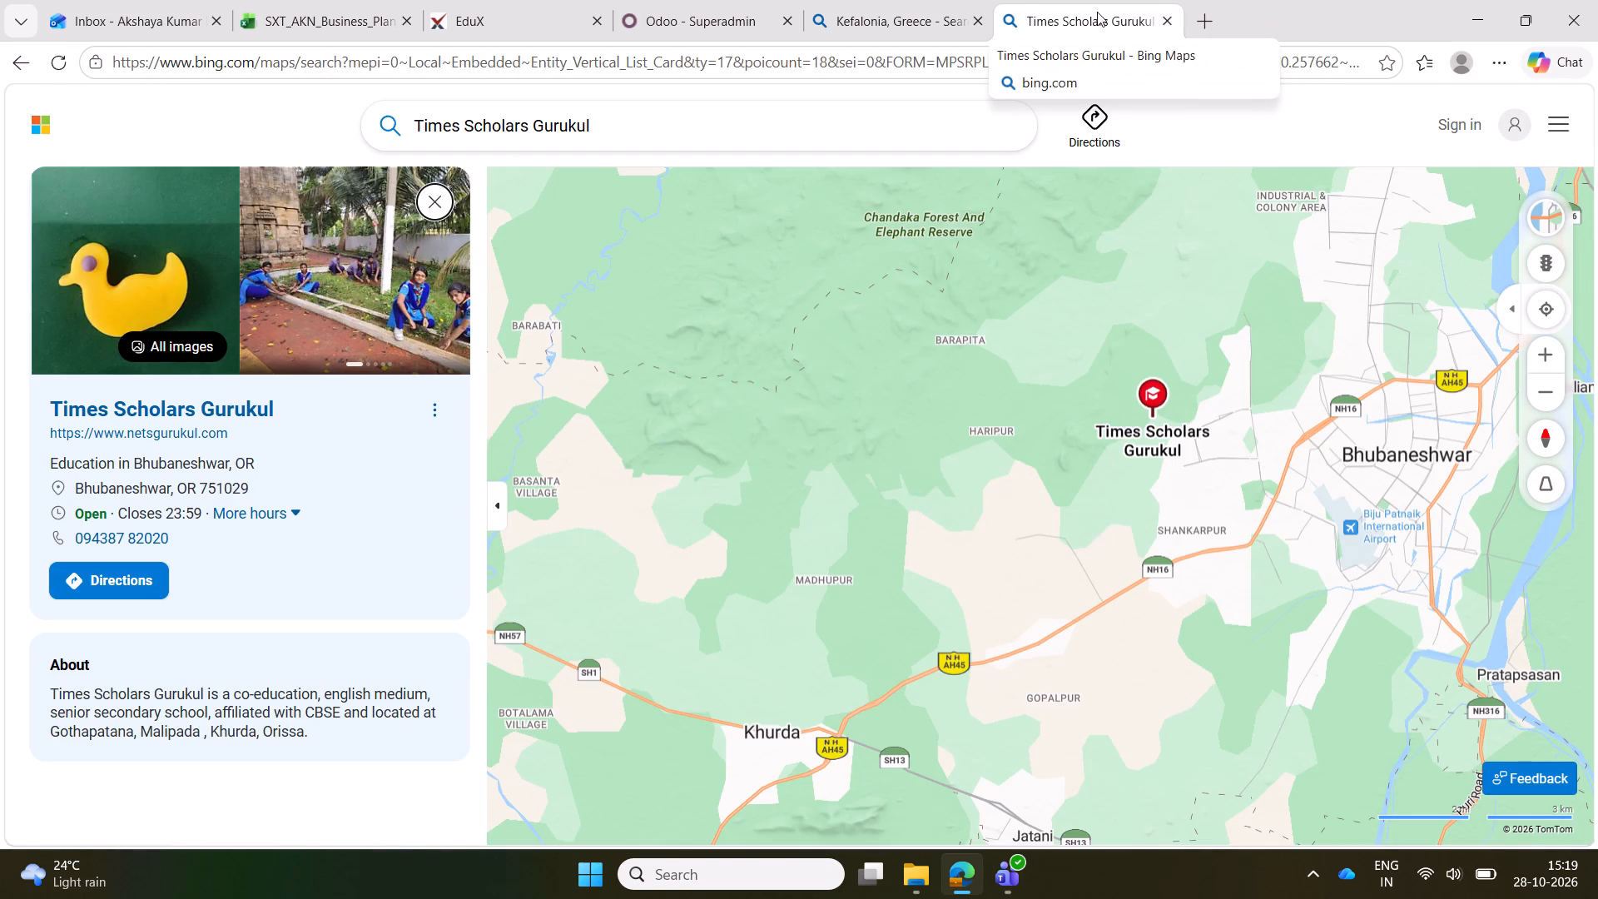
{"action": "left_click", "coordinate": [1168, 18]}
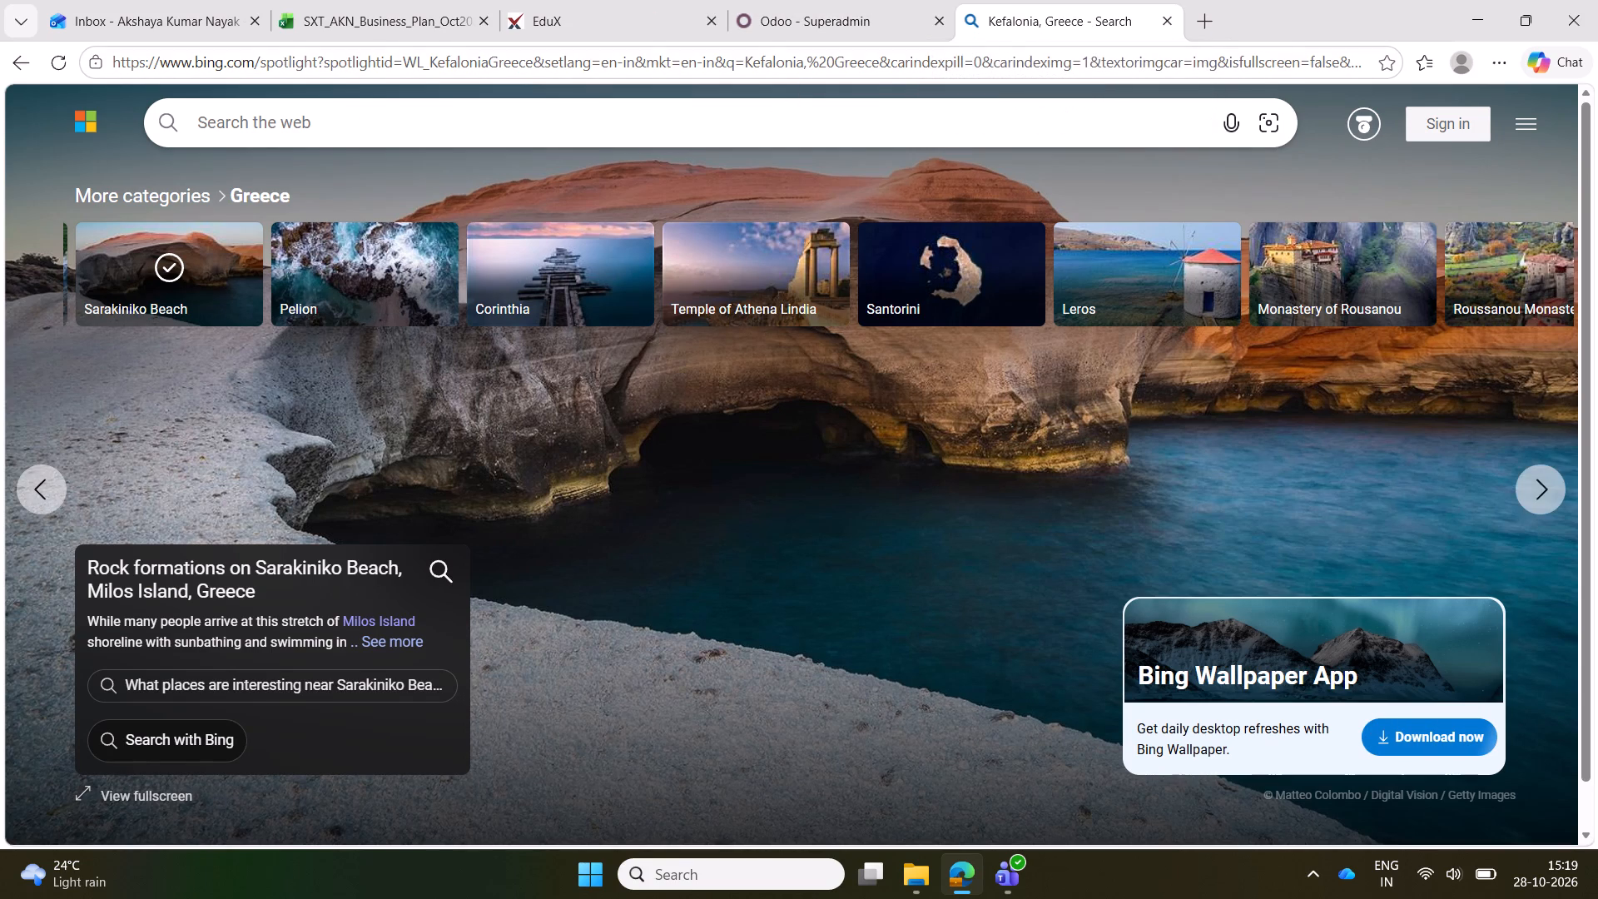
Search the web for the copied school name Blossoms School from the remaining Bing page.
{"action": "left_click", "coordinate": [750, 117]}
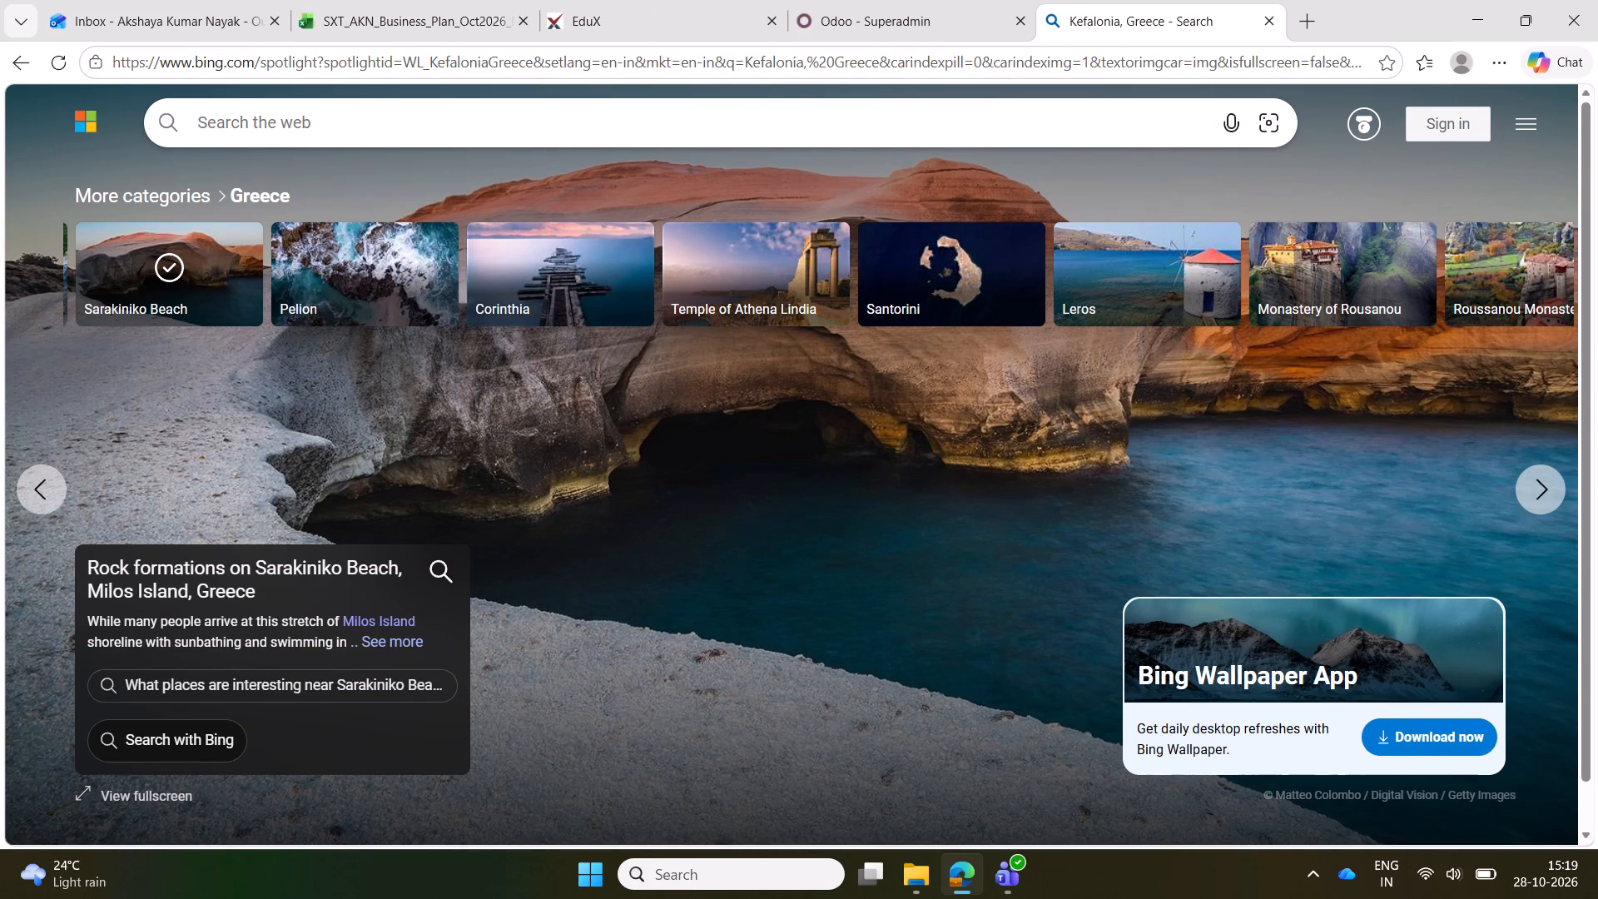
{"action": "key", "text": "ctrl+v"}
{"action": "key", "text": "Return"}
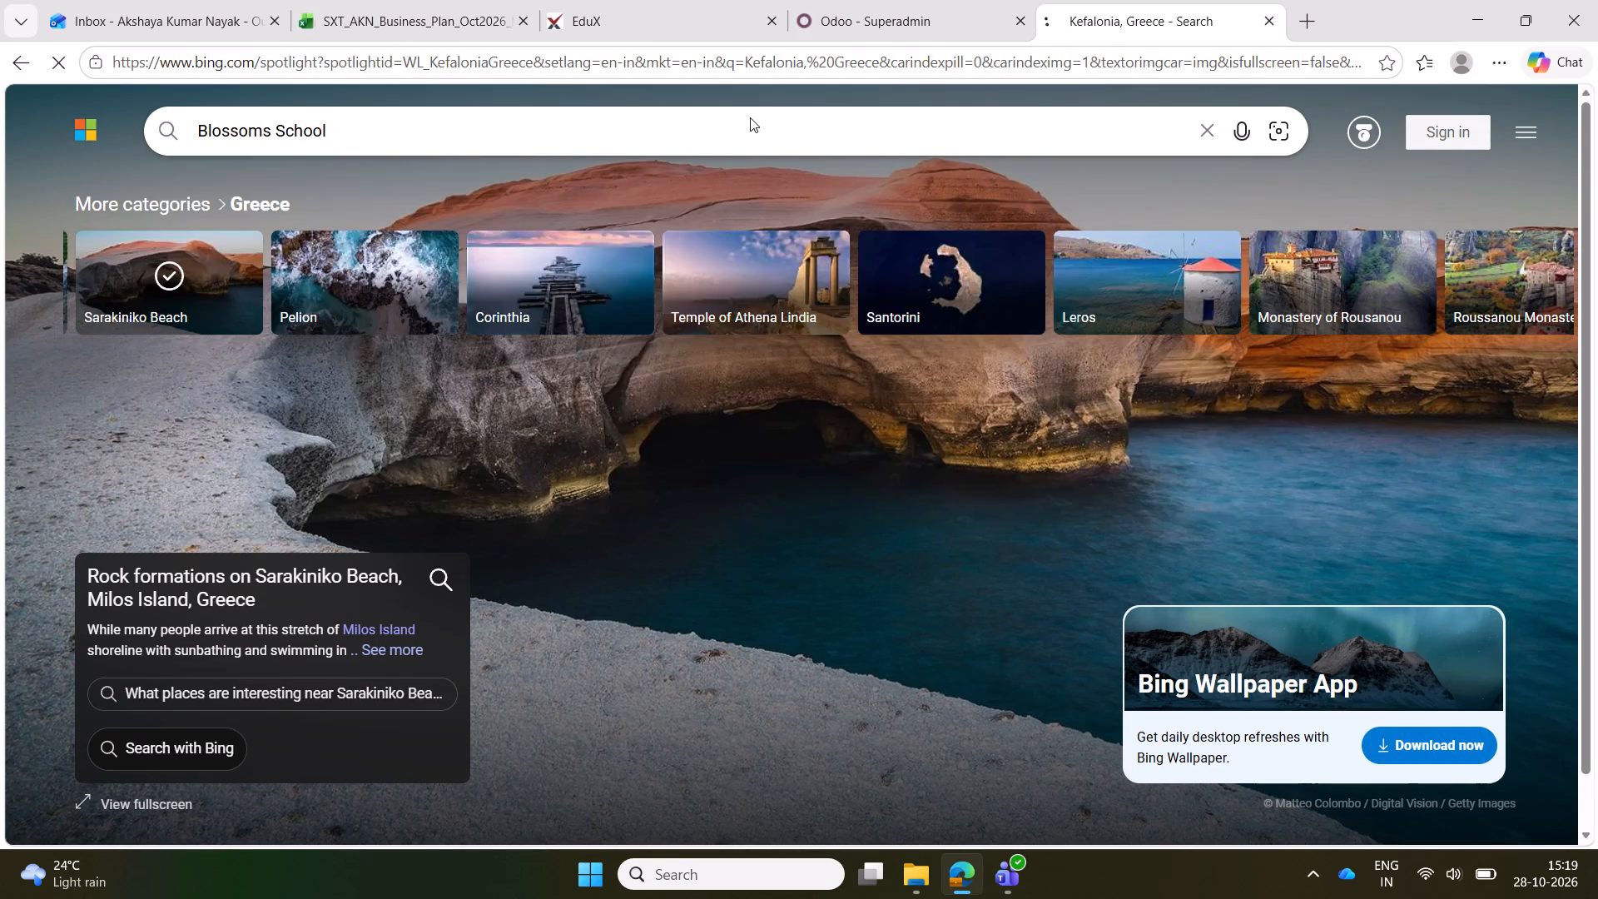
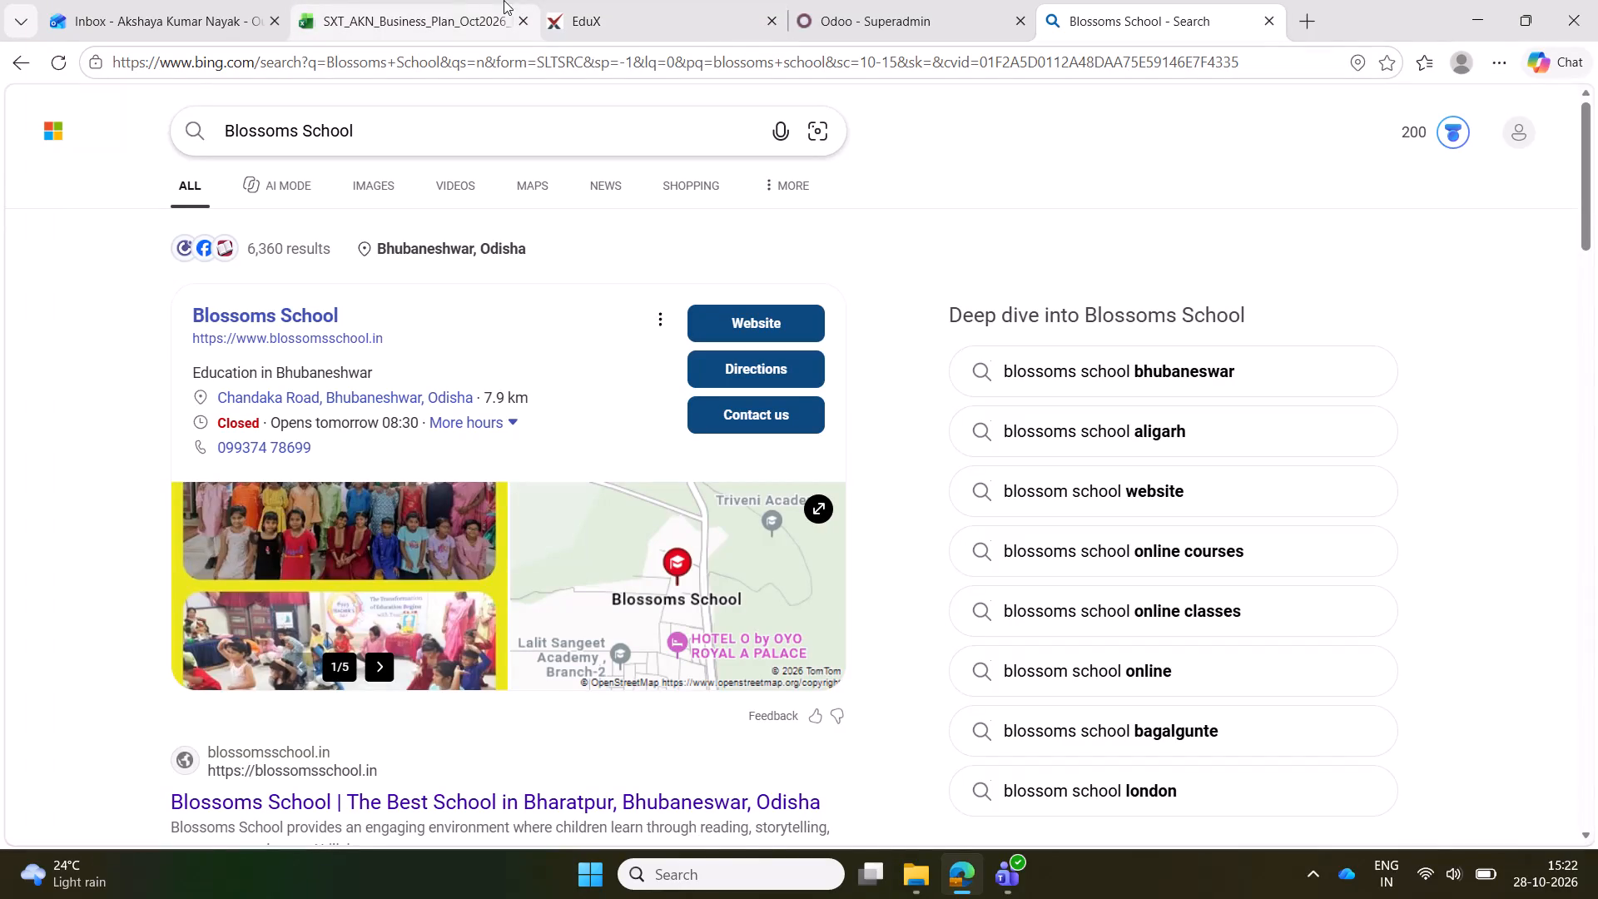
Return to the business plan workbook and examine the Khordha school rows around Blossoms School for the next prospect to look up.
{"action": "left_click", "coordinate": [451, 23]}
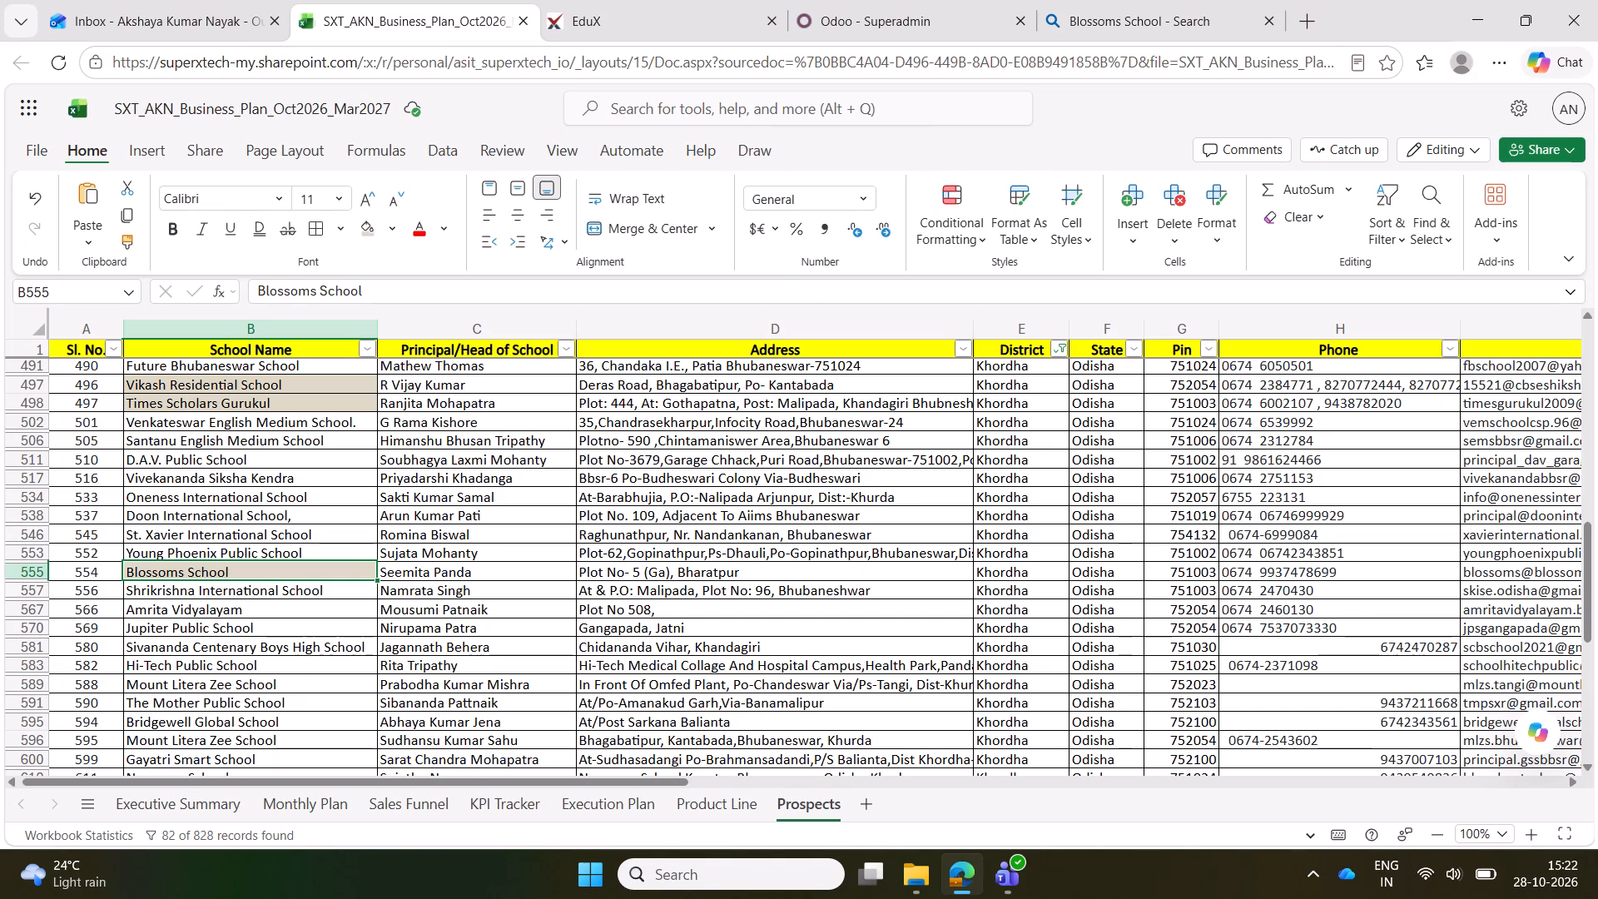
{"action": "left_click", "coordinate": [32, 569]}
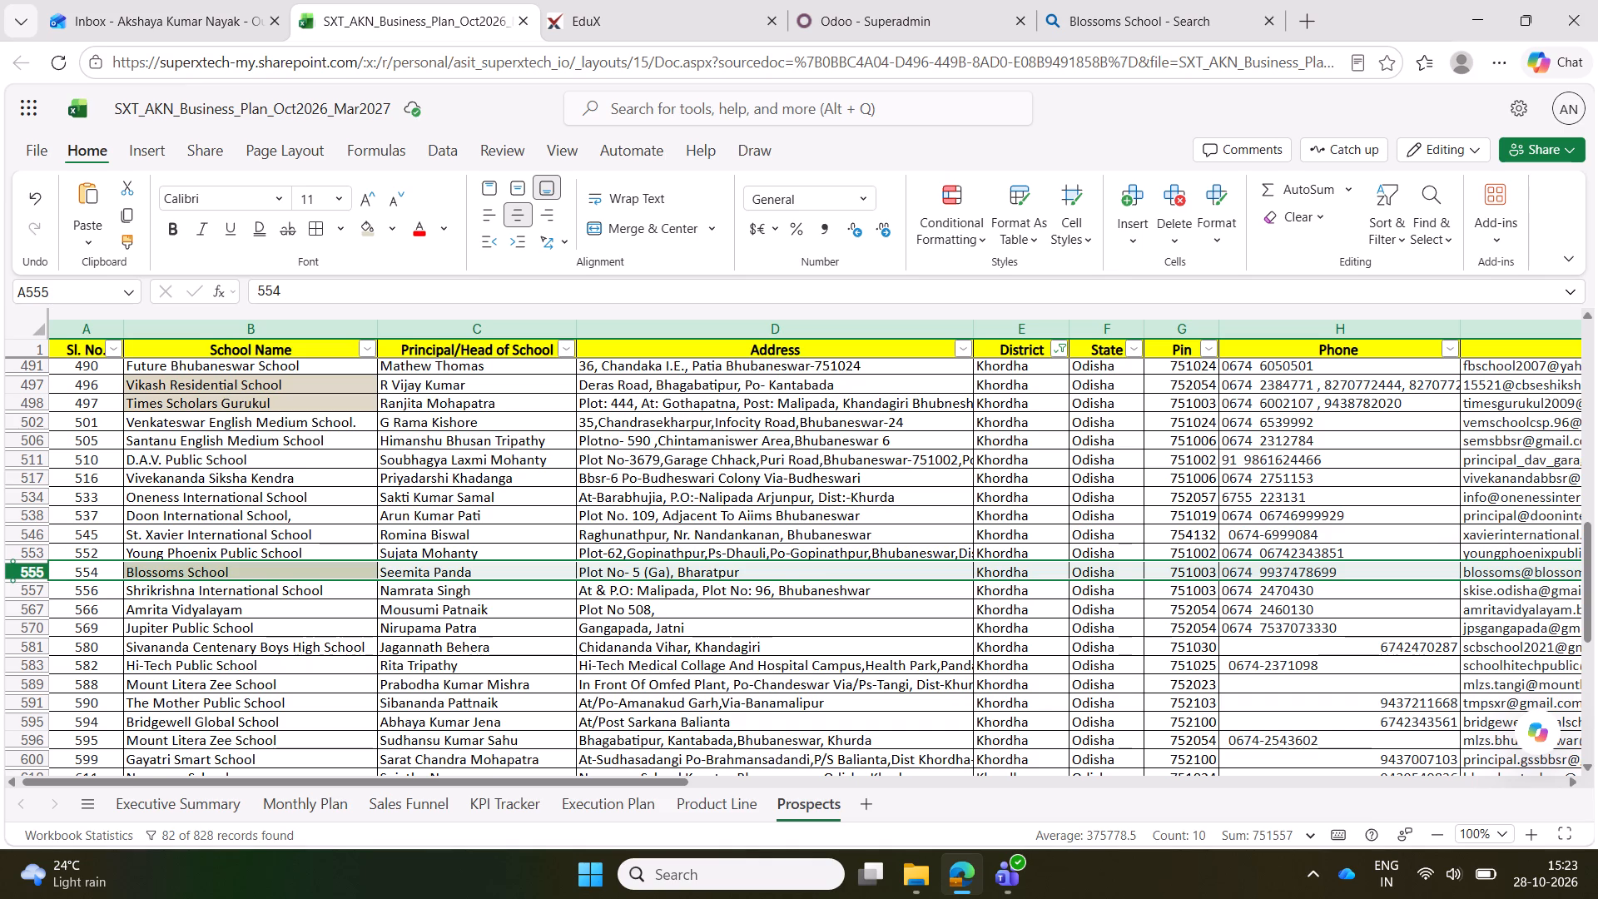
{"action": "left_click", "coordinate": [215, 525]}
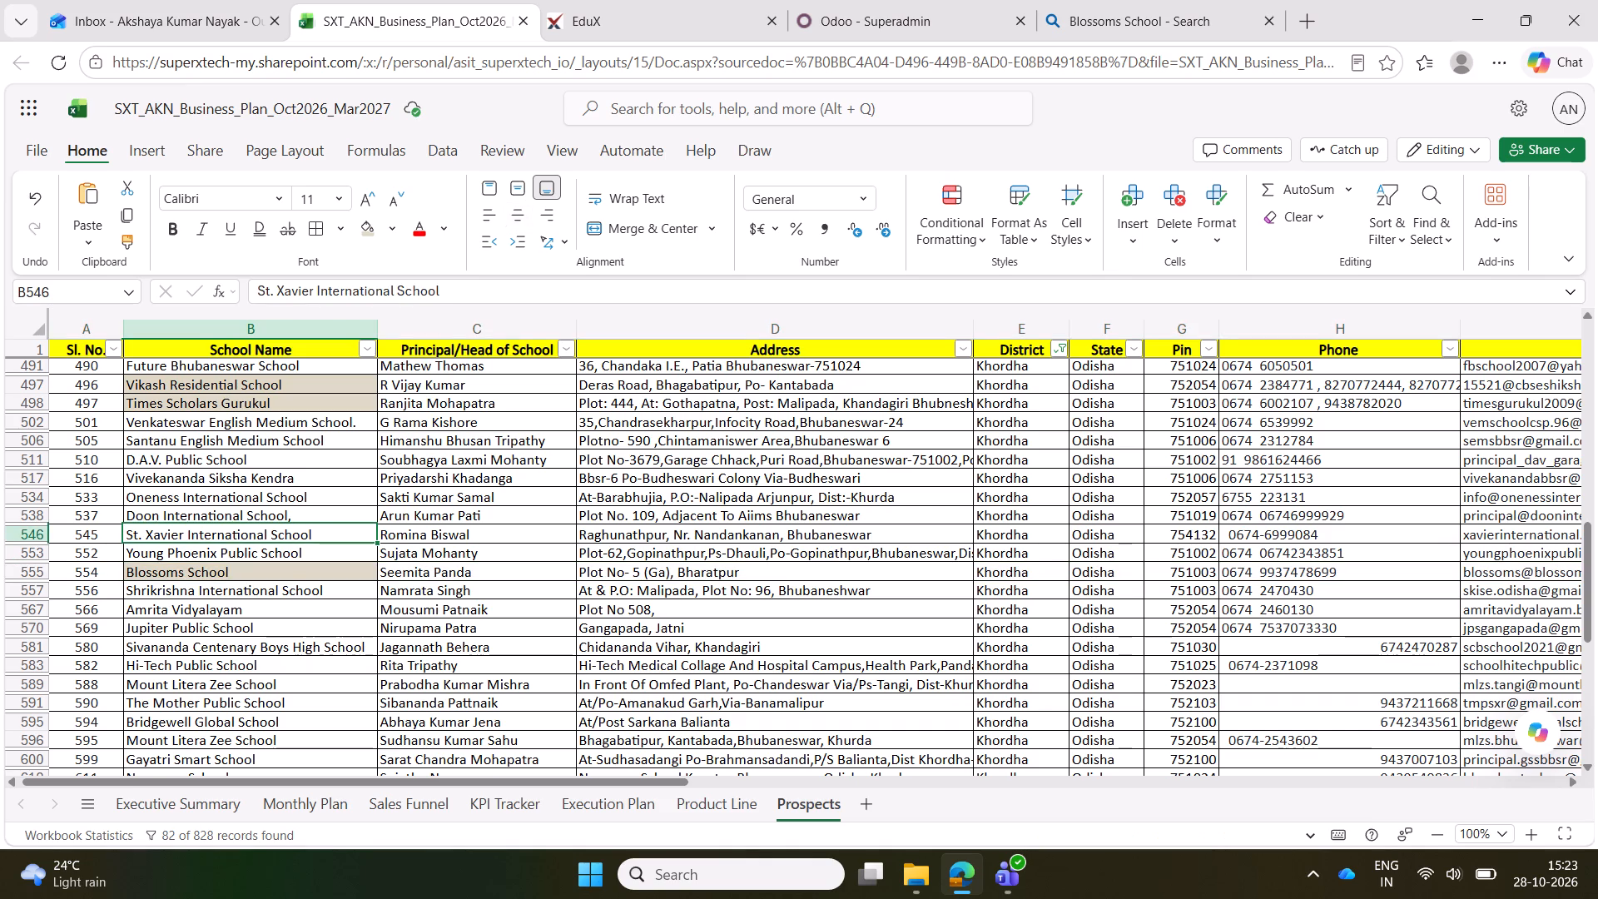
{"action": "key", "text": "Down"}
{"action": "key", "text": "Down"}
{"action": "key", "text": "Down"}
{"action": "key", "text": "Down"}
{"action": "key", "text": "Down"}
{"action": "key", "text": "Down"}
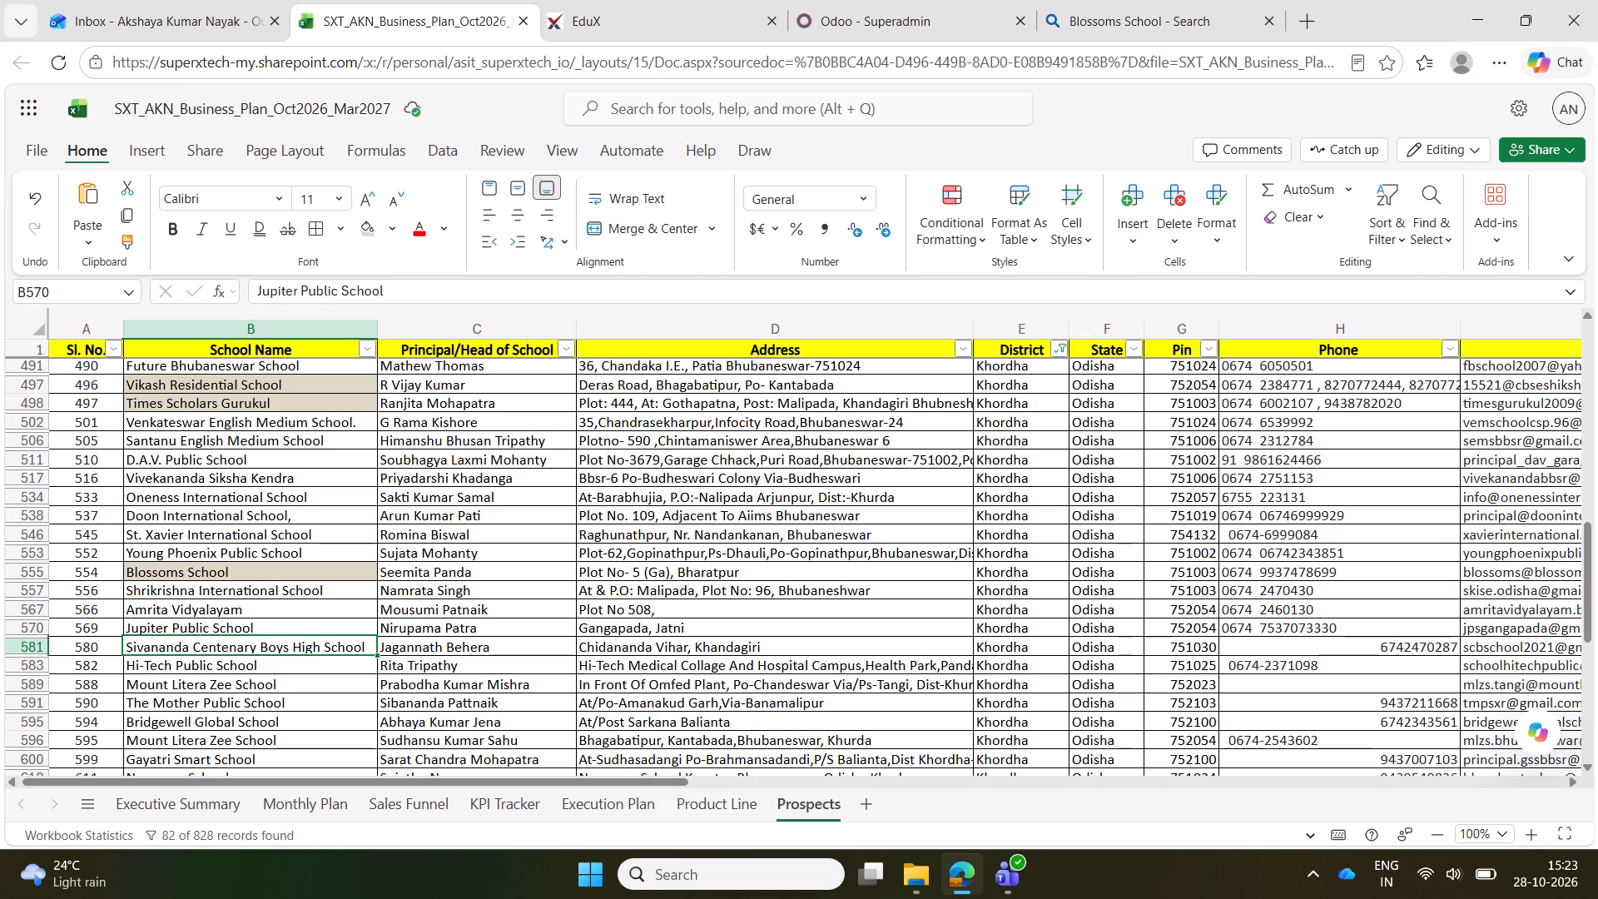
{"action": "key", "text": "Down"}
{"action": "key", "text": "Down"}
{"action": "key", "text": "Down"}
{"action": "key", "text": "Down"}
{"action": "key", "text": "Up"}
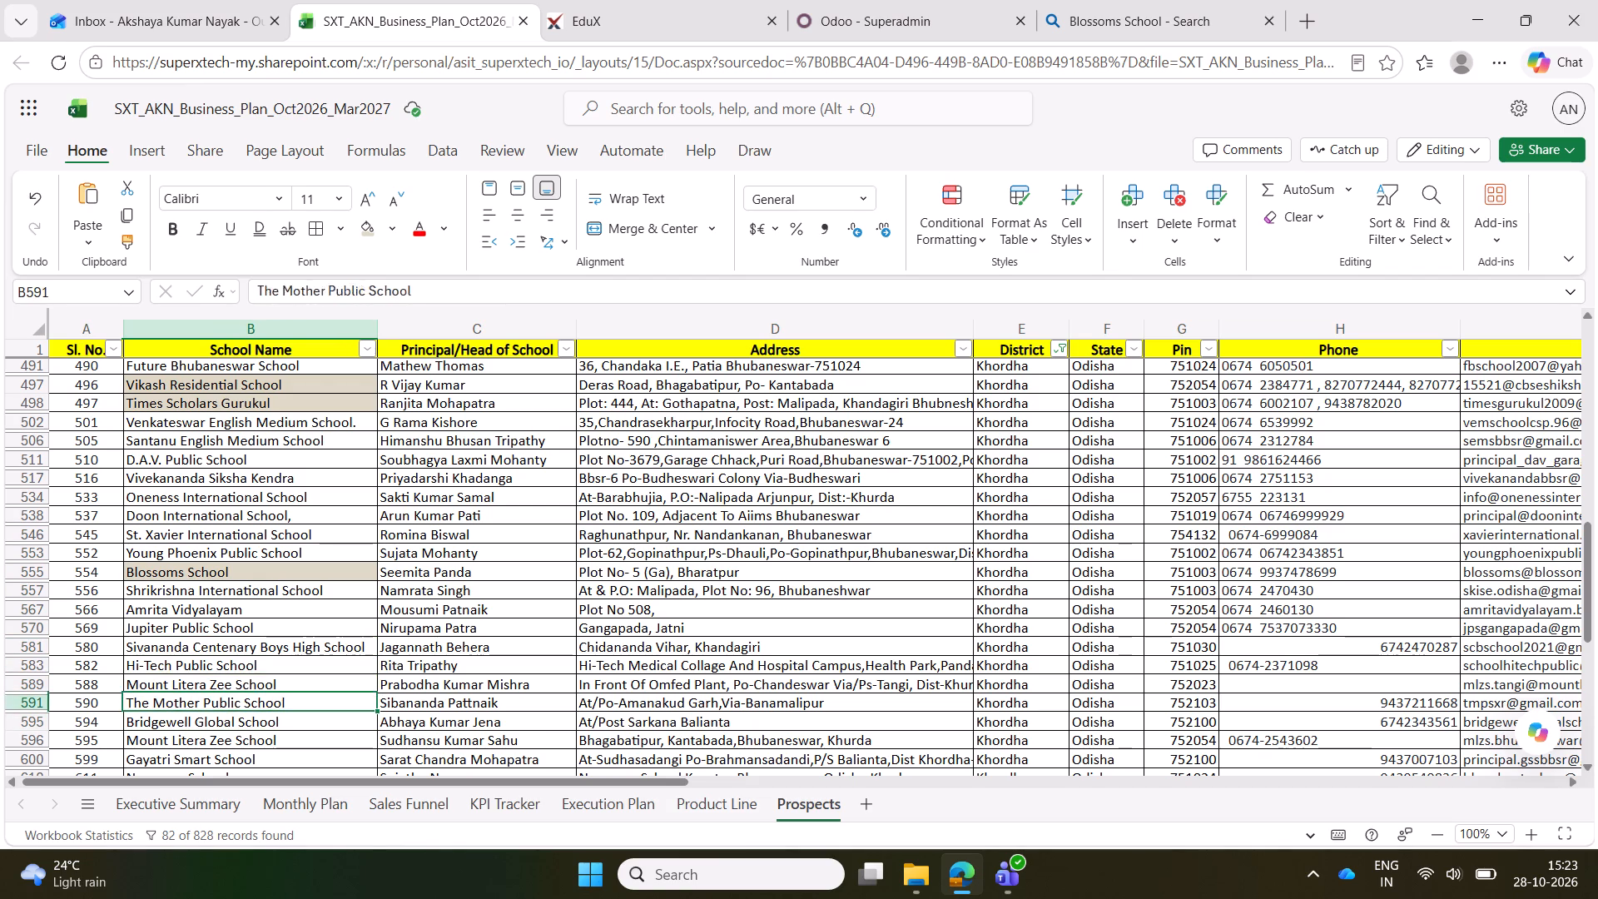
{"action": "key", "text": "Up"}
{"action": "key", "text": "Up"}
{"action": "key", "text": "Up"}
{"action": "key", "text": "Up"}
{"action": "key", "text": "Up"}
{"action": "key", "text": "Up"}
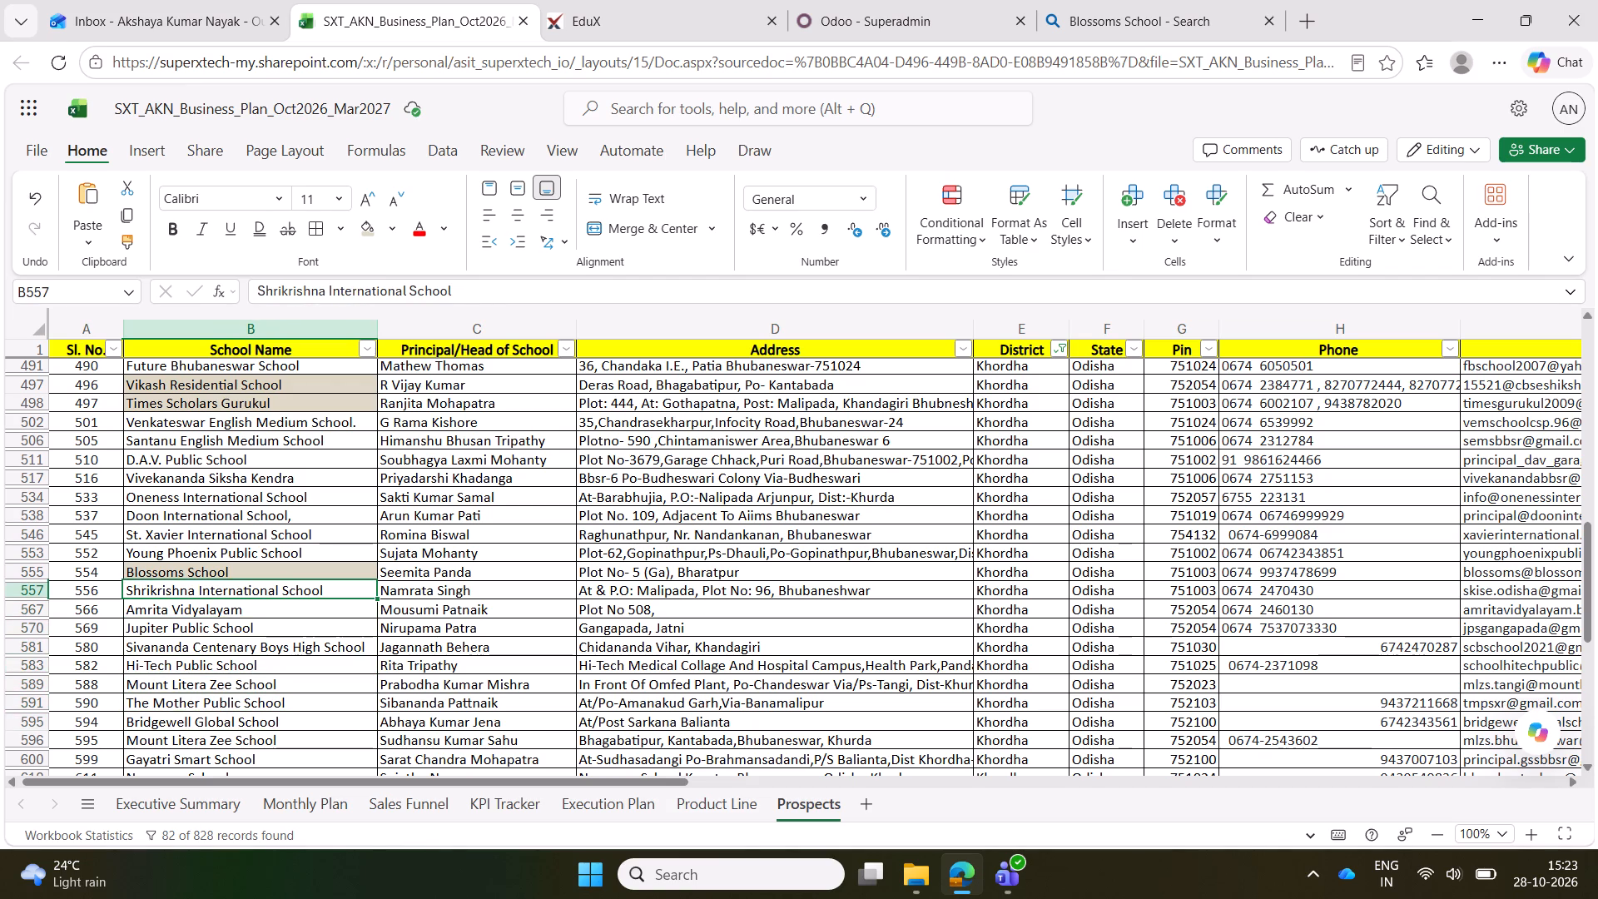
{"action": "key", "text": "Right"}
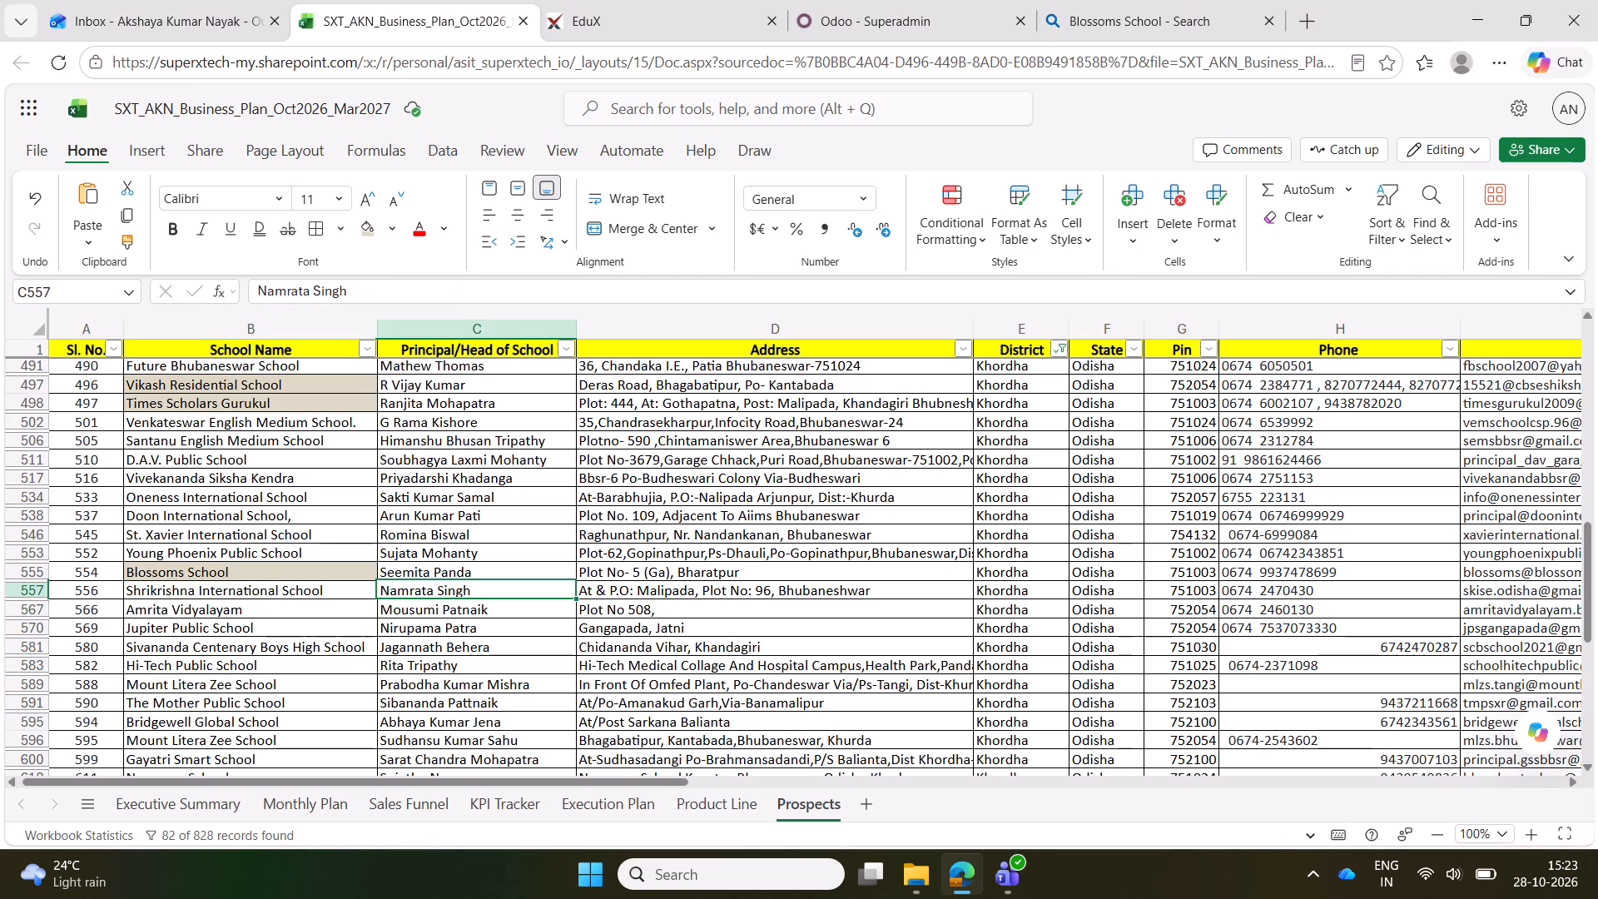
{"action": "key", "text": "Left"}
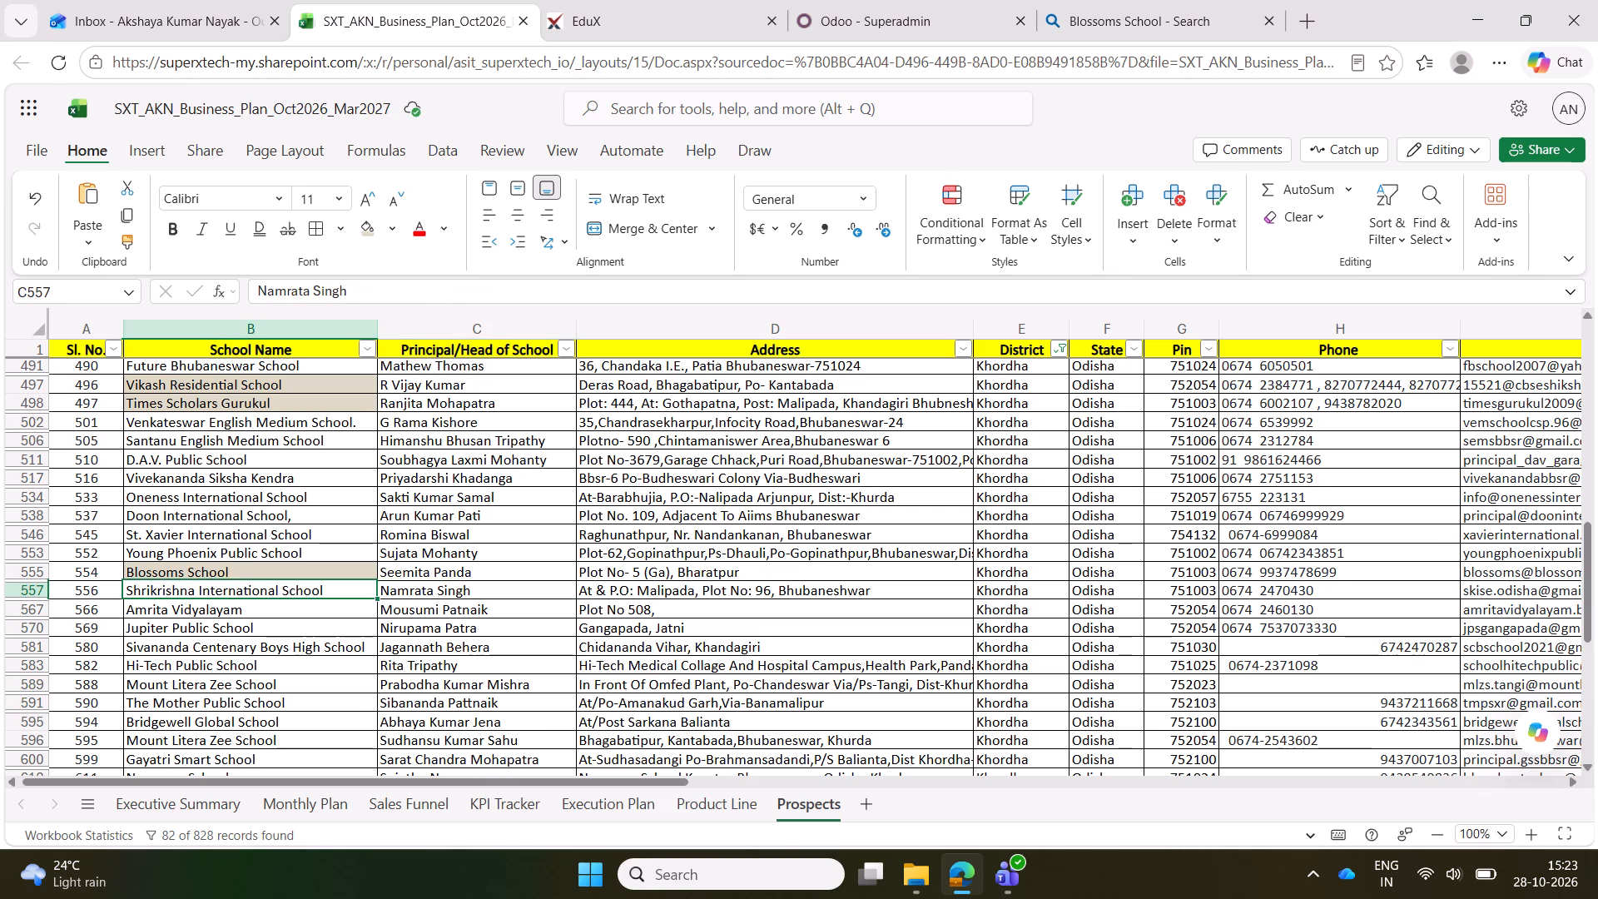
Search the web for Shrikrishna International School using the name copied from its School Name cell in the Prospects sheet.
{"action": "double_click", "coordinate": [320, 589]}
{"action": "left_click_drag", "start_coordinate": [320, 589], "coordinate": [314, 592]}
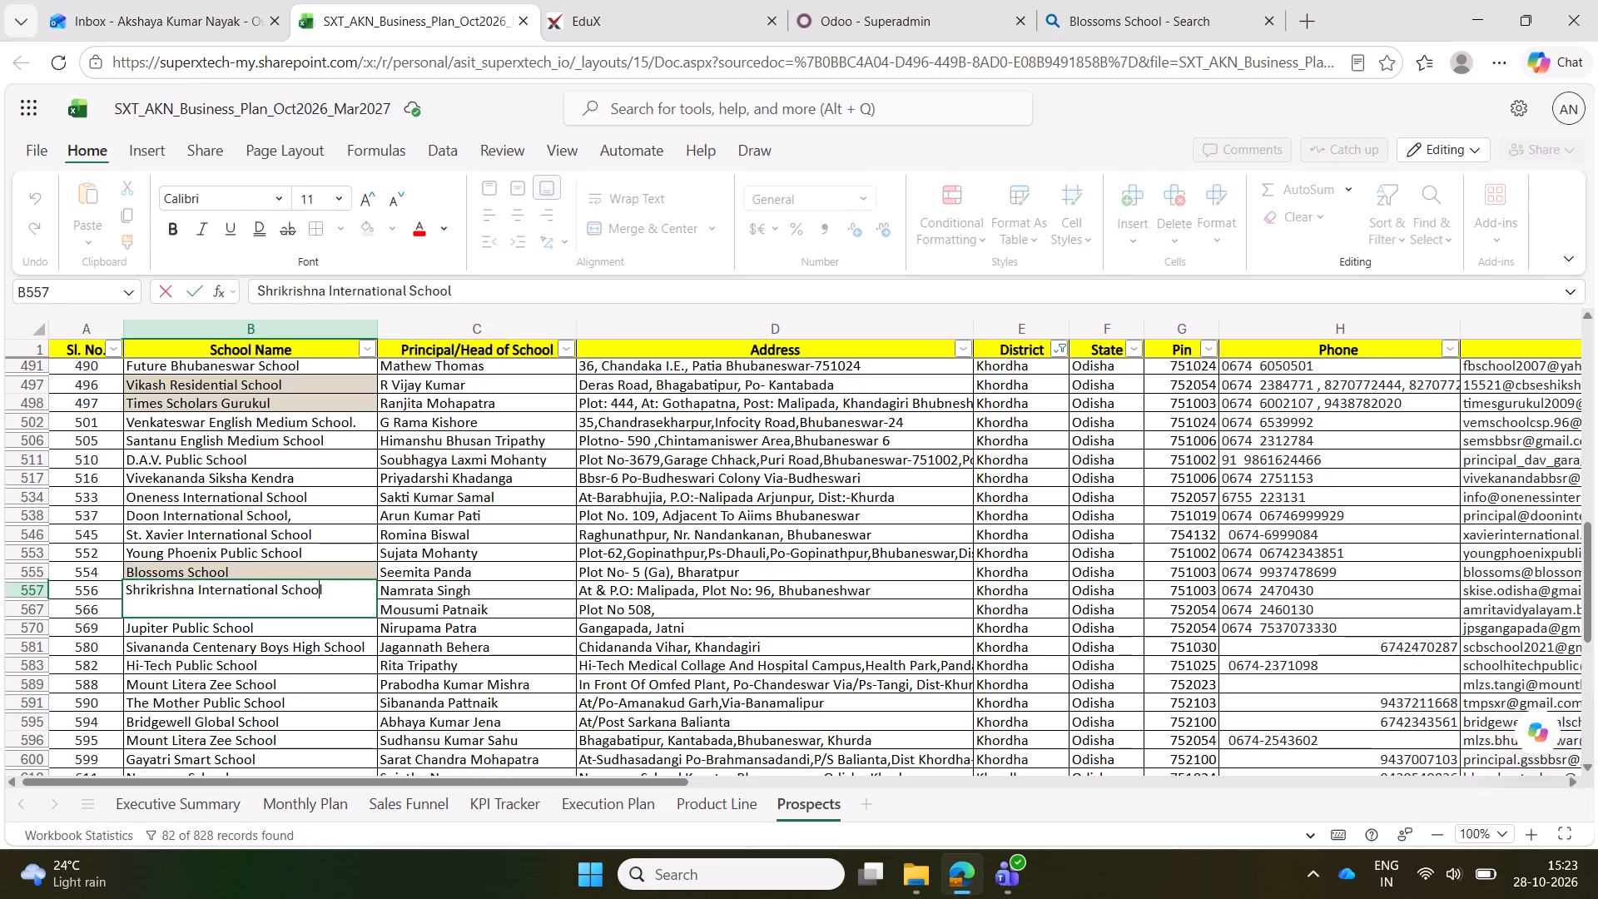
{"action": "left_click_drag", "start_coordinate": [314, 592], "coordinate": [115, 594]}
{"action": "key", "text": "ctrl+c"}
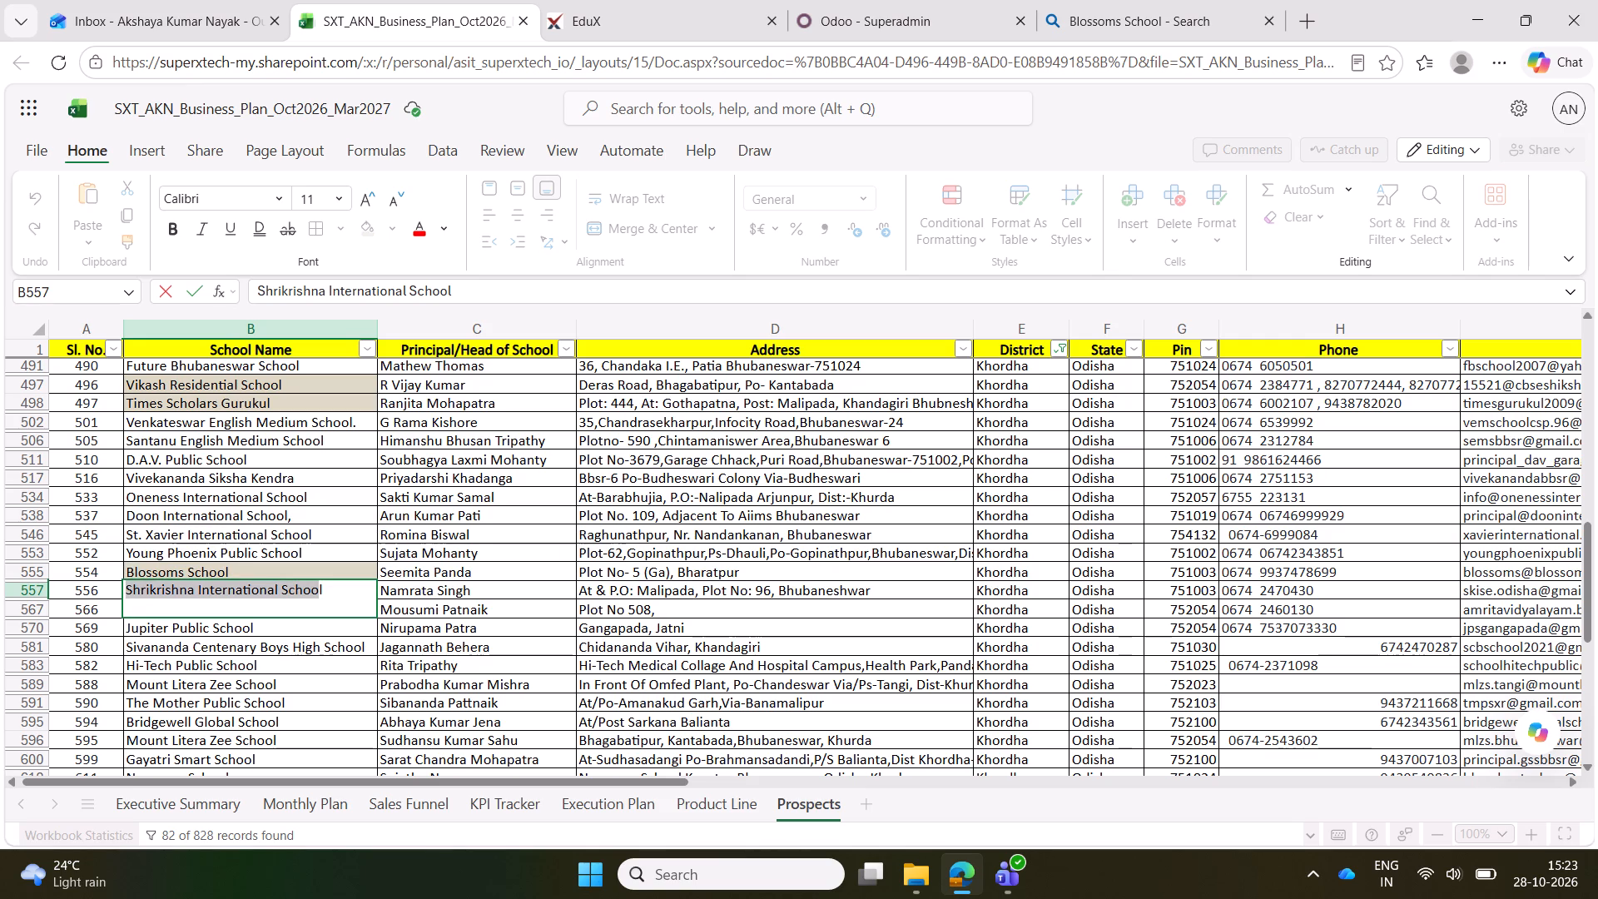
{"action": "left_click", "coordinate": [1101, 21]}
{"action": "left_click_drag", "start_coordinate": [424, 143], "coordinate": [226, 138]}
{"action": "key", "text": "ctrl+v"}
{"action": "key", "text": "Return"}
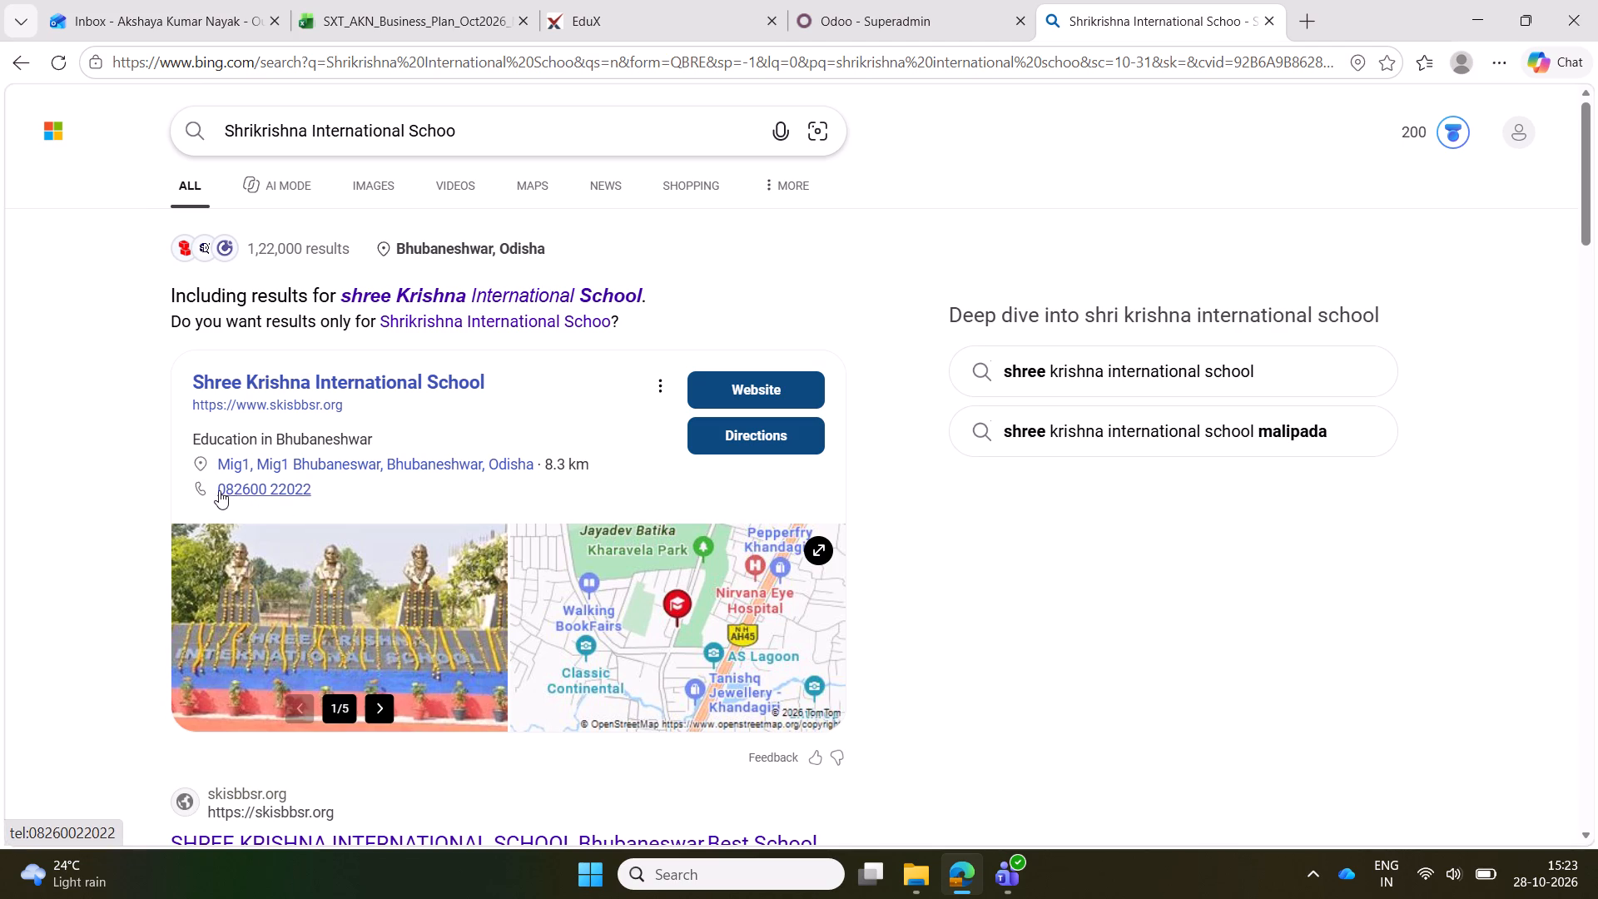
Append the phone number from the Shree Krishna International School search result, without its leading zero, after a comma in Shrikrishna International School's Phone cell.
{"action": "left_click_drag", "start_coordinate": [320, 494], "coordinate": [316, 494]}
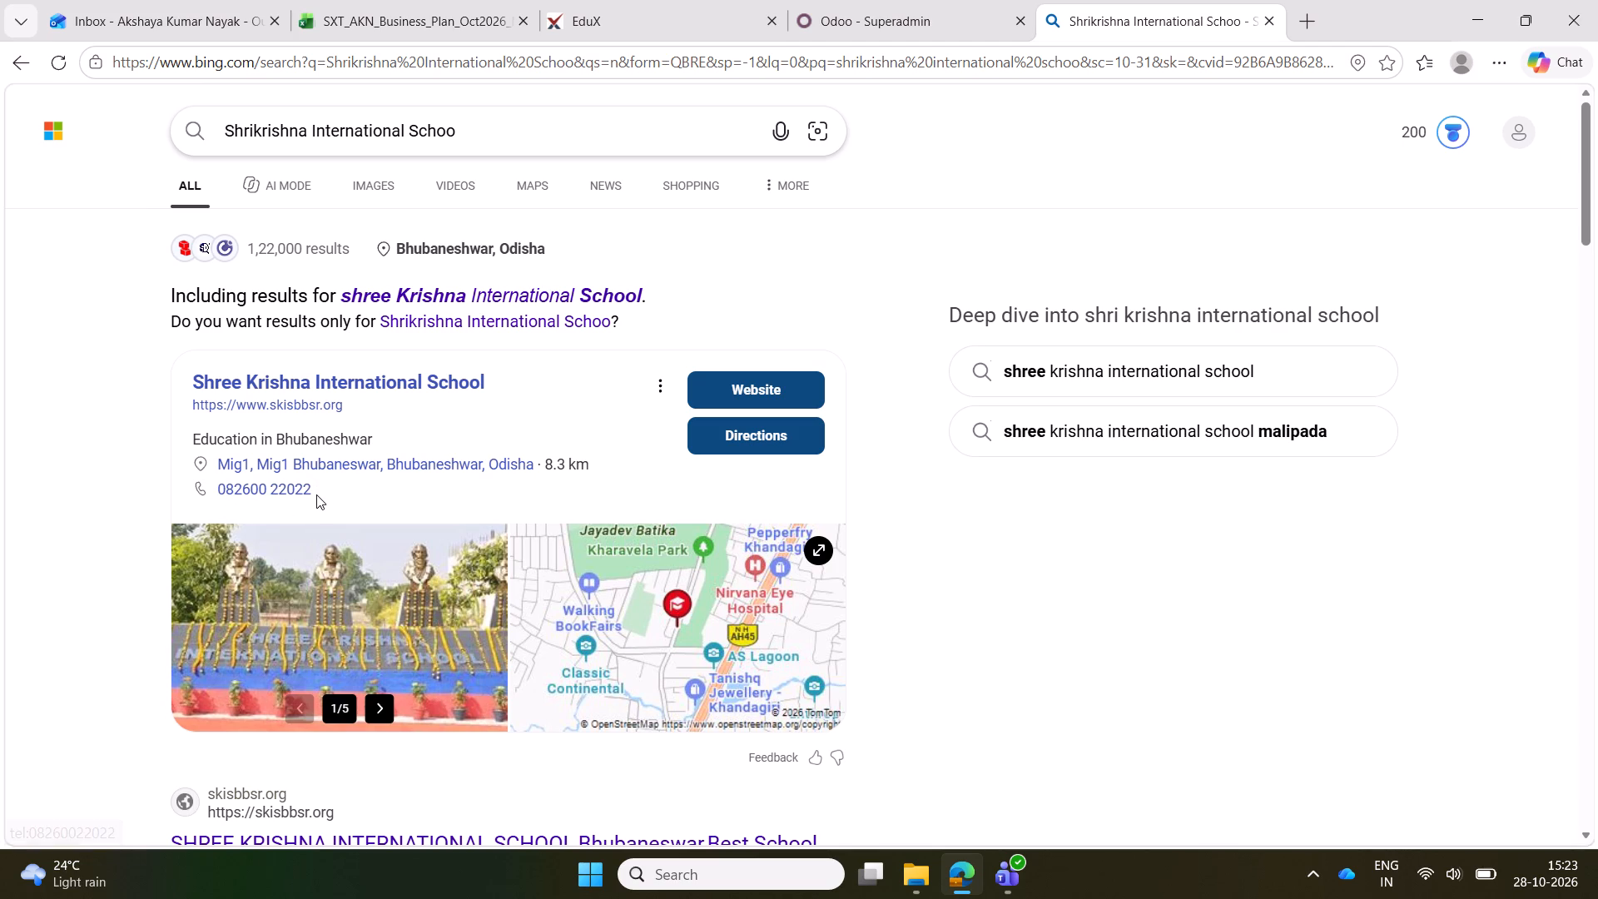
{"action": "left_click_drag", "start_coordinate": [316, 494], "coordinate": [225, 501]}
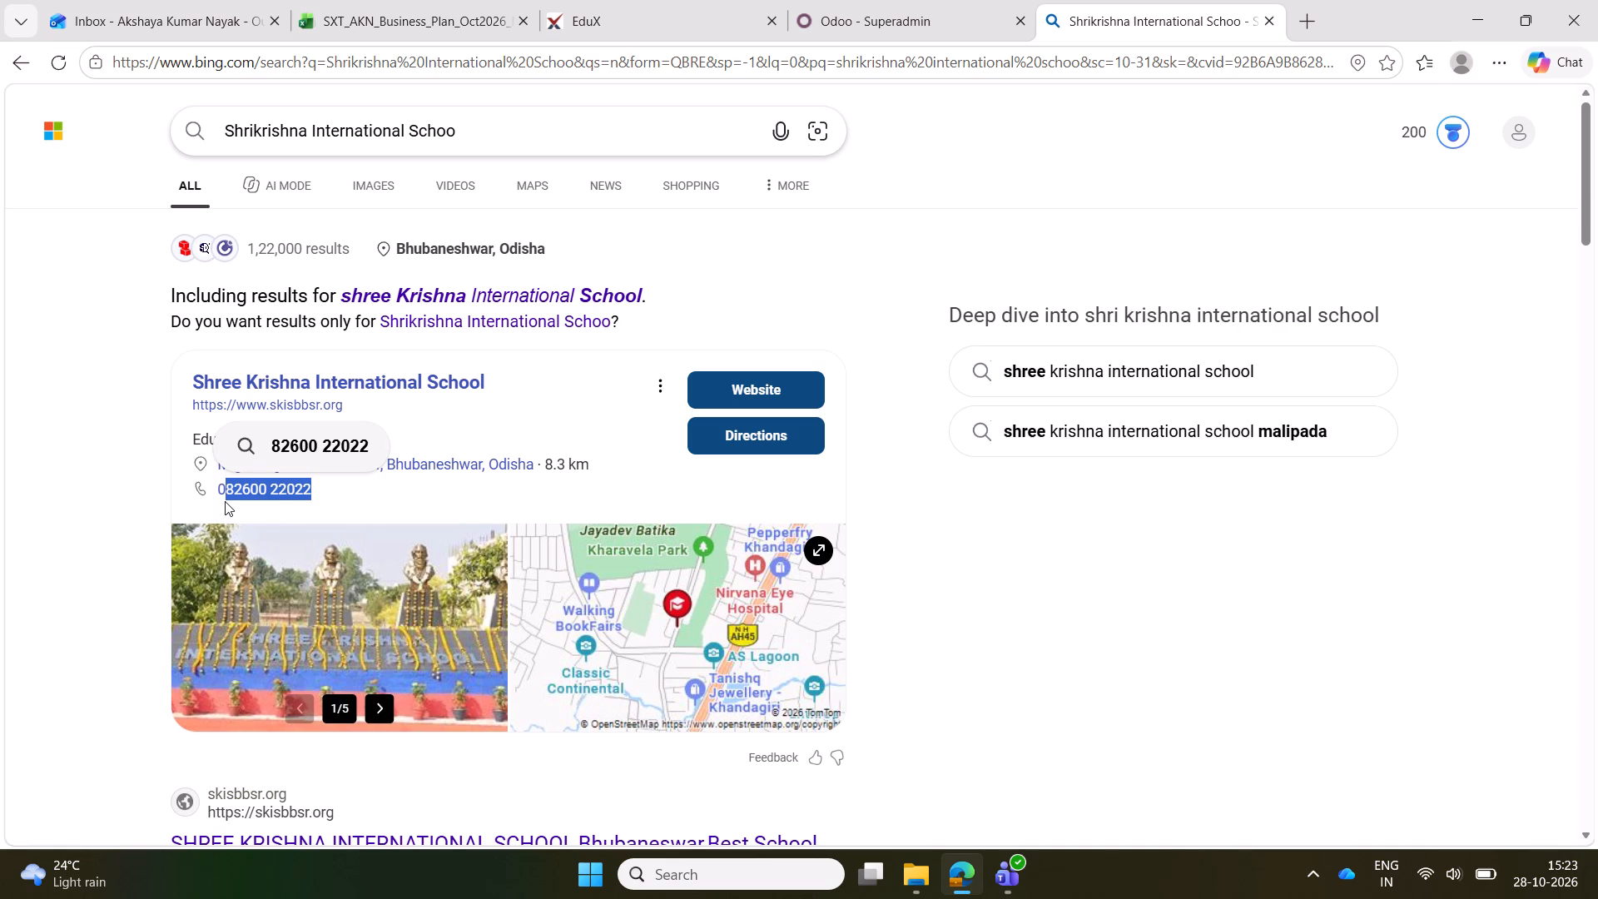
{"action": "key", "text": "ctrl+c"}
{"action": "left_click", "coordinate": [405, 13]}
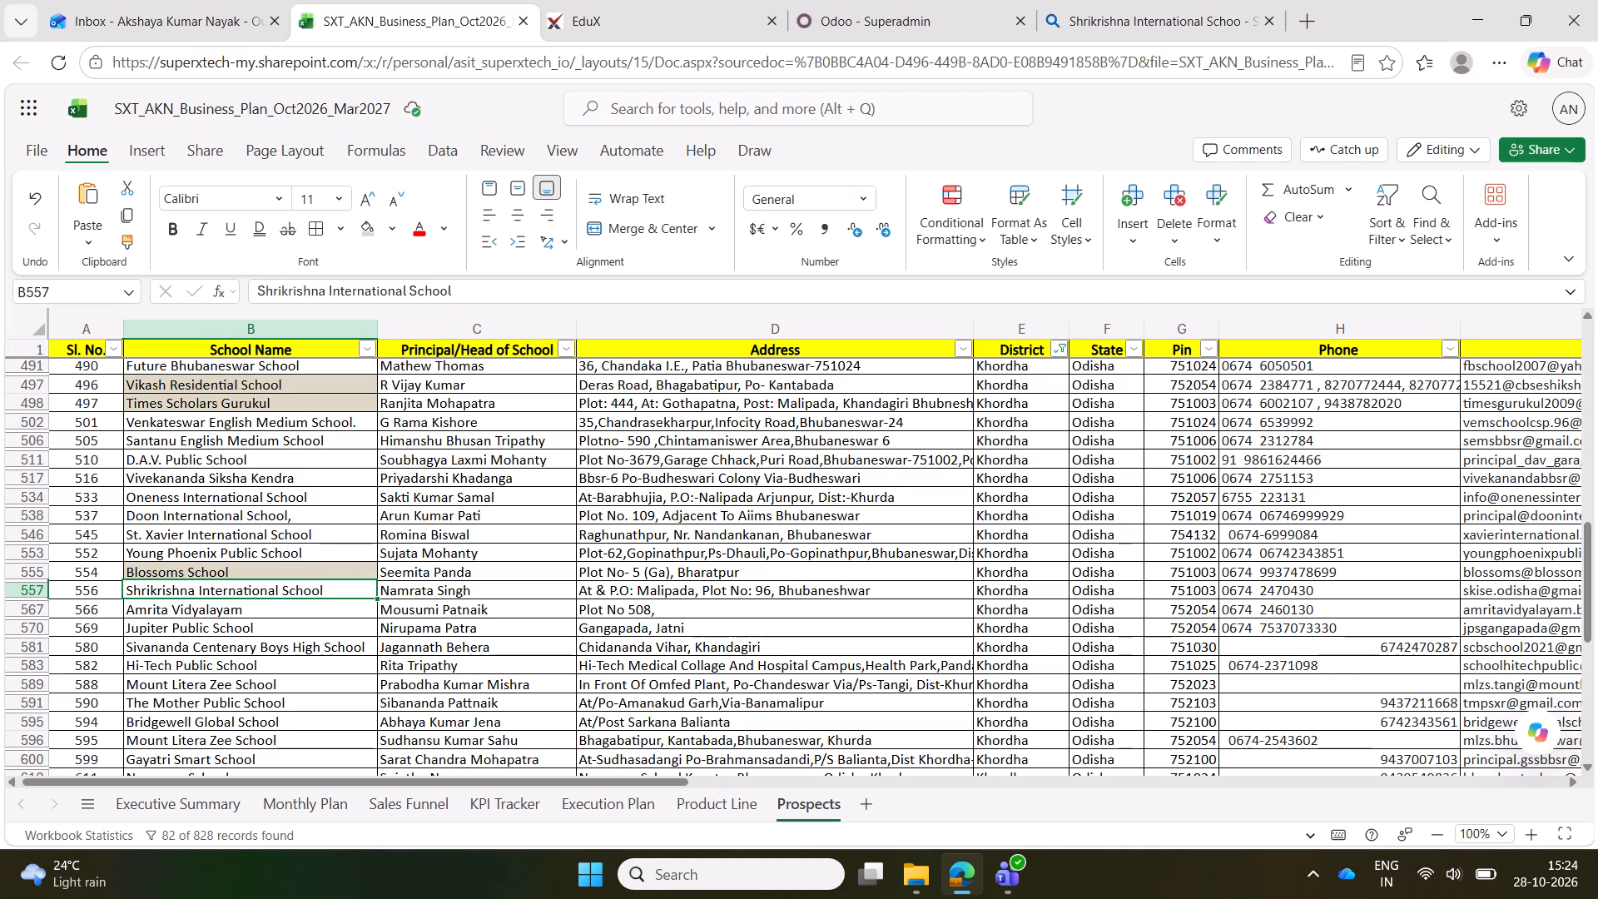
{"action": "left_click", "coordinate": [37, 589]}
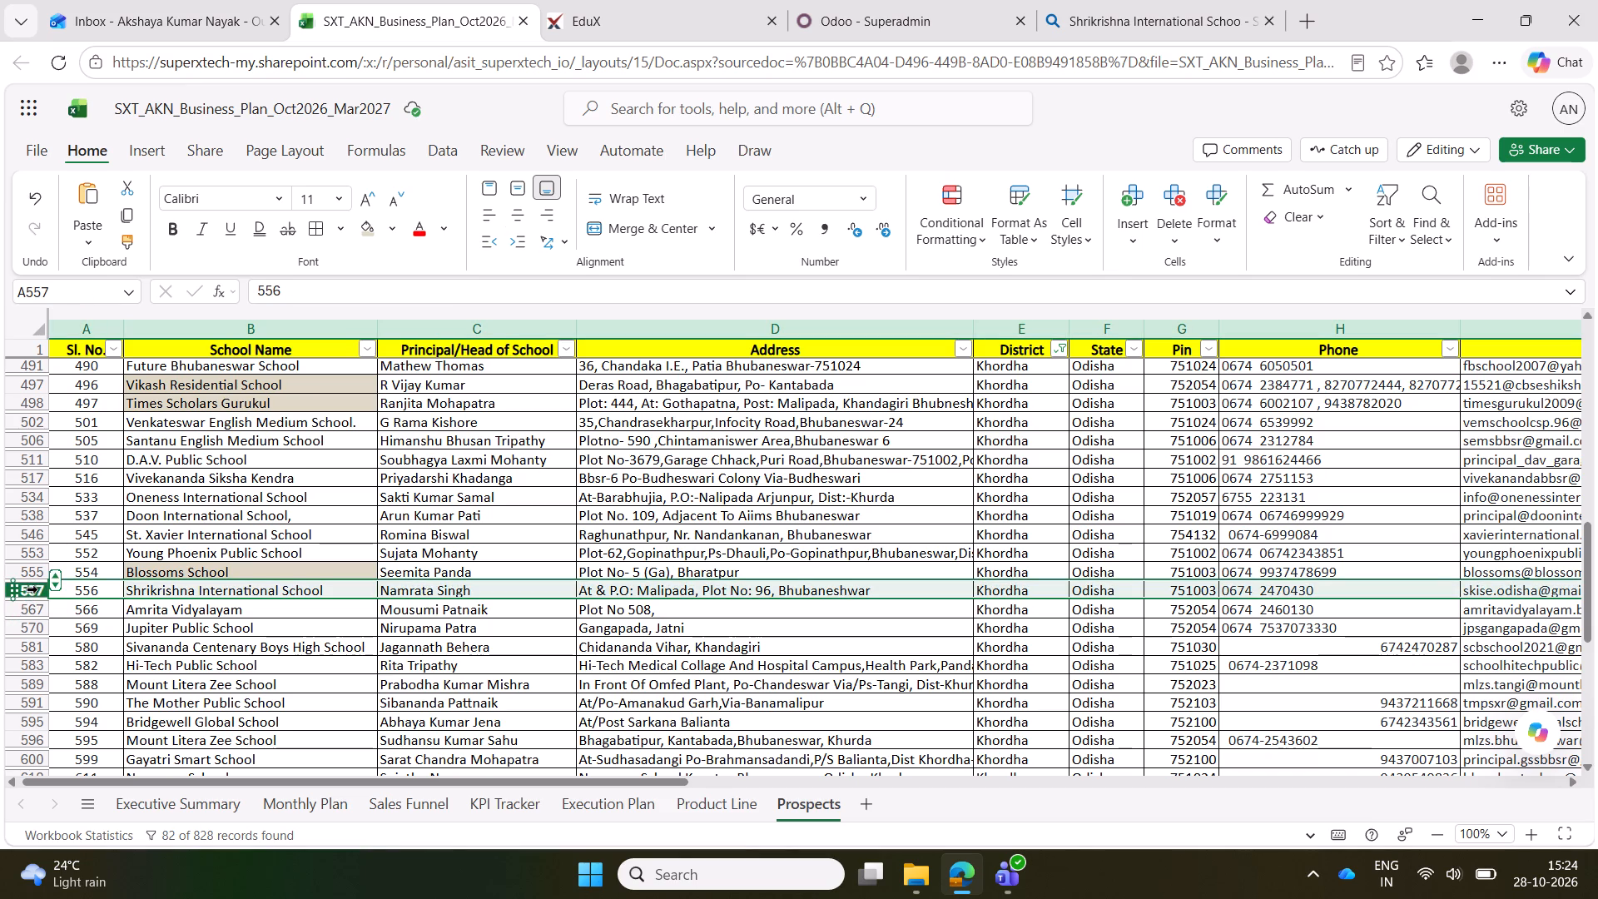
{"action": "double_click", "coordinate": [1328, 589]}
{"action": "type", "text": ","}
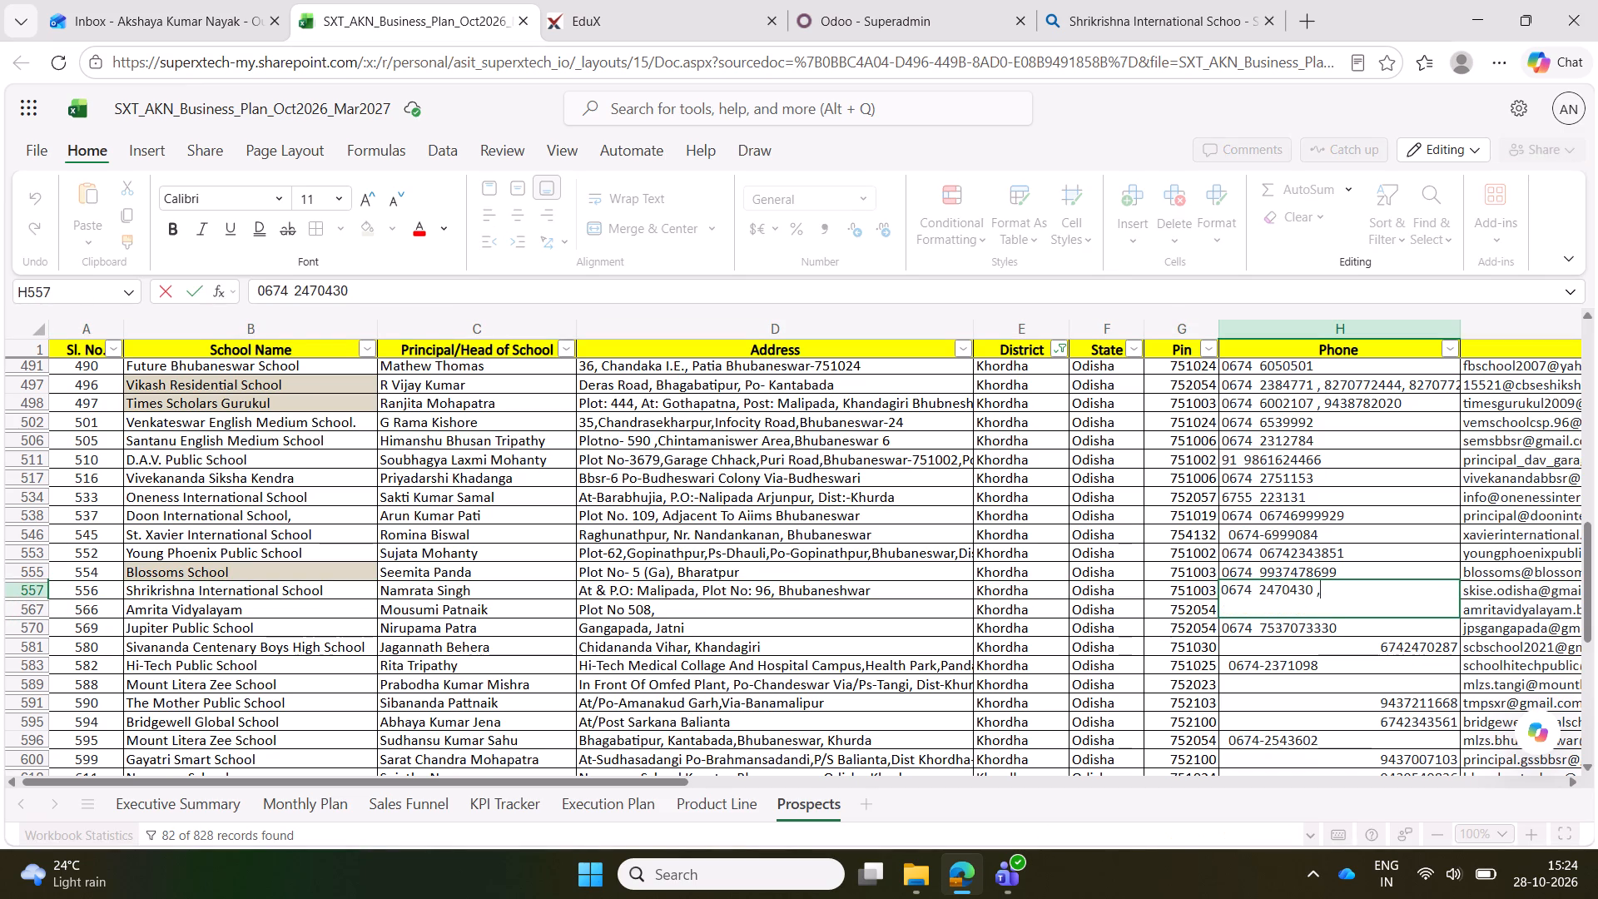
{"action": "key", "text": "space"}
{"action": "key", "text": "ctrl+v"}
{"action": "left_click", "coordinate": [1297, 671]}
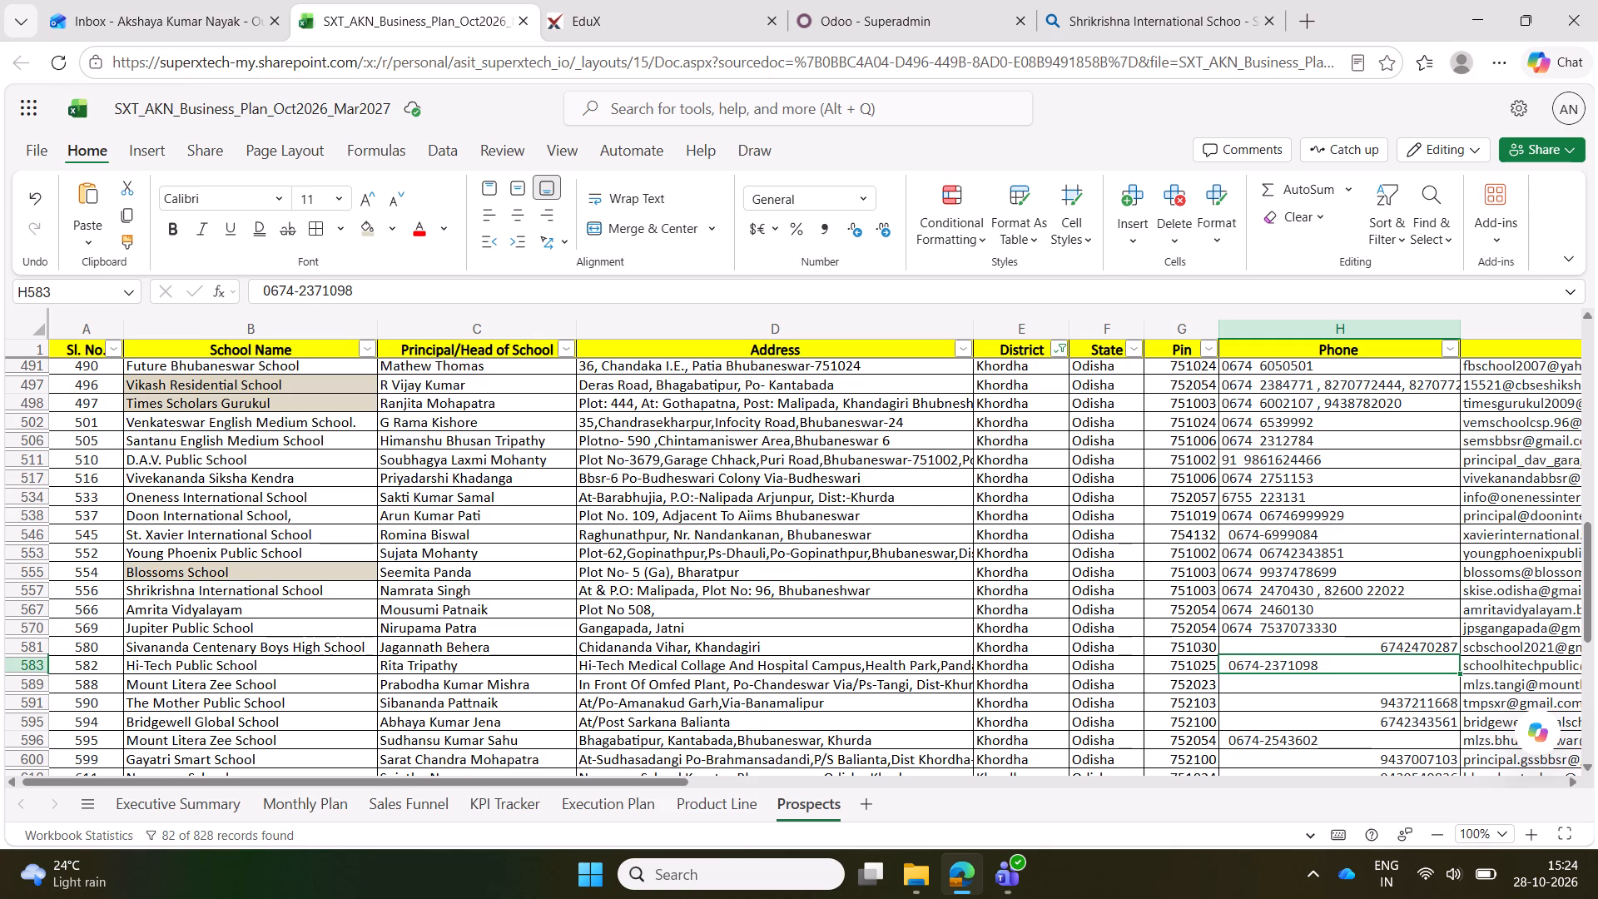
{"action": "left_click", "coordinate": [1356, 592]}
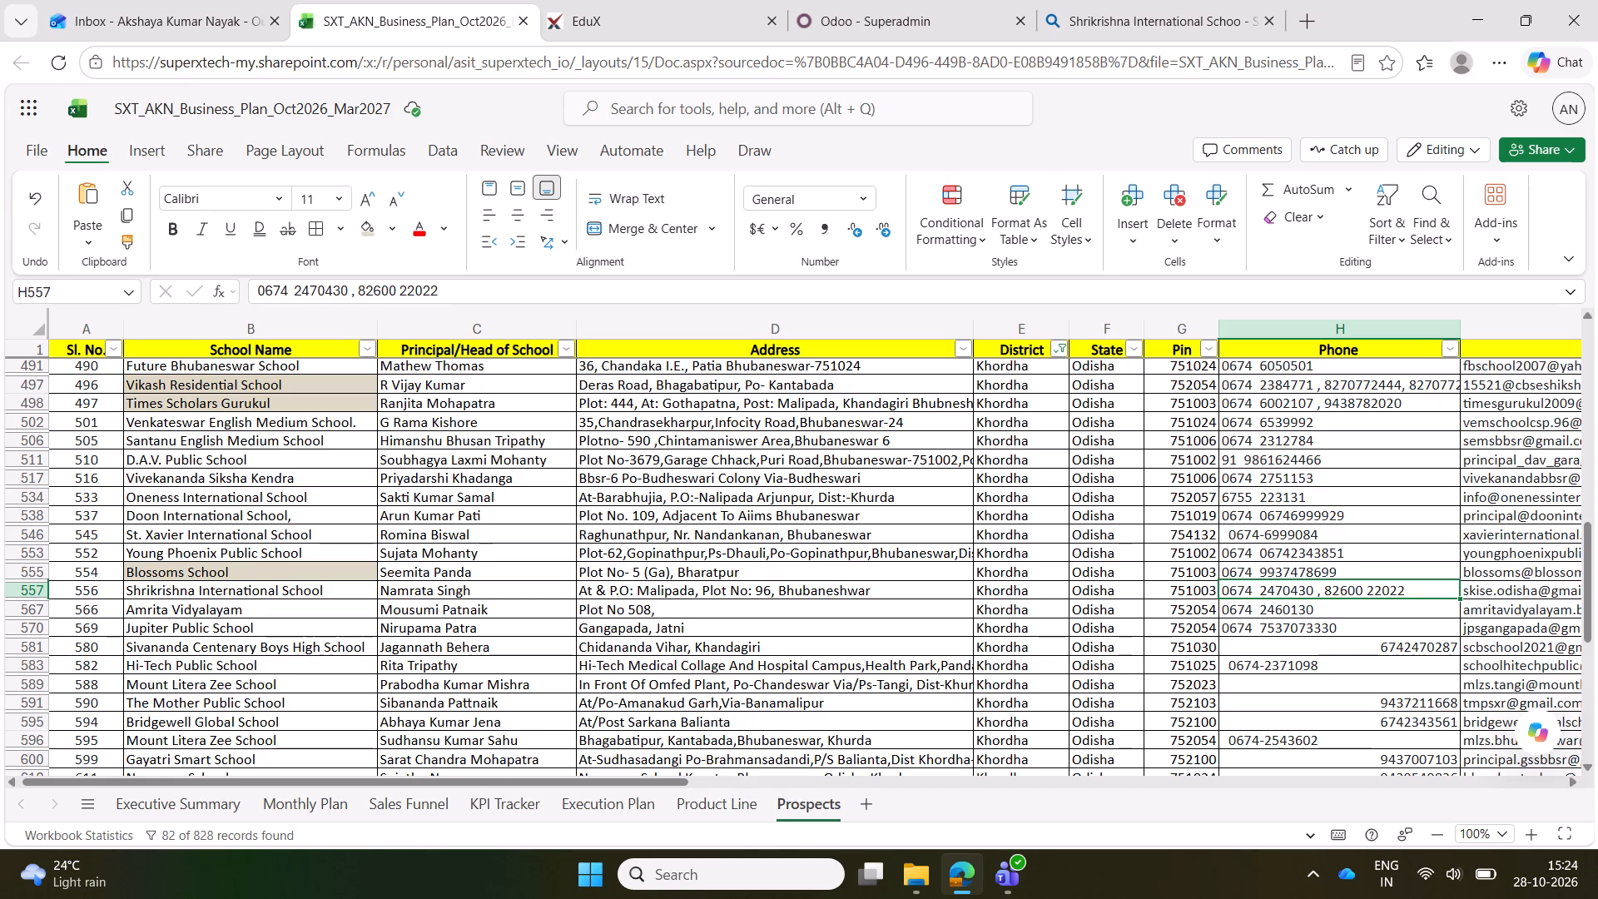
{"action": "left_click", "coordinate": [1330, 603]}
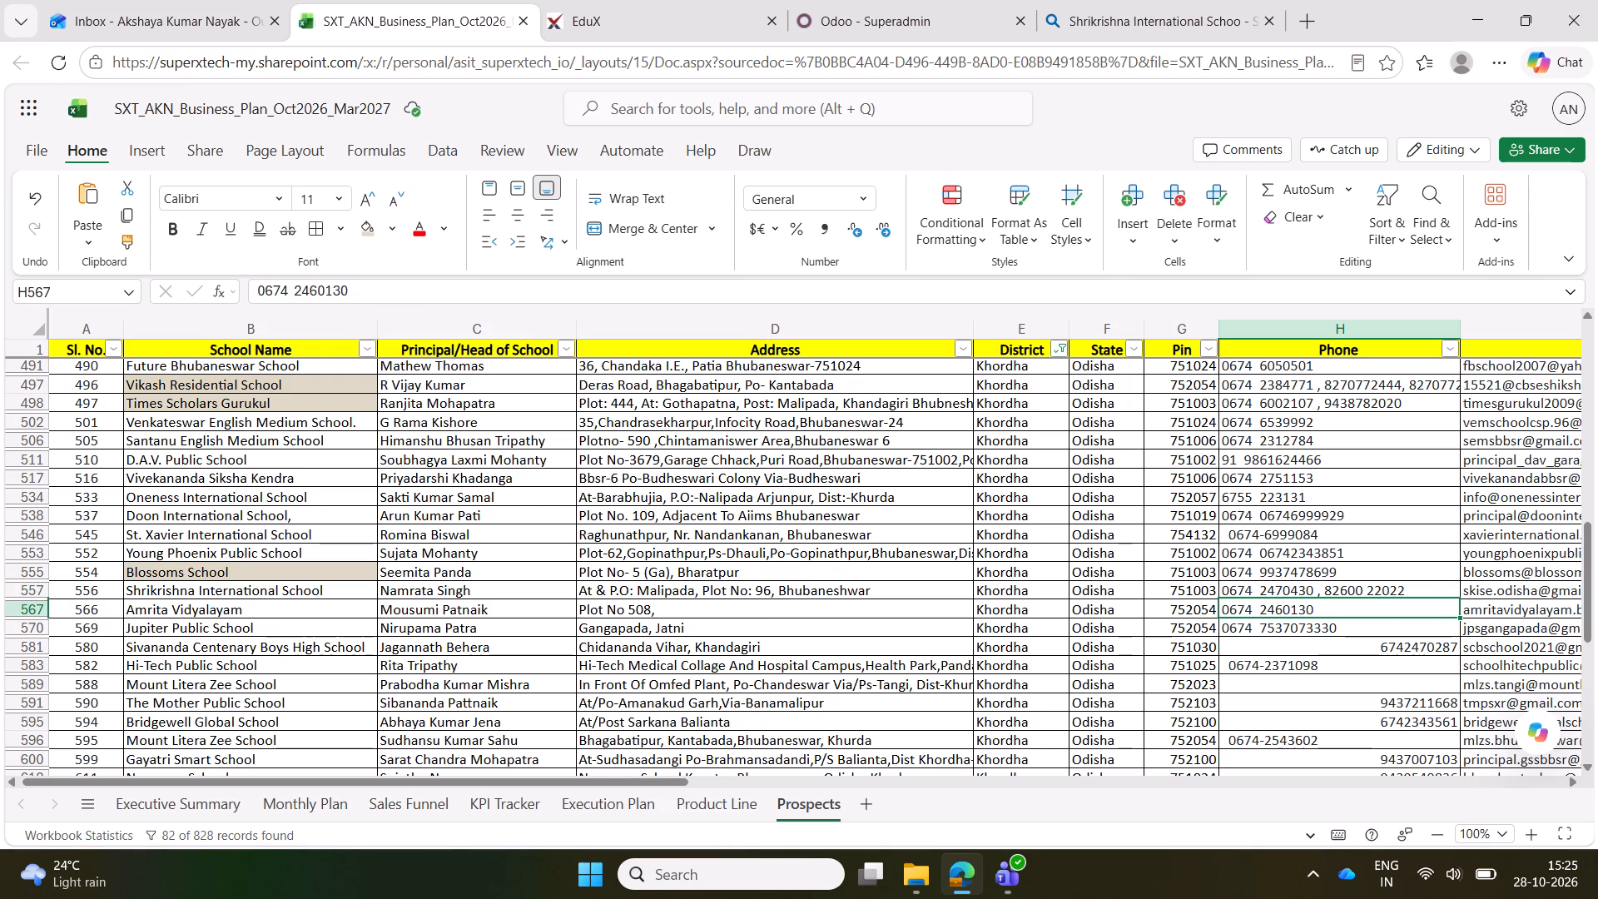
Fill the Shrikrishna International School name cell with the same tan colour as Blossoms School.
{"action": "left_click", "coordinate": [27, 589]}
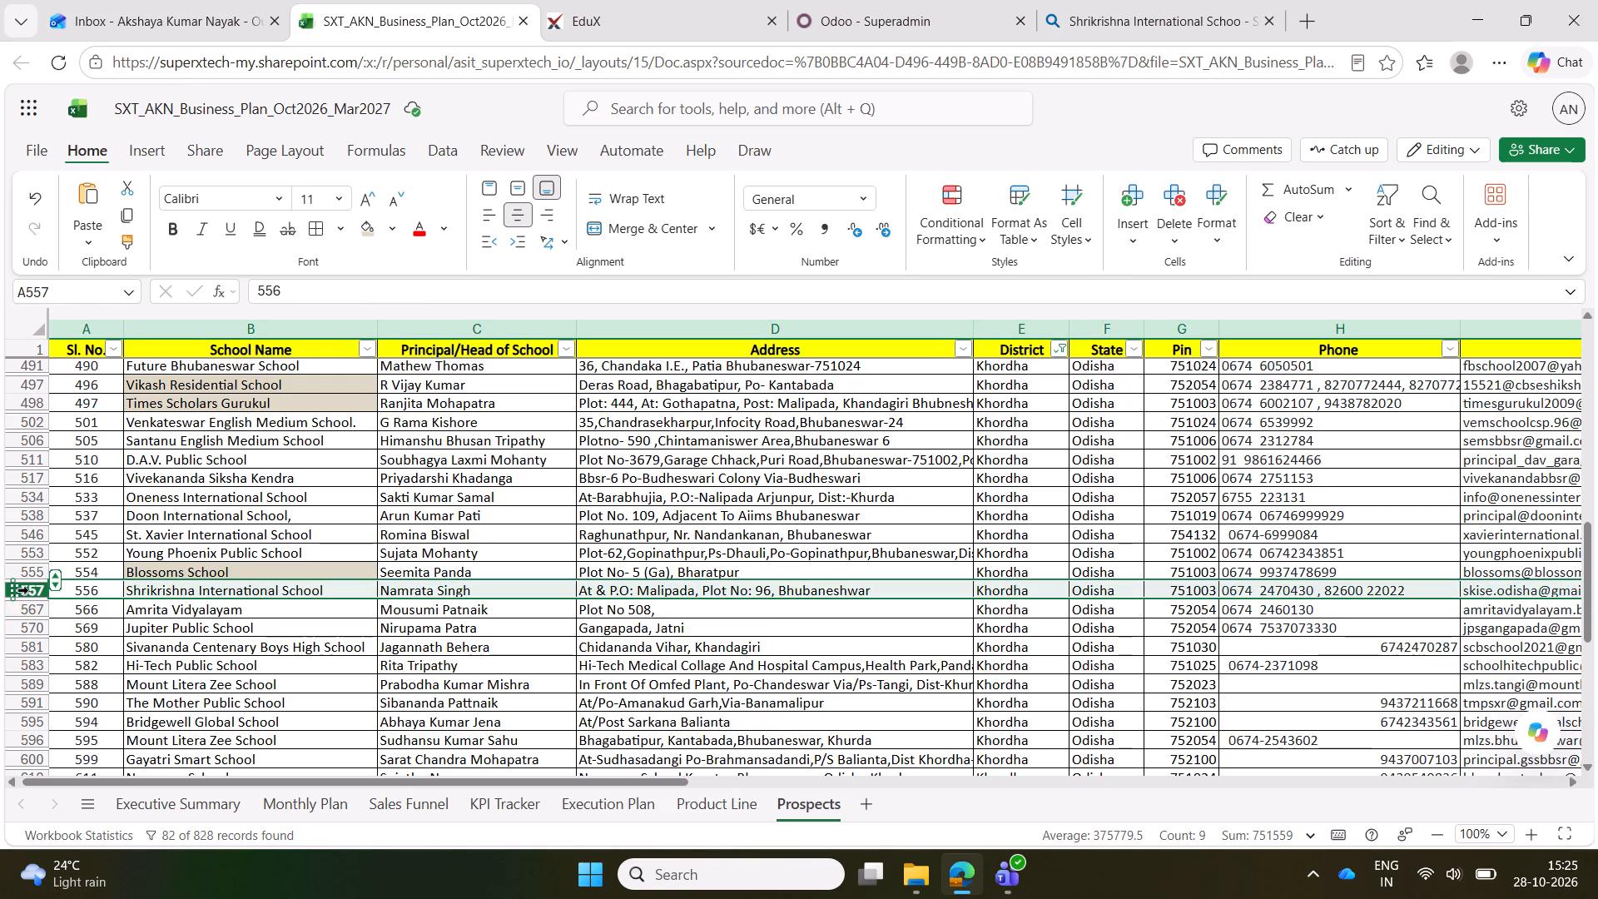
{"action": "left_click", "coordinate": [177, 590]}
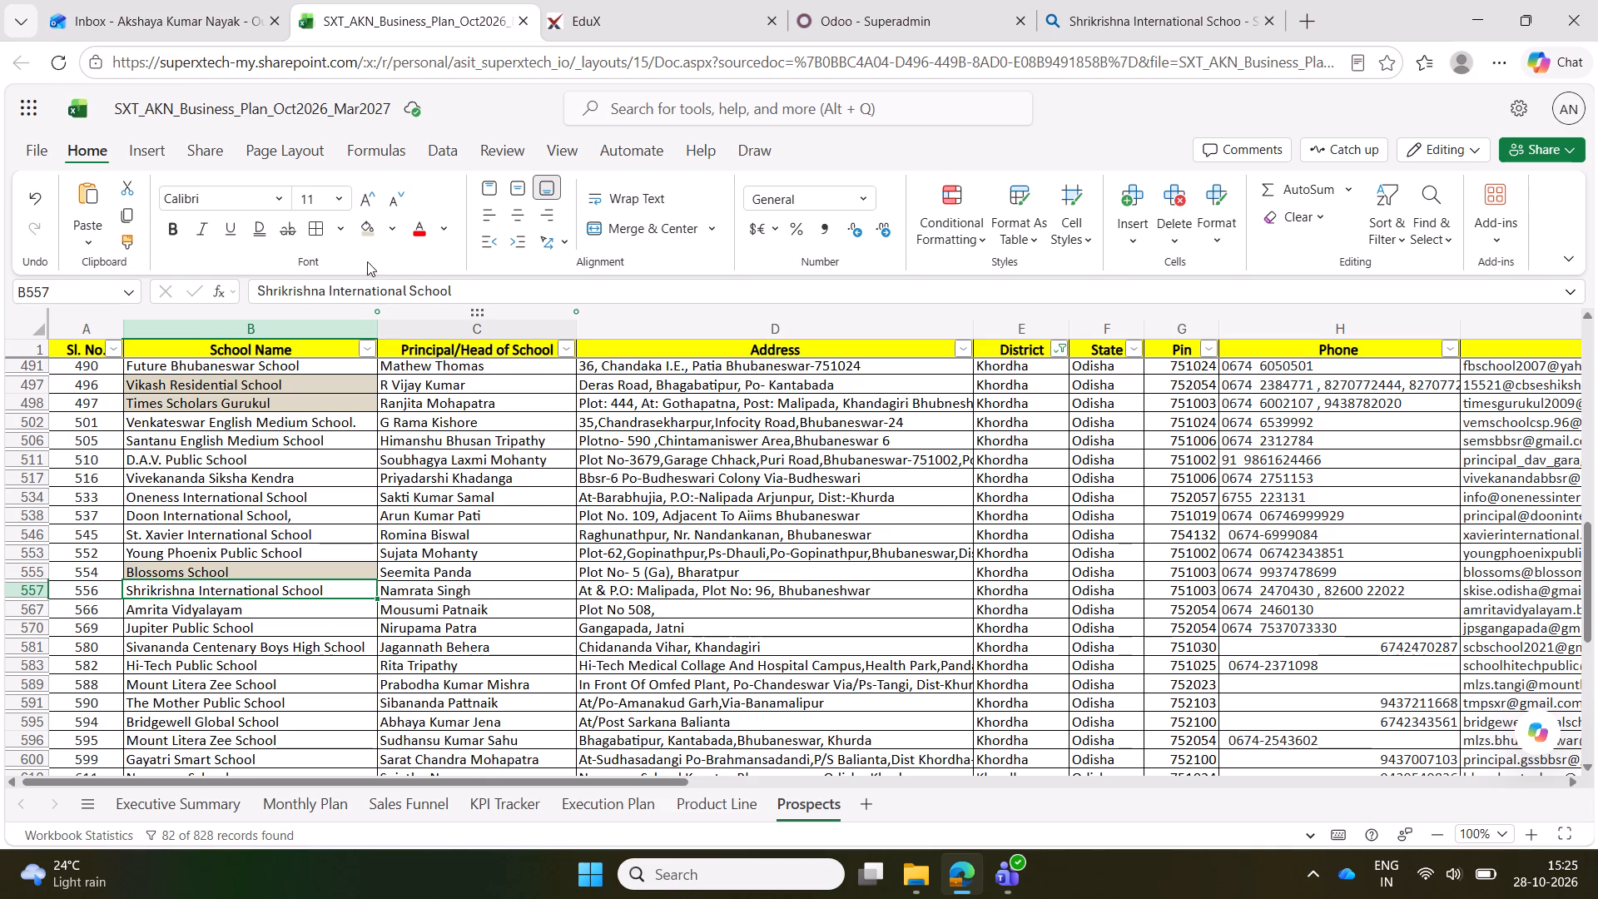
{"action": "left_click", "coordinate": [372, 236]}
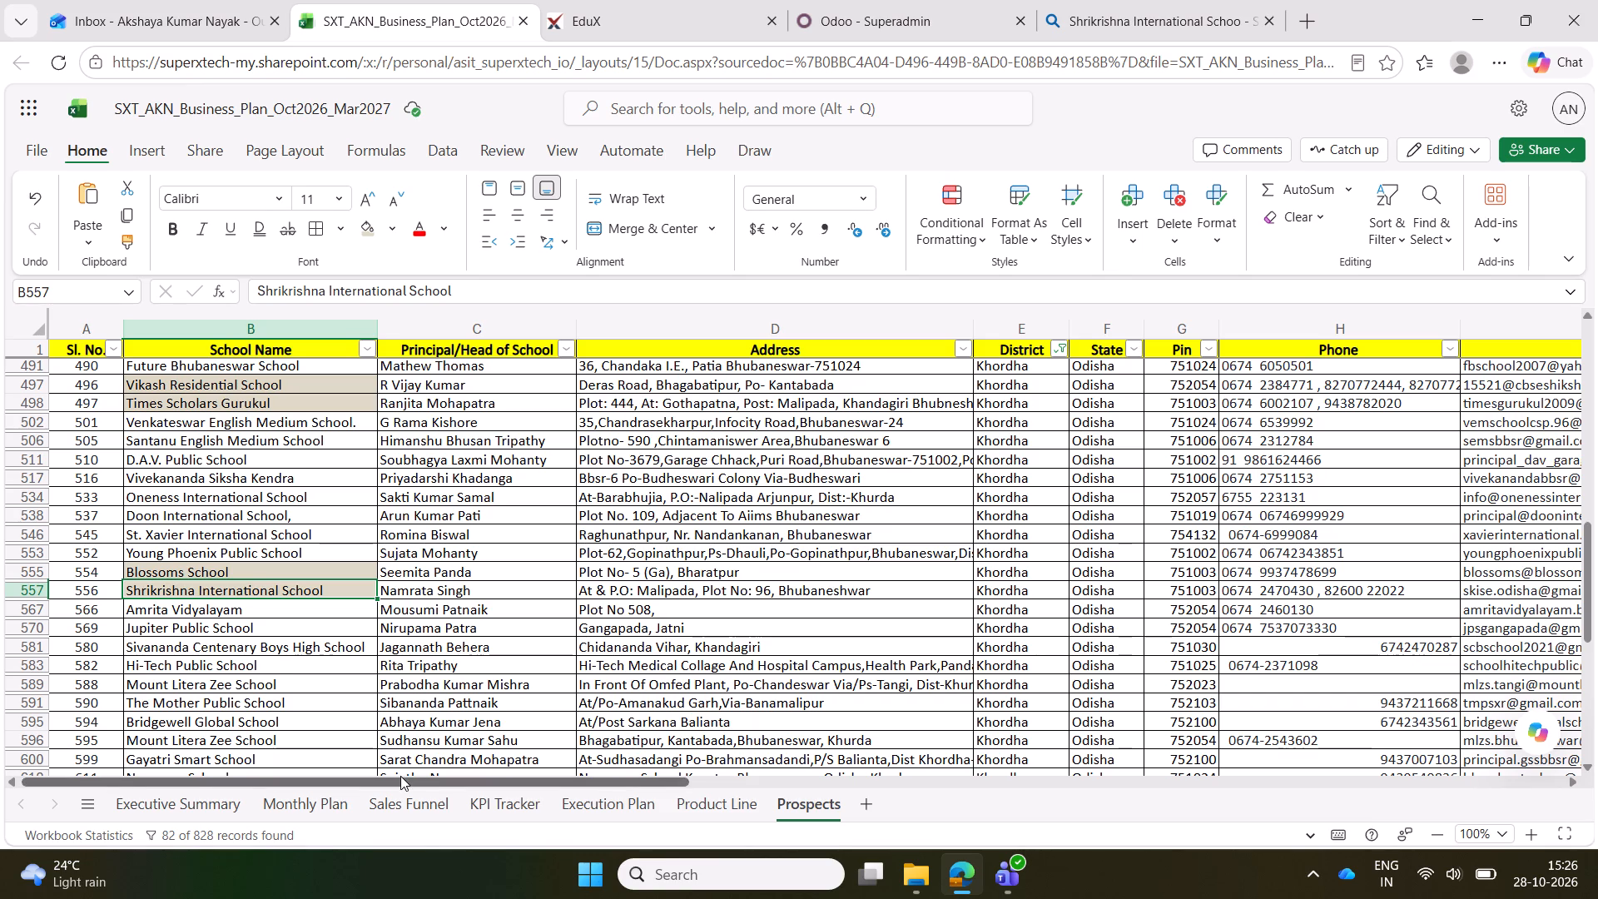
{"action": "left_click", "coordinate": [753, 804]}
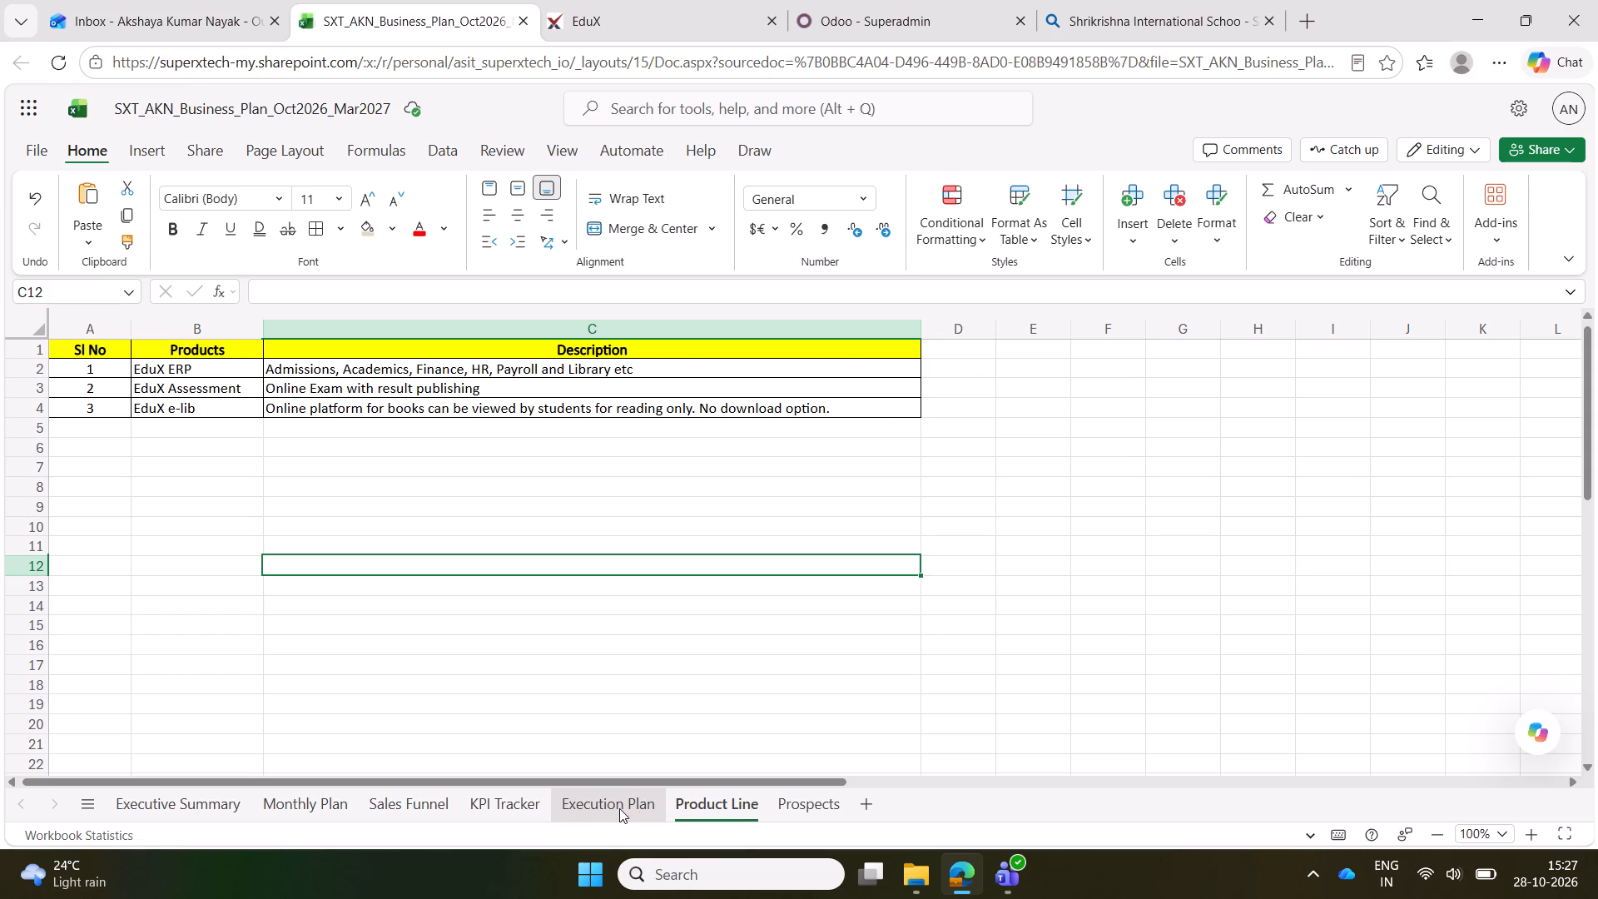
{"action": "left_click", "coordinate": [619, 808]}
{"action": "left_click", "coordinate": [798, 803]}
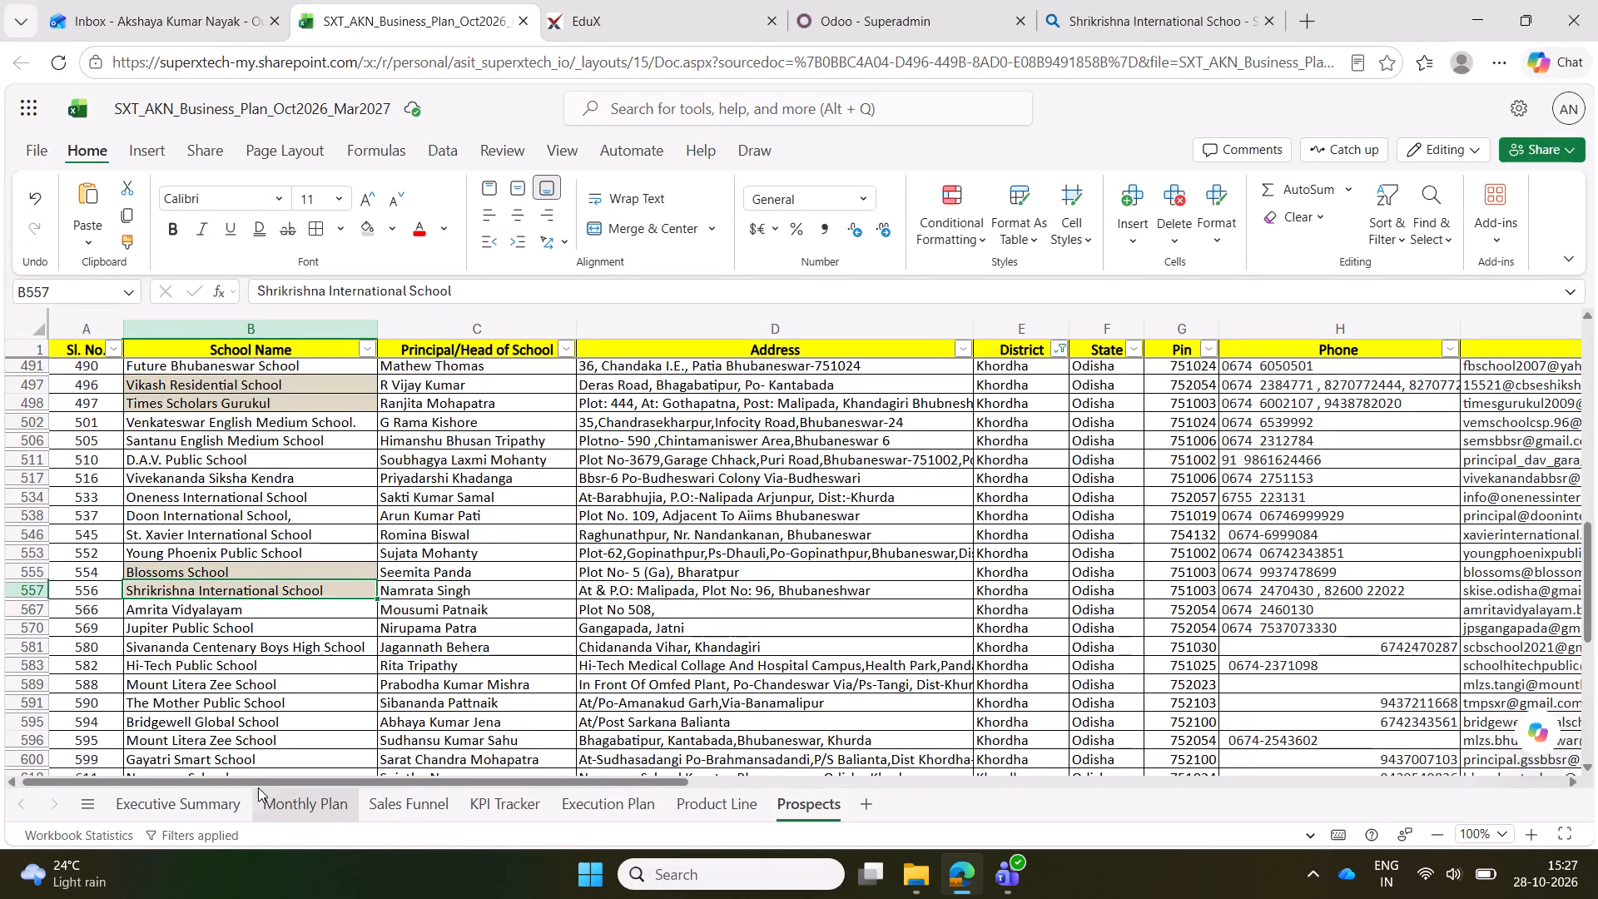
Search the web for Mount Litera Zee School using the name copied from the Bhagabatipur entry in the Prospects sheet.
{"action": "left_click", "coordinate": [220, 740]}
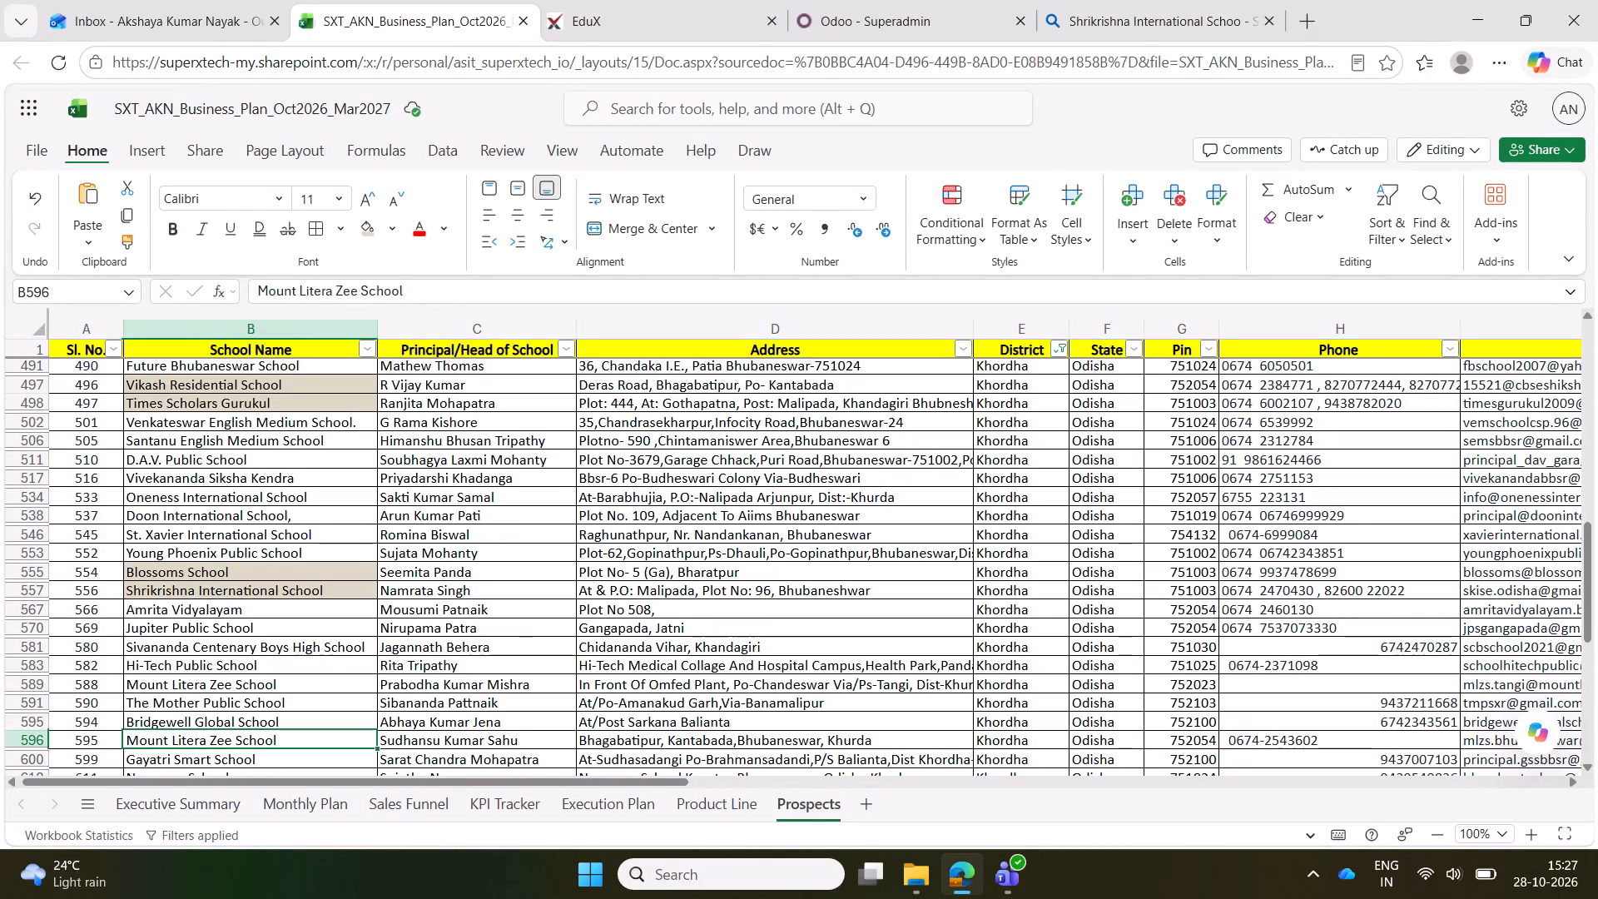
{"action": "double_click", "coordinate": [277, 738]}
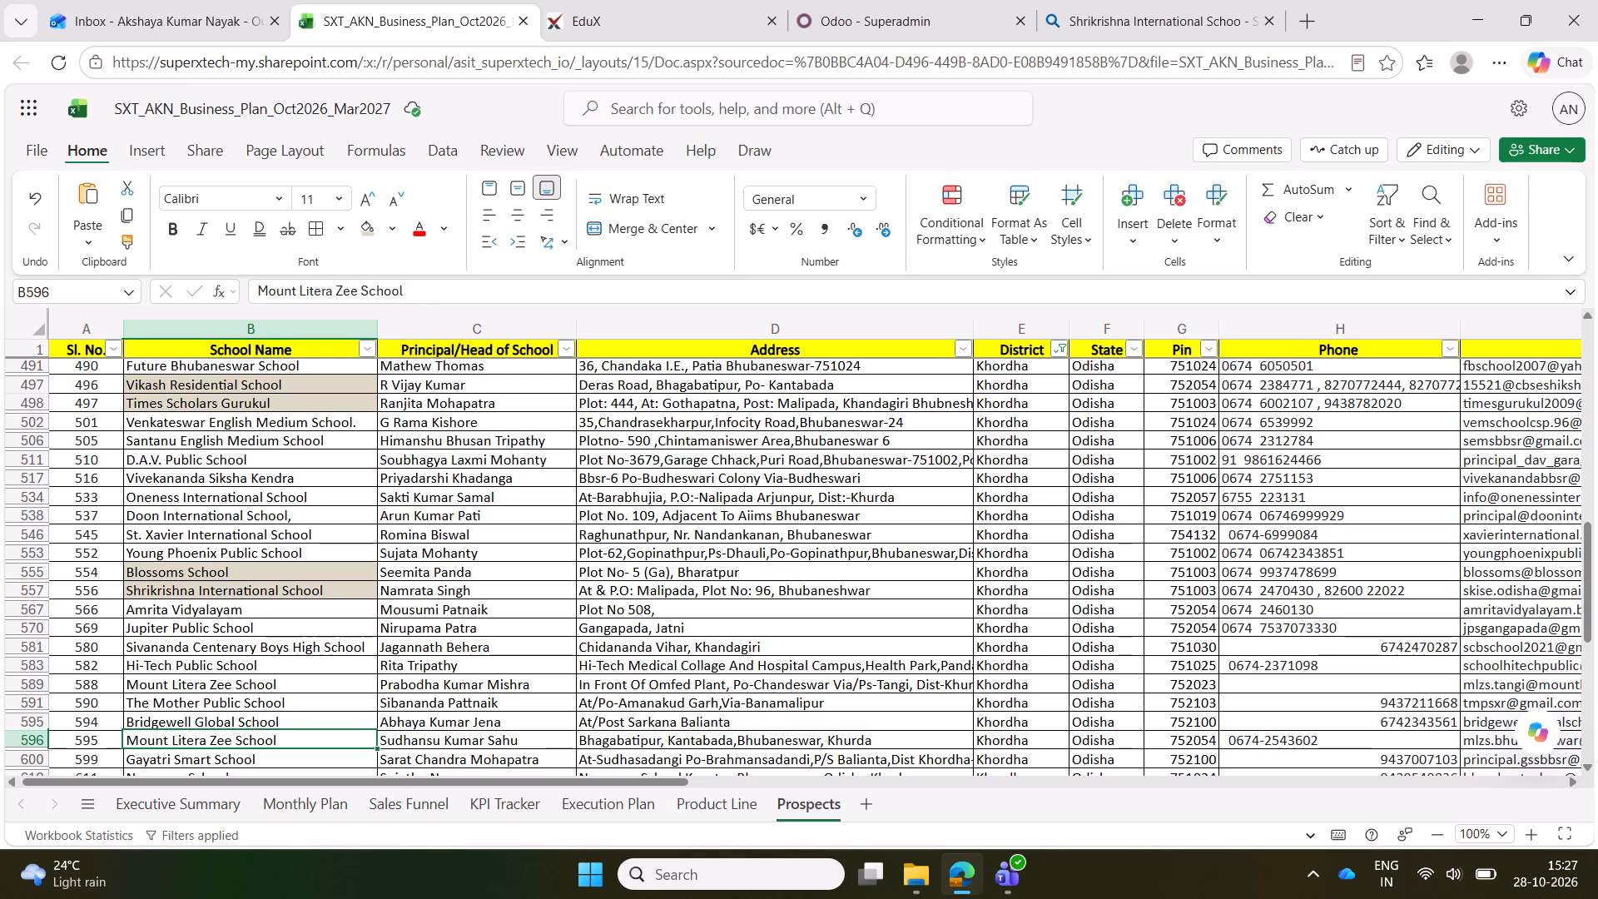
{"action": "left_click_drag", "start_coordinate": [277, 738], "coordinate": [218, 783]}
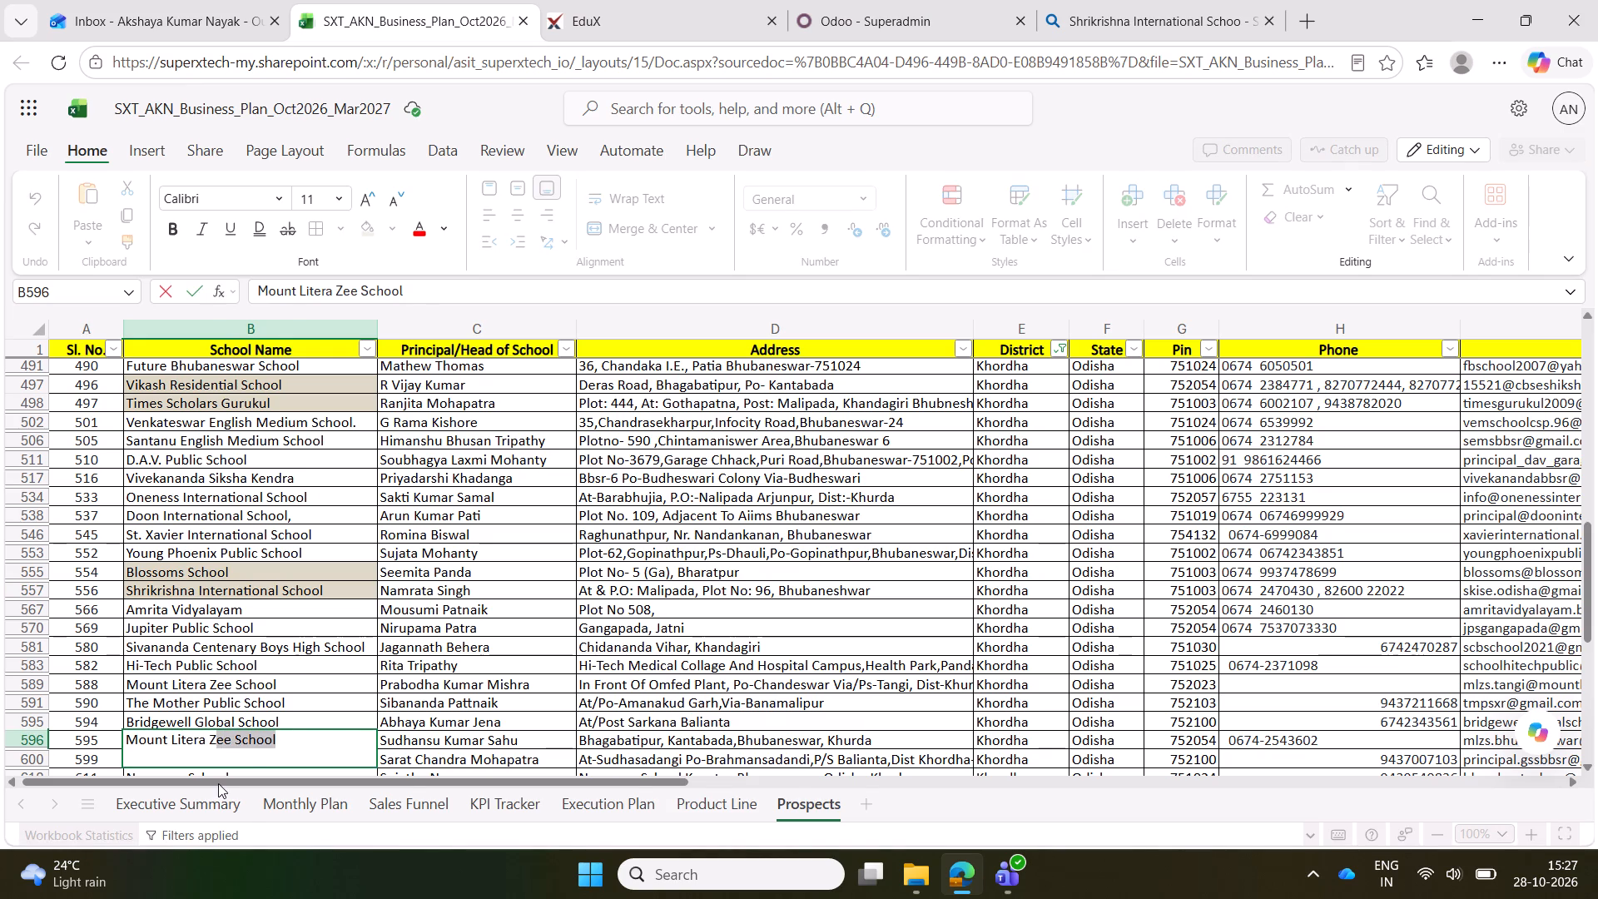
{"action": "left_click_drag", "start_coordinate": [218, 783], "coordinate": [102, 849]}
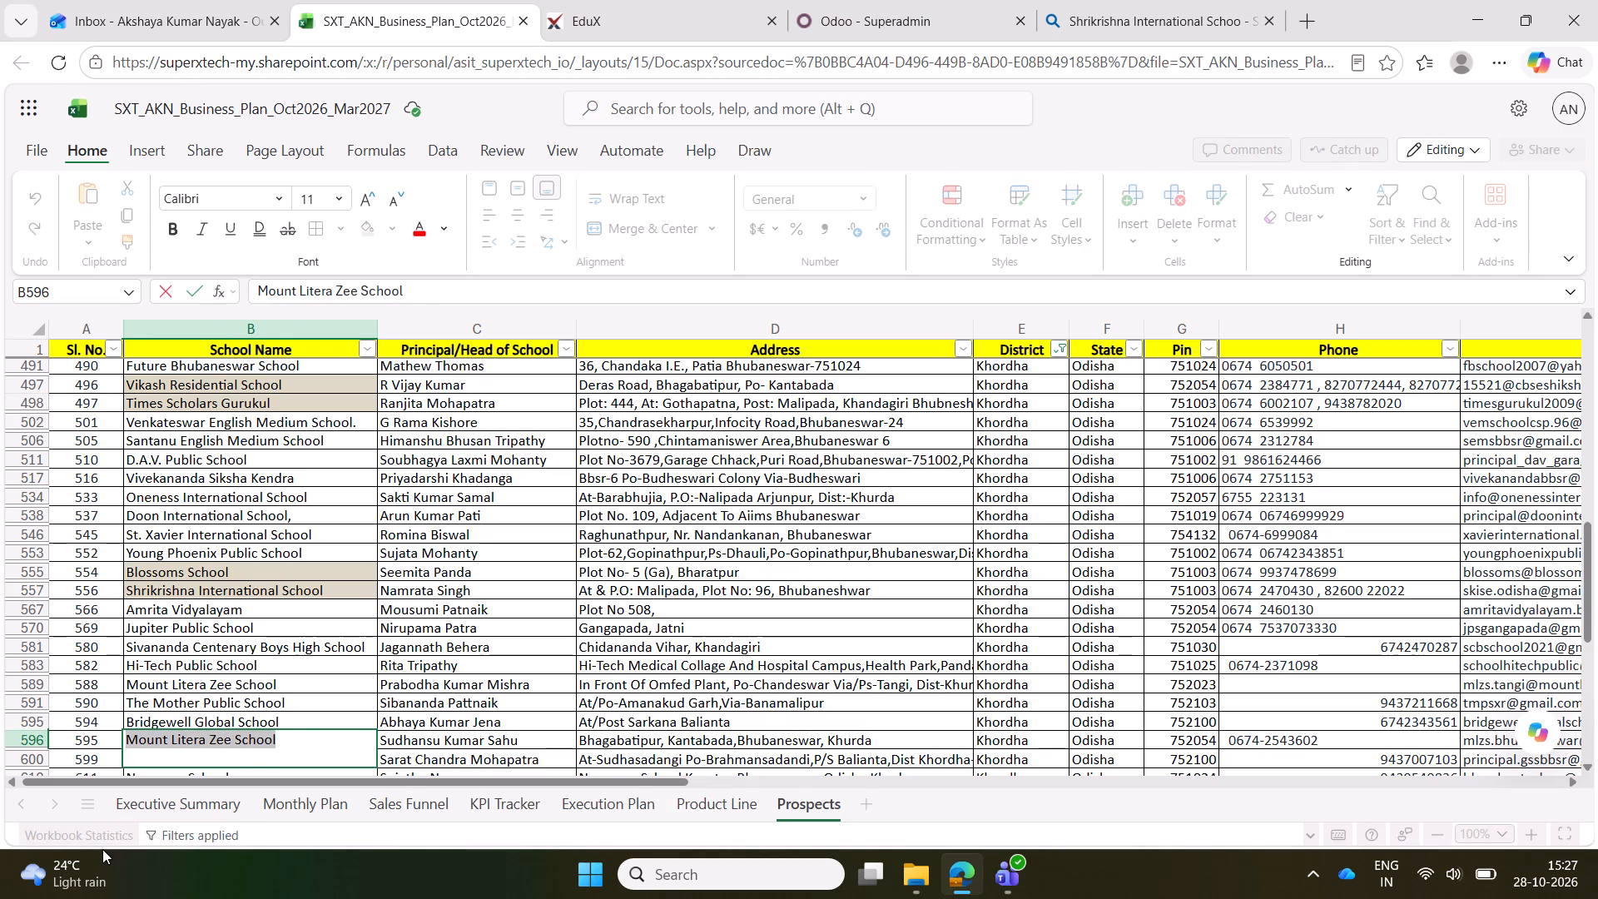
{"action": "key", "text": "ctrl+c"}
{"action": "left_click", "coordinate": [956, 877]}
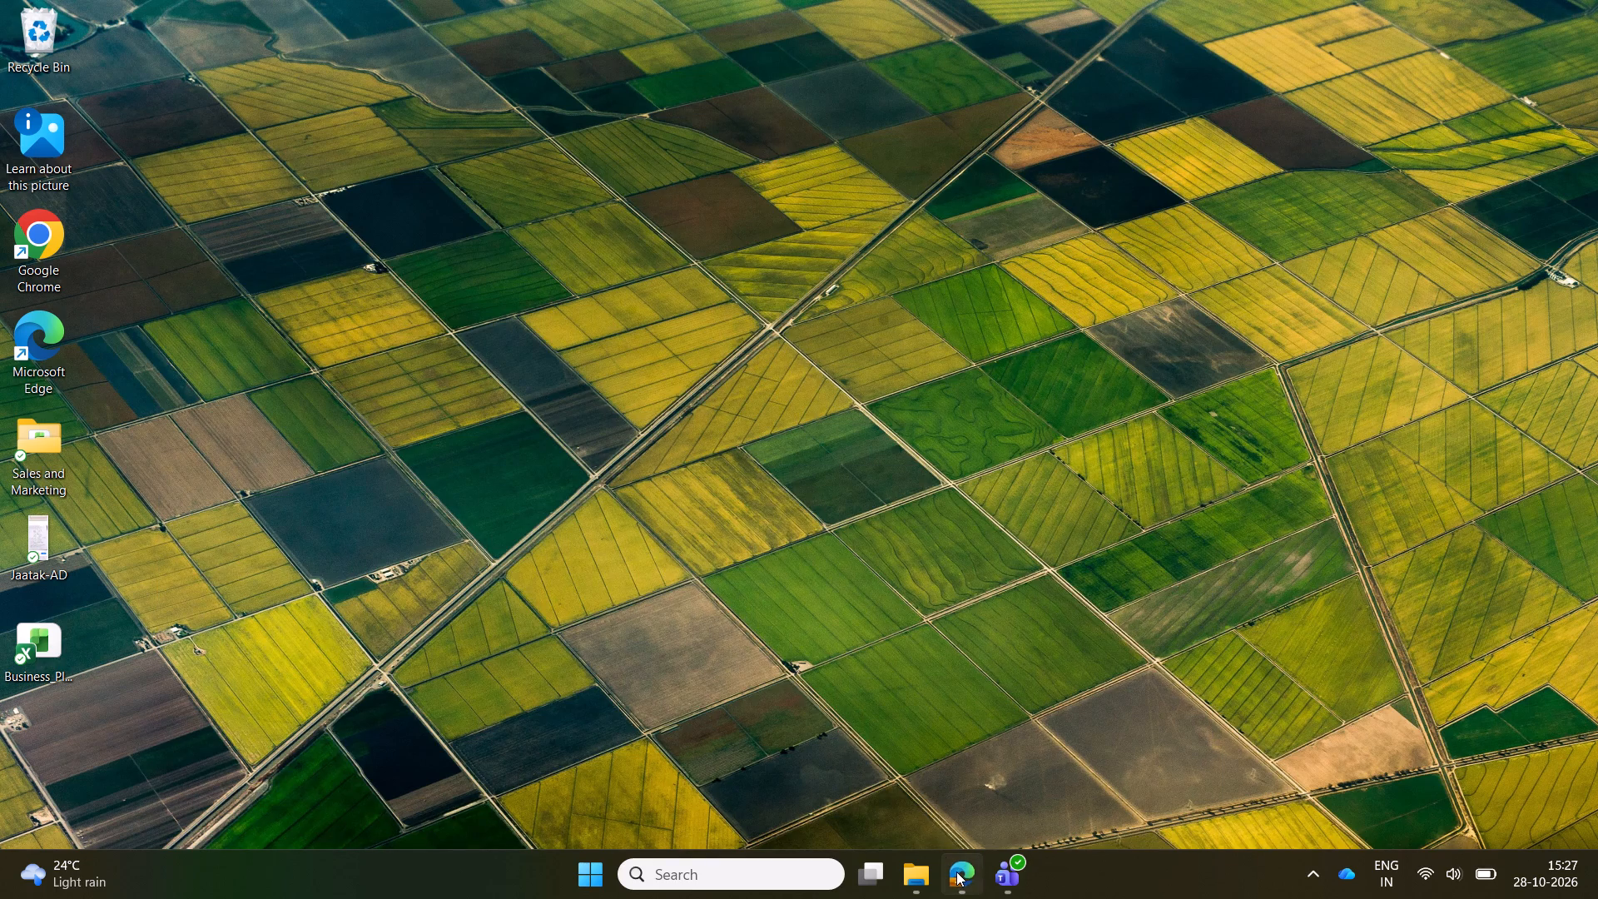
{"action": "left_click", "coordinate": [956, 872]}
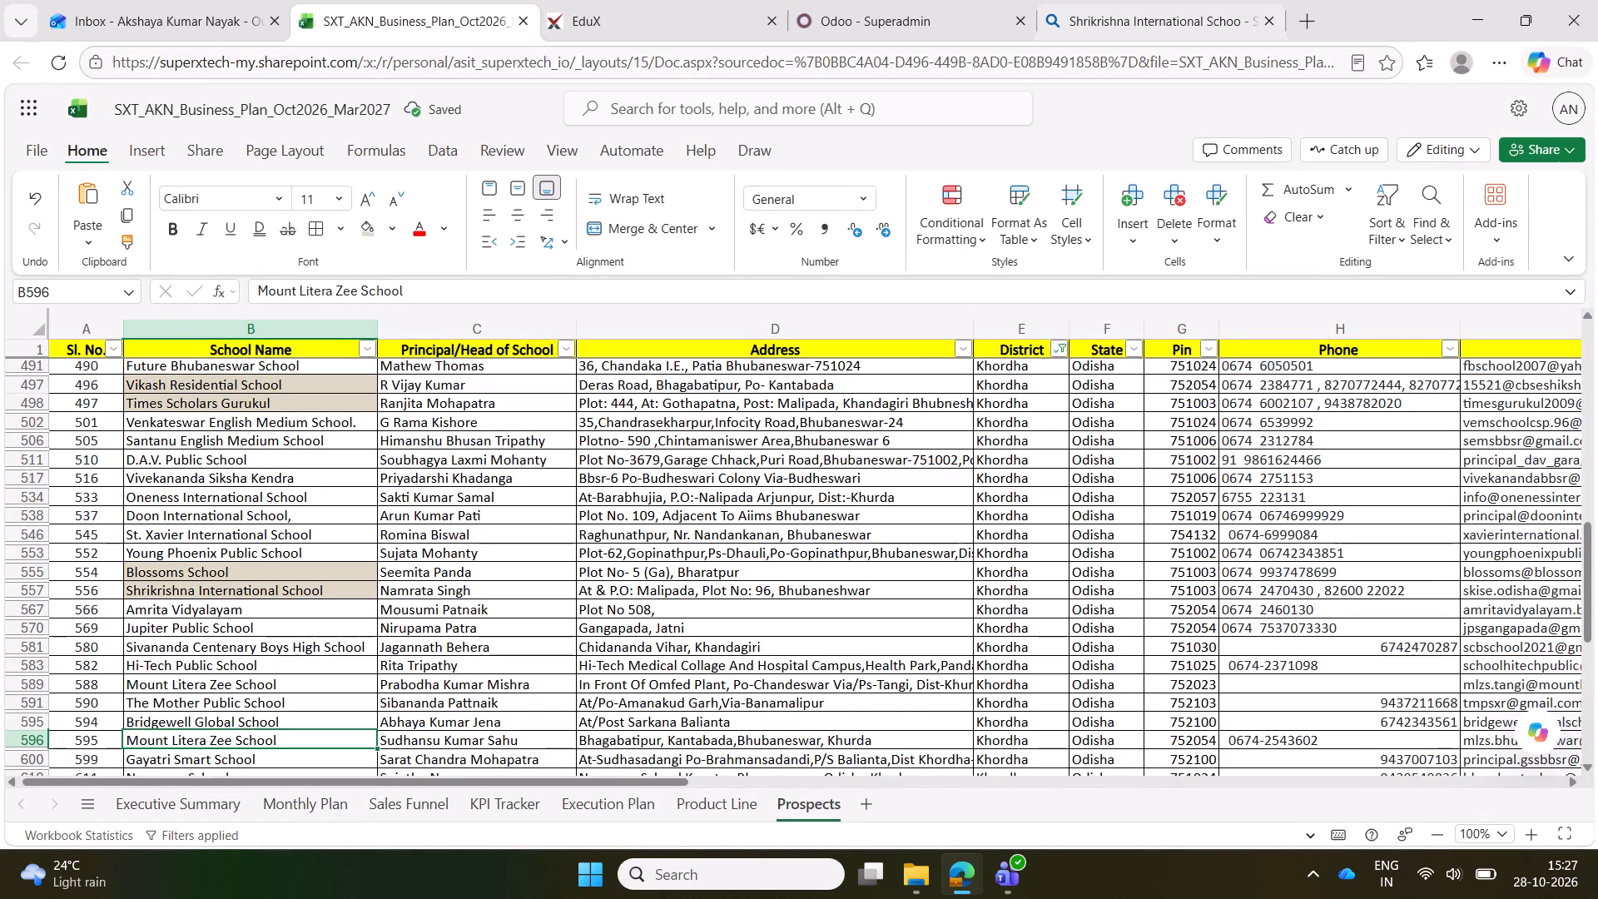
{"action": "left_click", "coordinate": [1130, 9]}
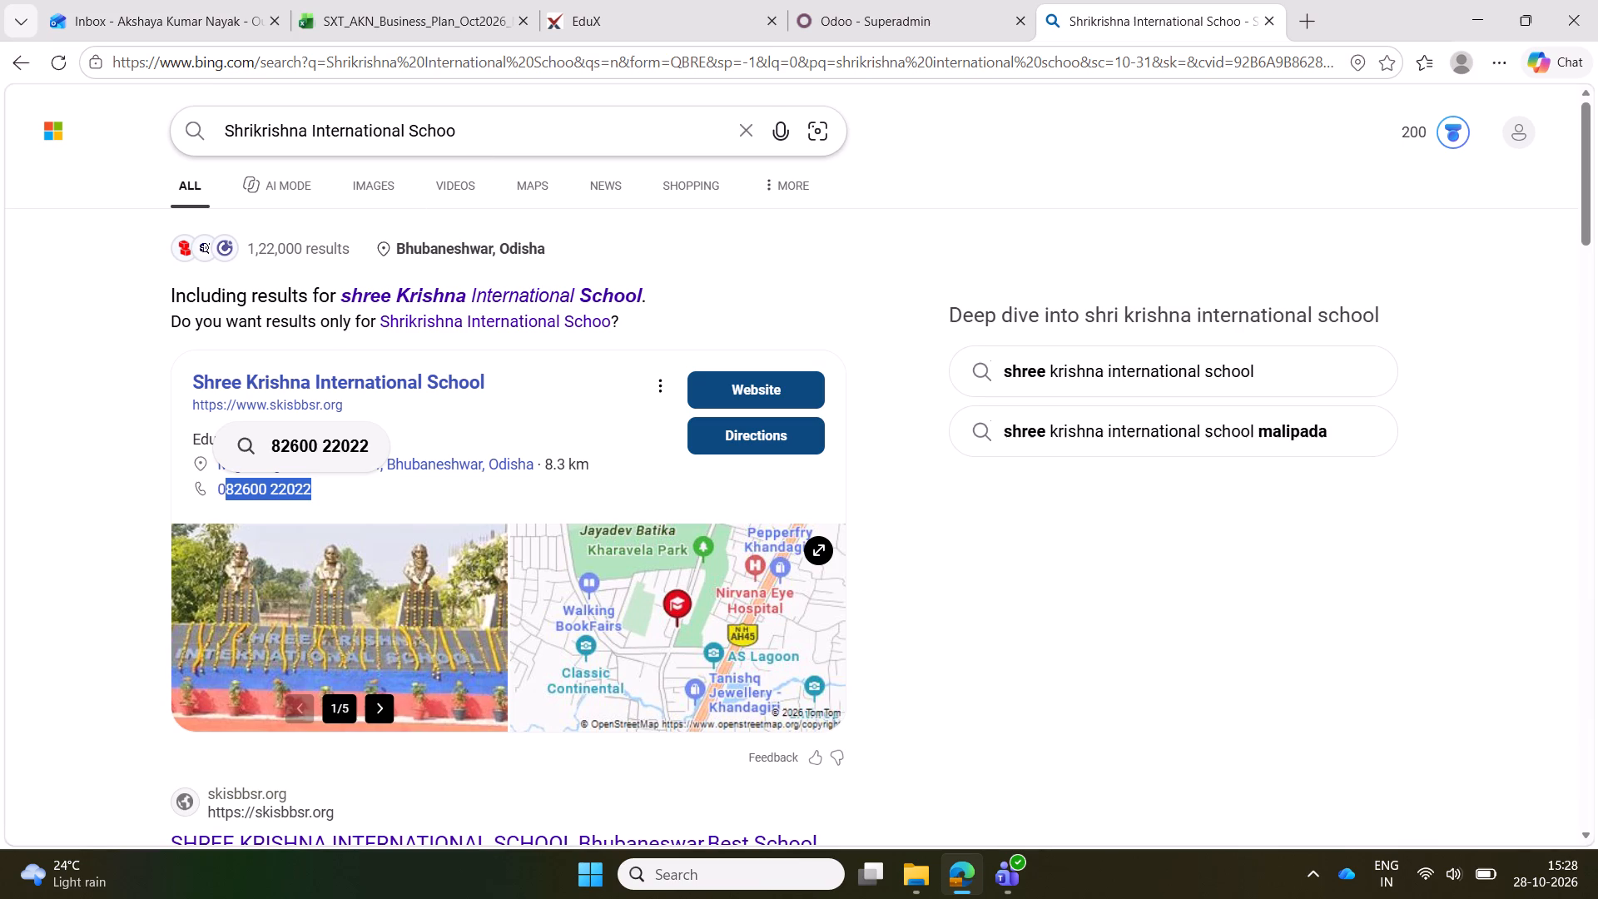
{"action": "left_click_drag", "start_coordinate": [474, 139], "coordinate": [338, 197]}
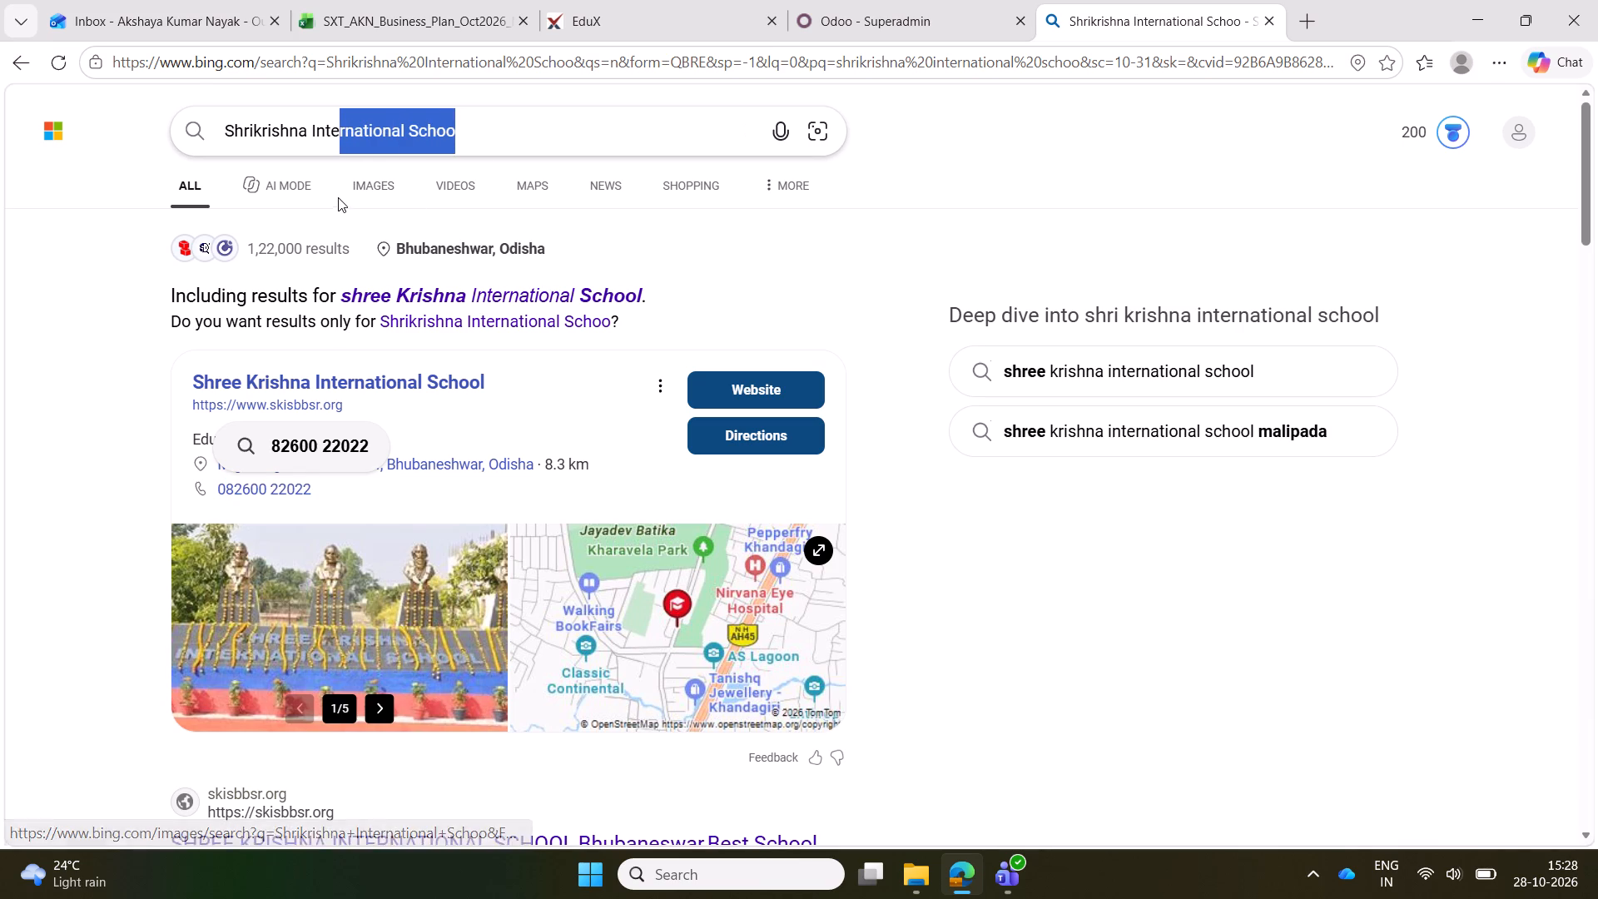
{"action": "left_click_drag", "start_coordinate": [338, 197], "coordinate": [214, 259]}
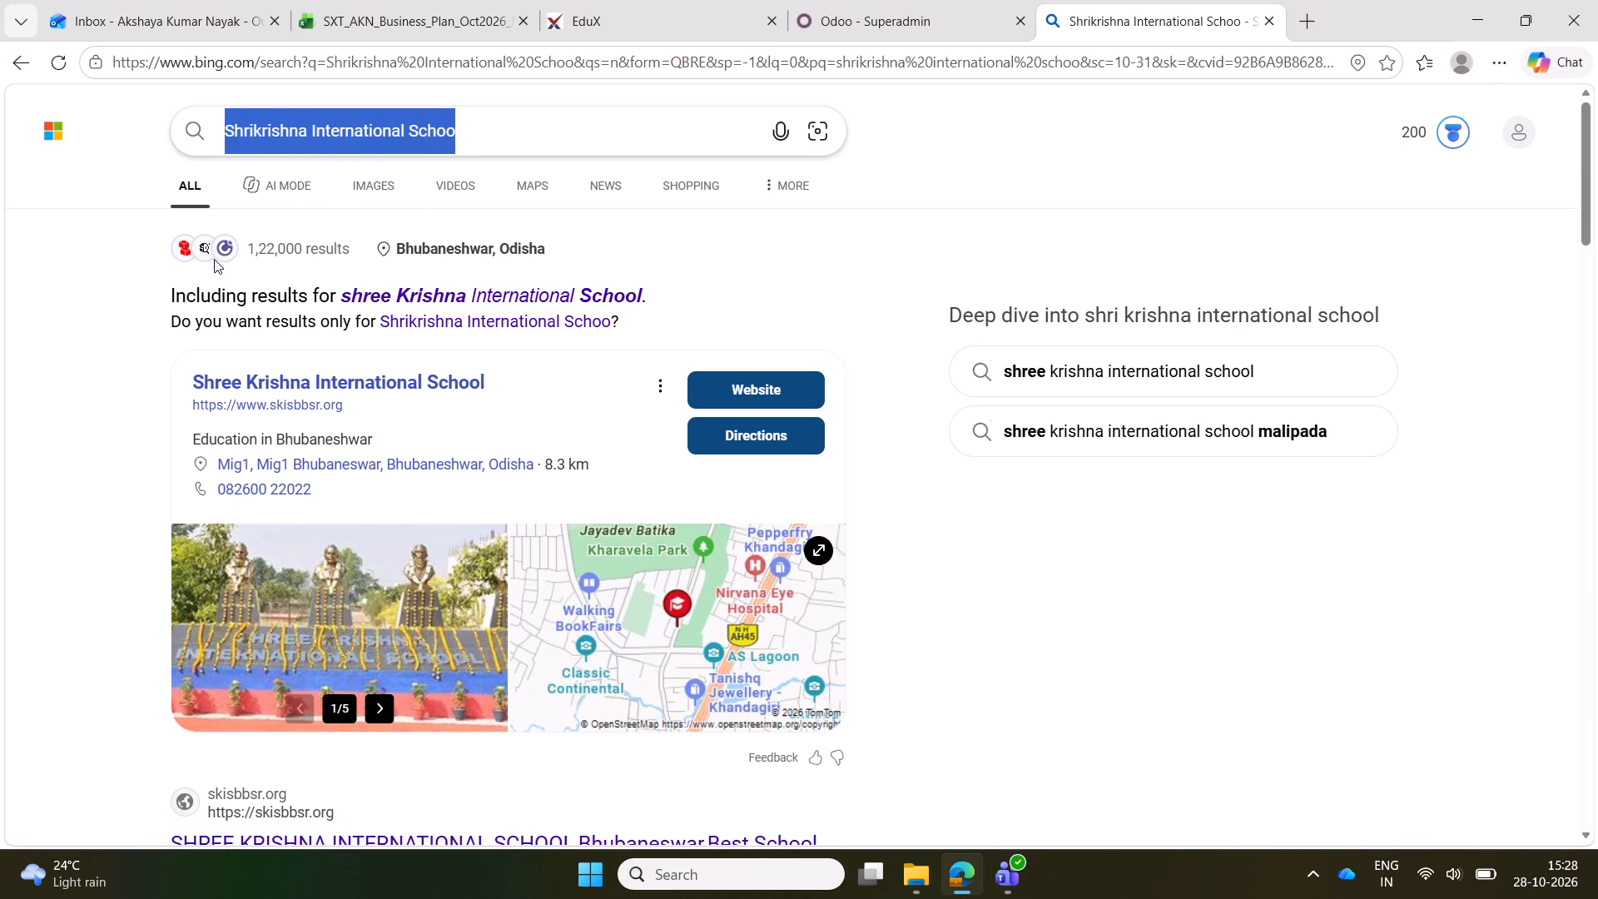
{"action": "key", "text": "ctrl+v"}
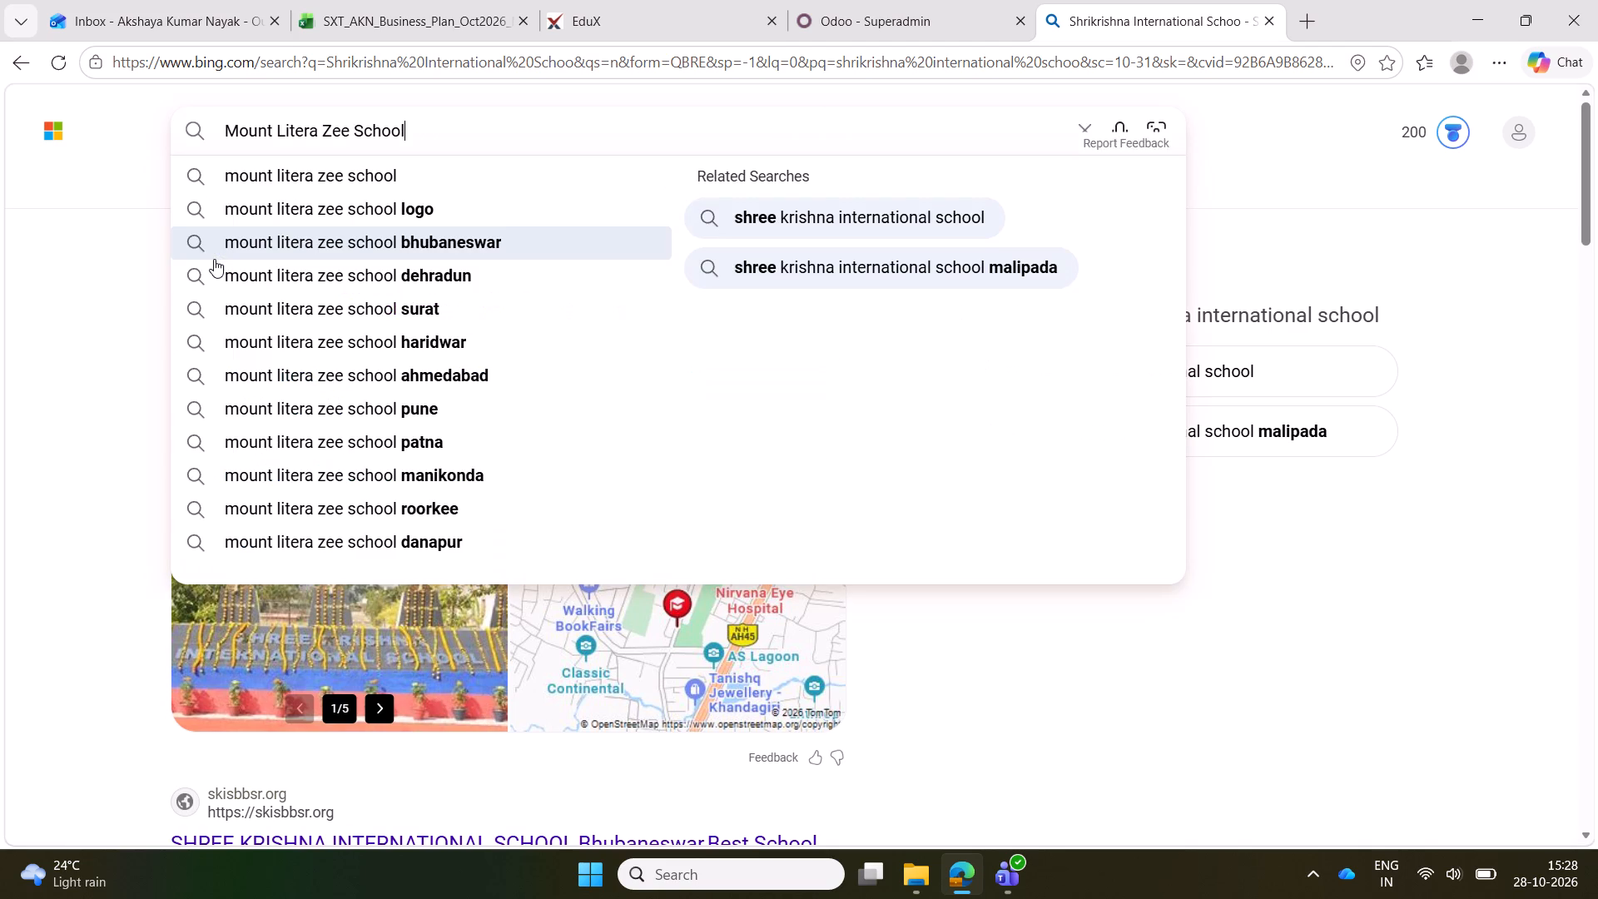
{"action": "key", "text": "Return"}
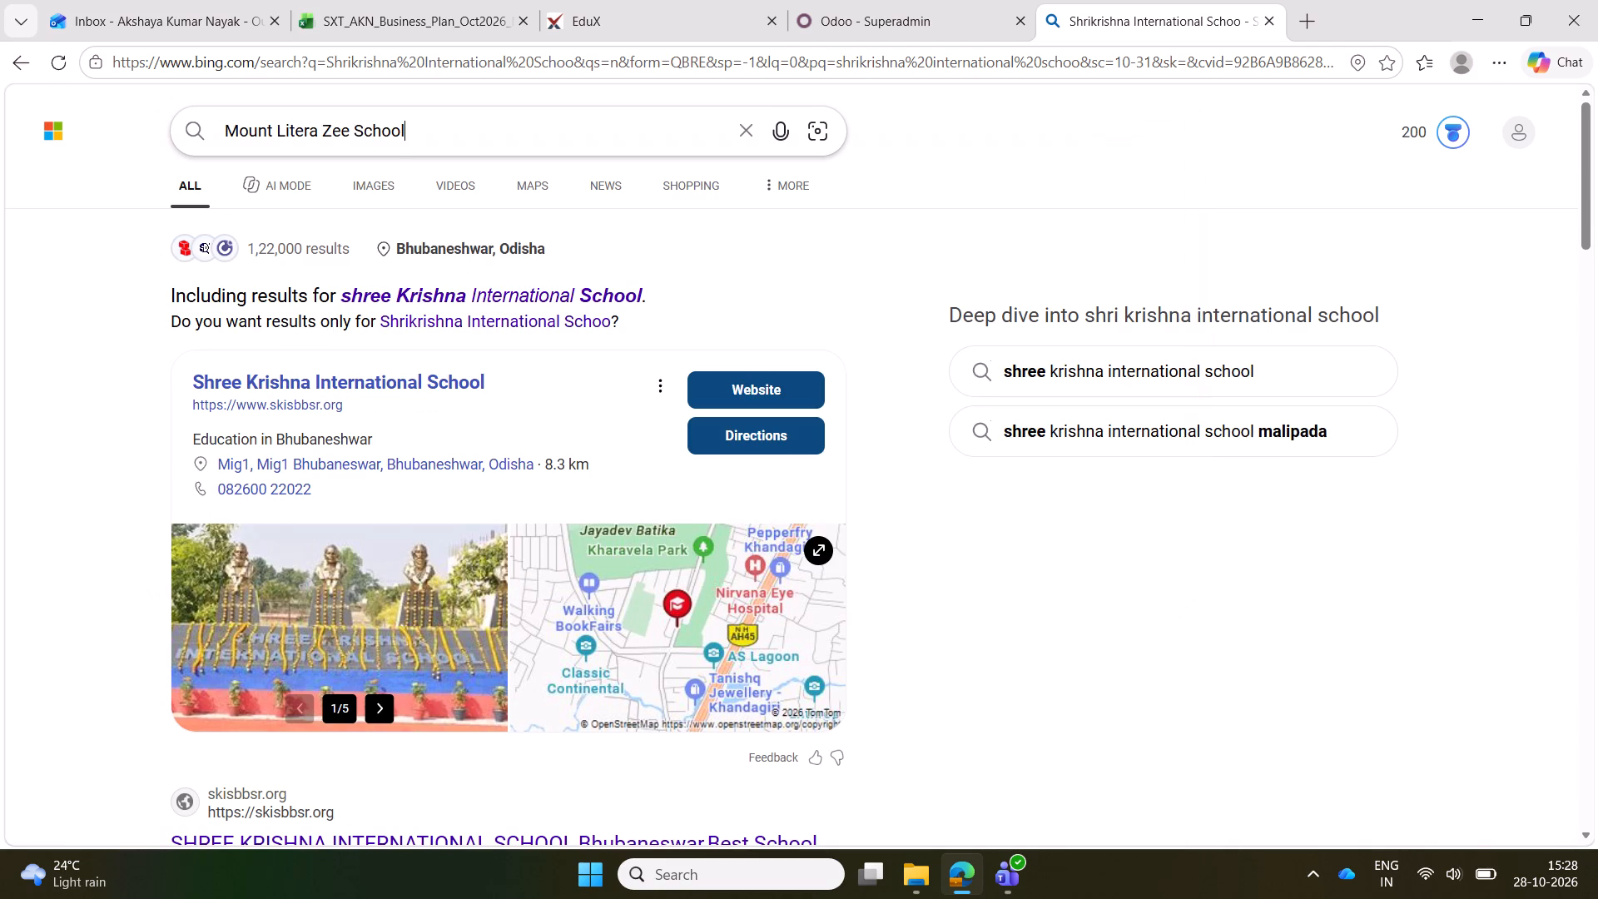
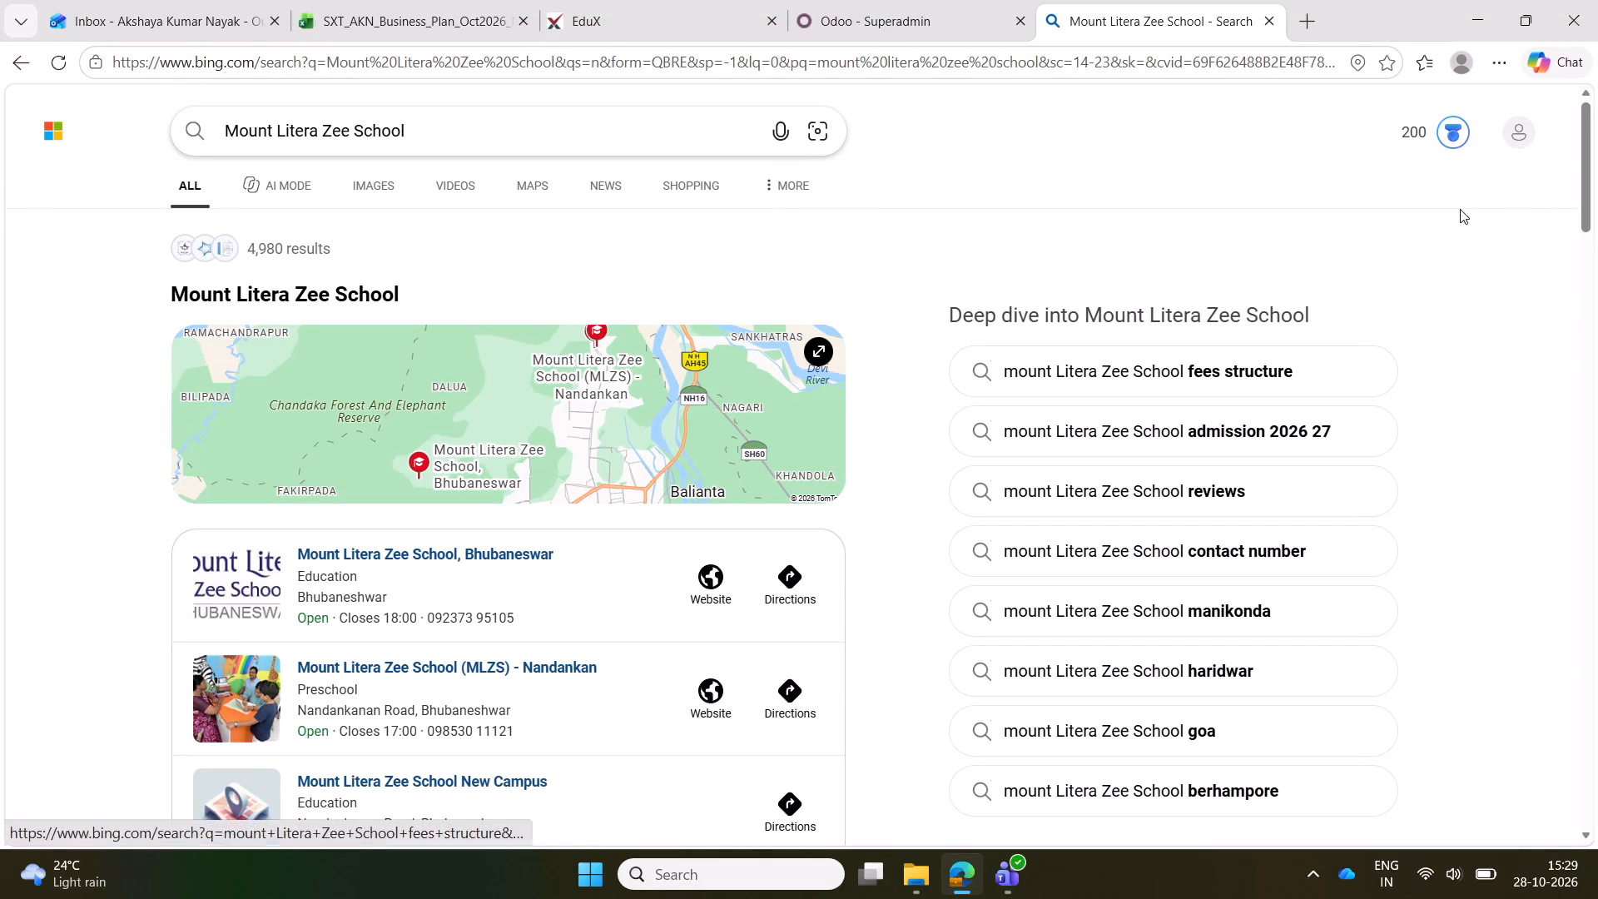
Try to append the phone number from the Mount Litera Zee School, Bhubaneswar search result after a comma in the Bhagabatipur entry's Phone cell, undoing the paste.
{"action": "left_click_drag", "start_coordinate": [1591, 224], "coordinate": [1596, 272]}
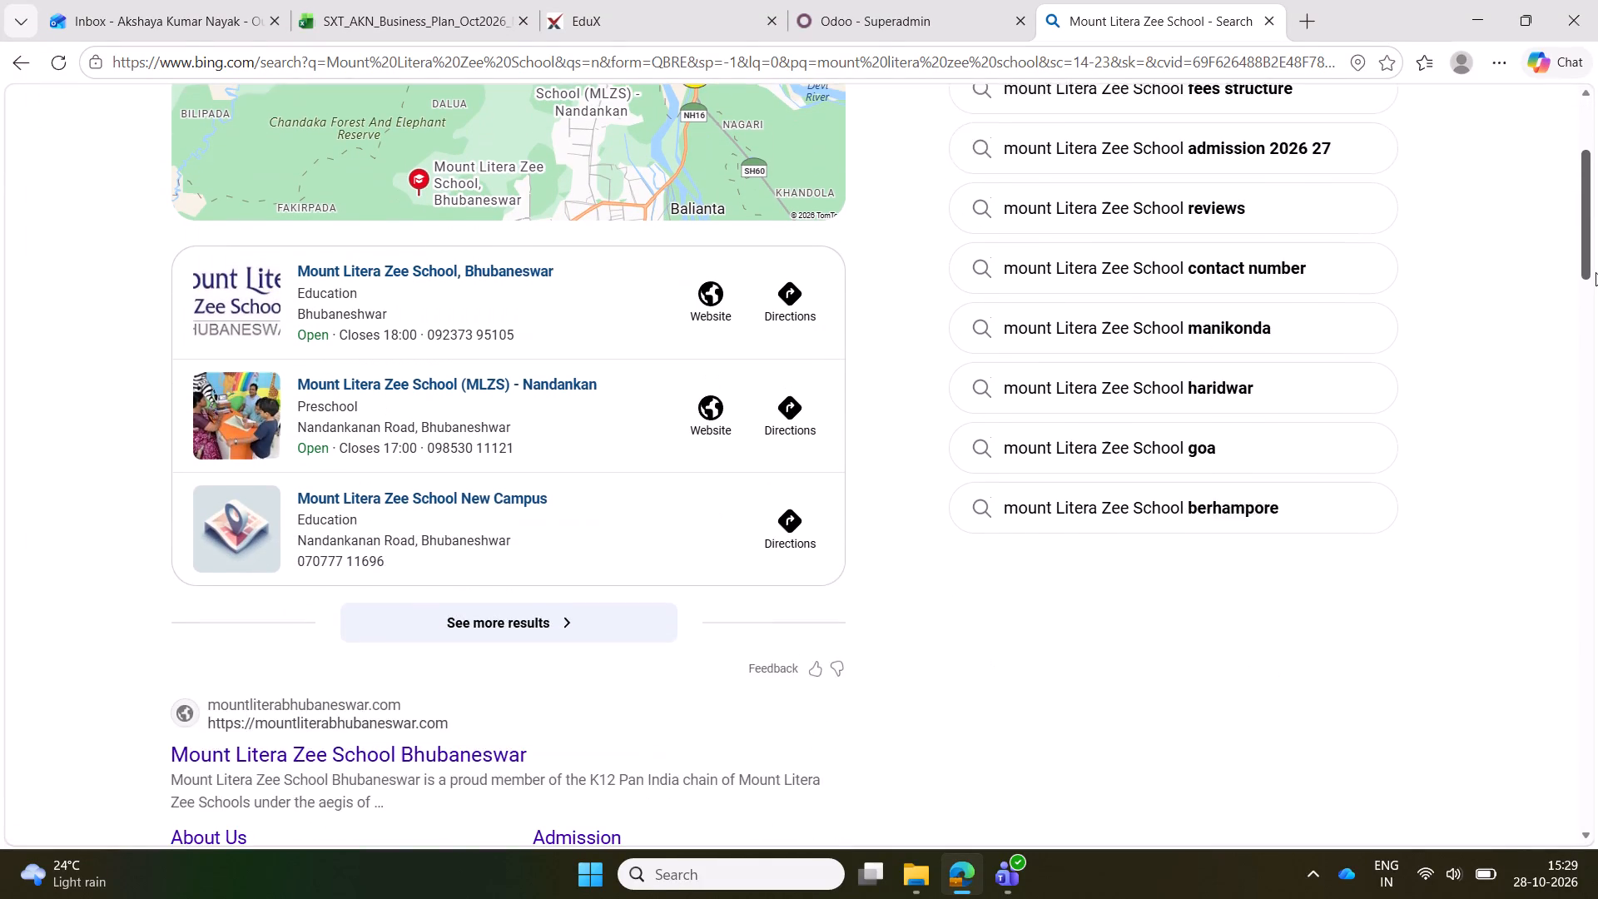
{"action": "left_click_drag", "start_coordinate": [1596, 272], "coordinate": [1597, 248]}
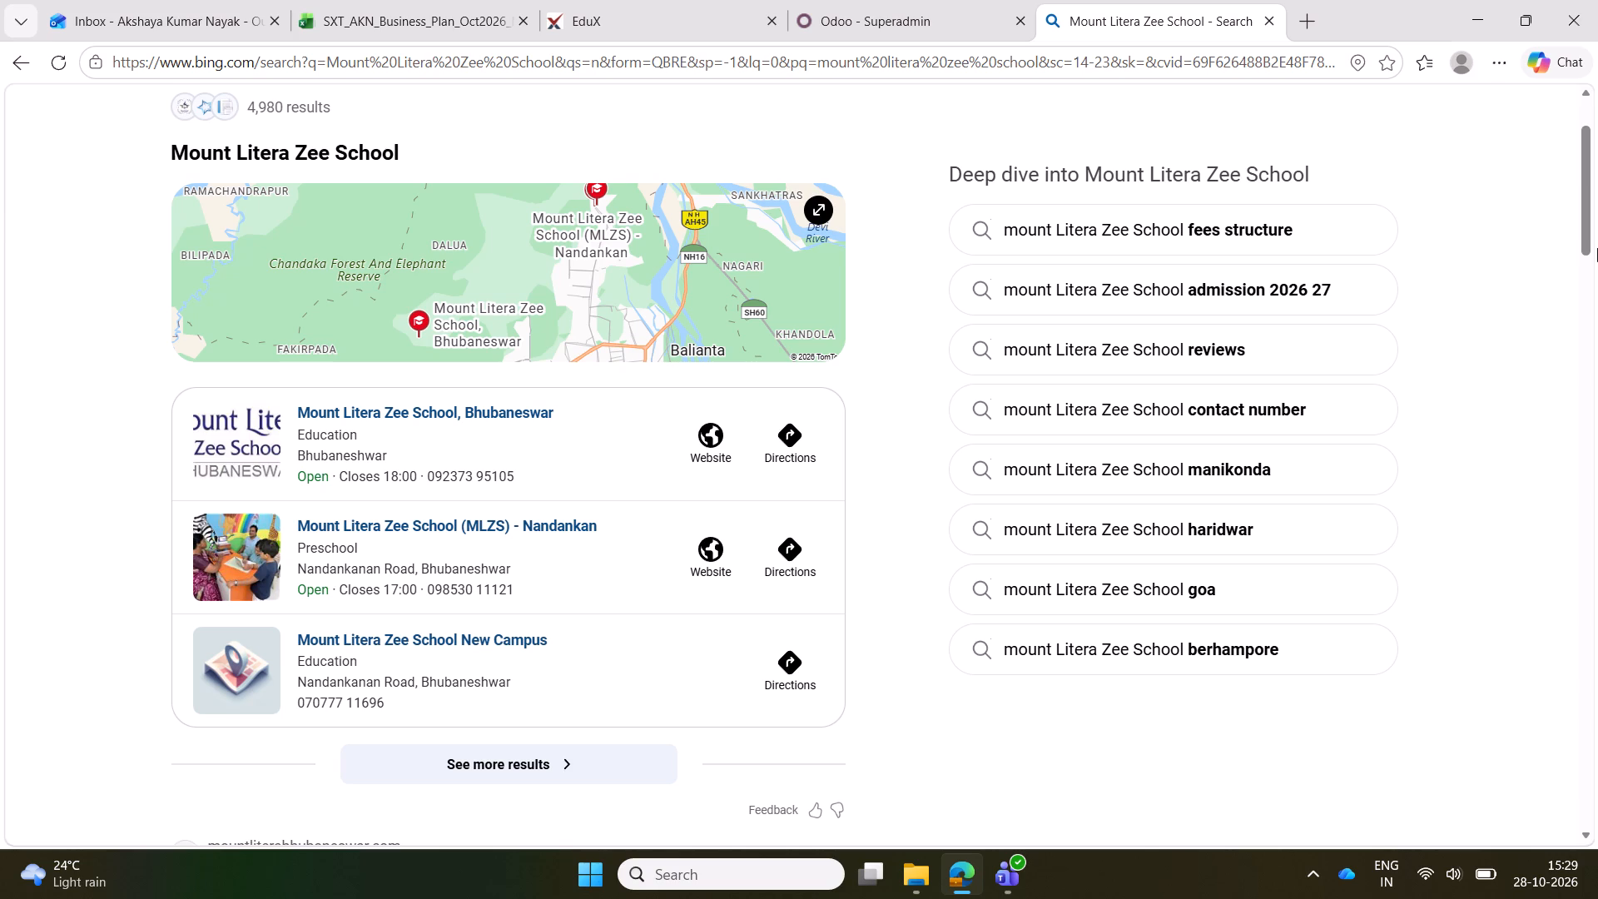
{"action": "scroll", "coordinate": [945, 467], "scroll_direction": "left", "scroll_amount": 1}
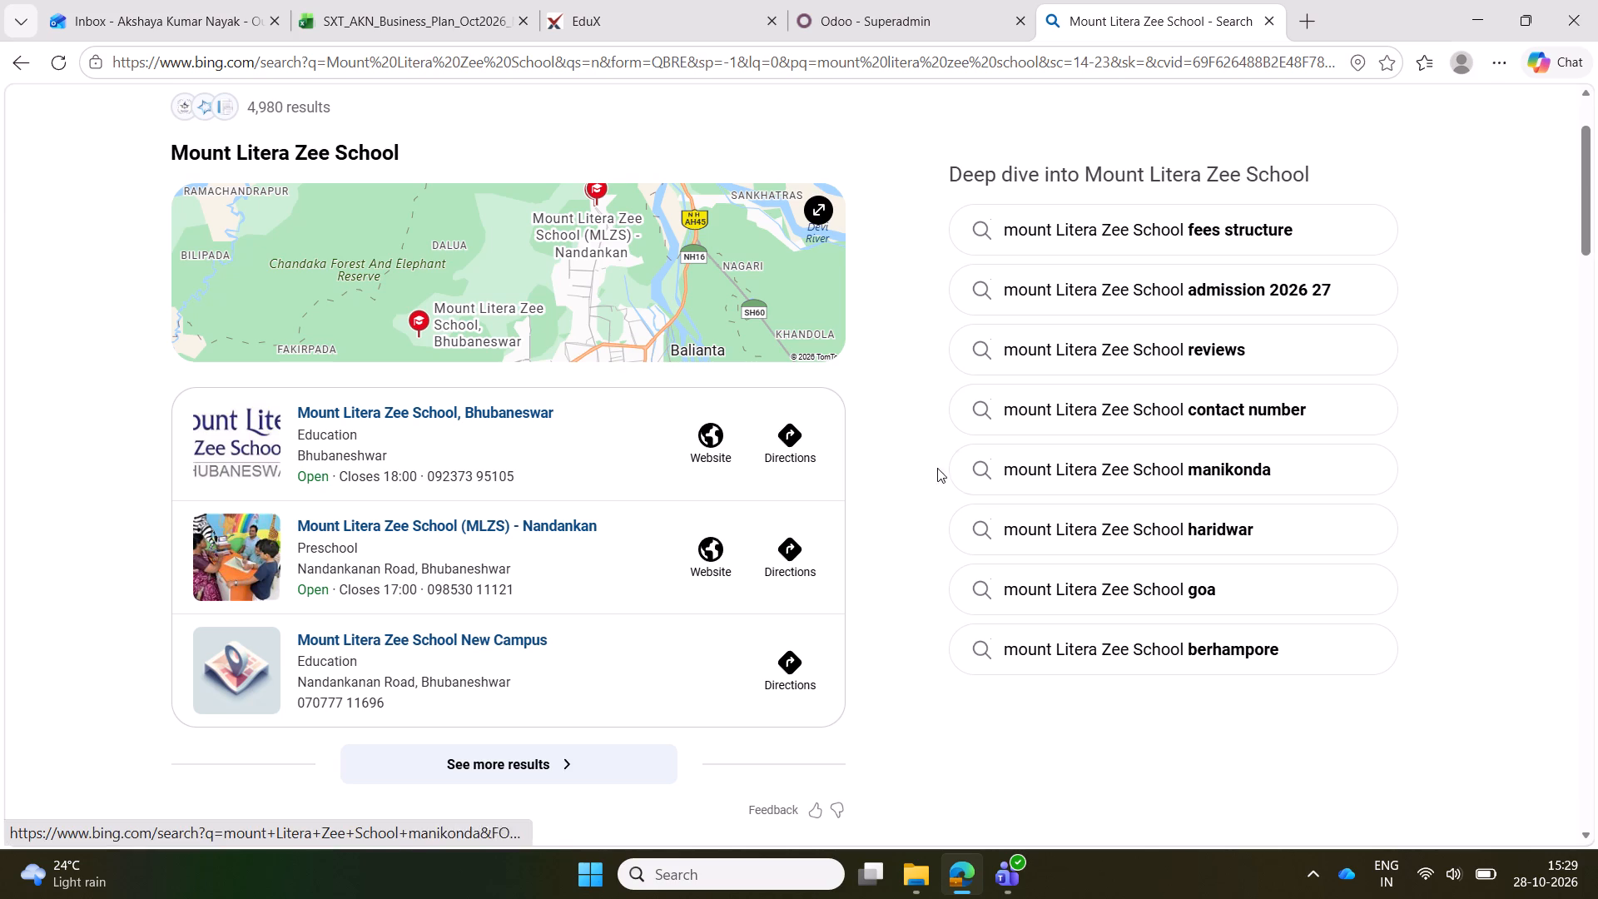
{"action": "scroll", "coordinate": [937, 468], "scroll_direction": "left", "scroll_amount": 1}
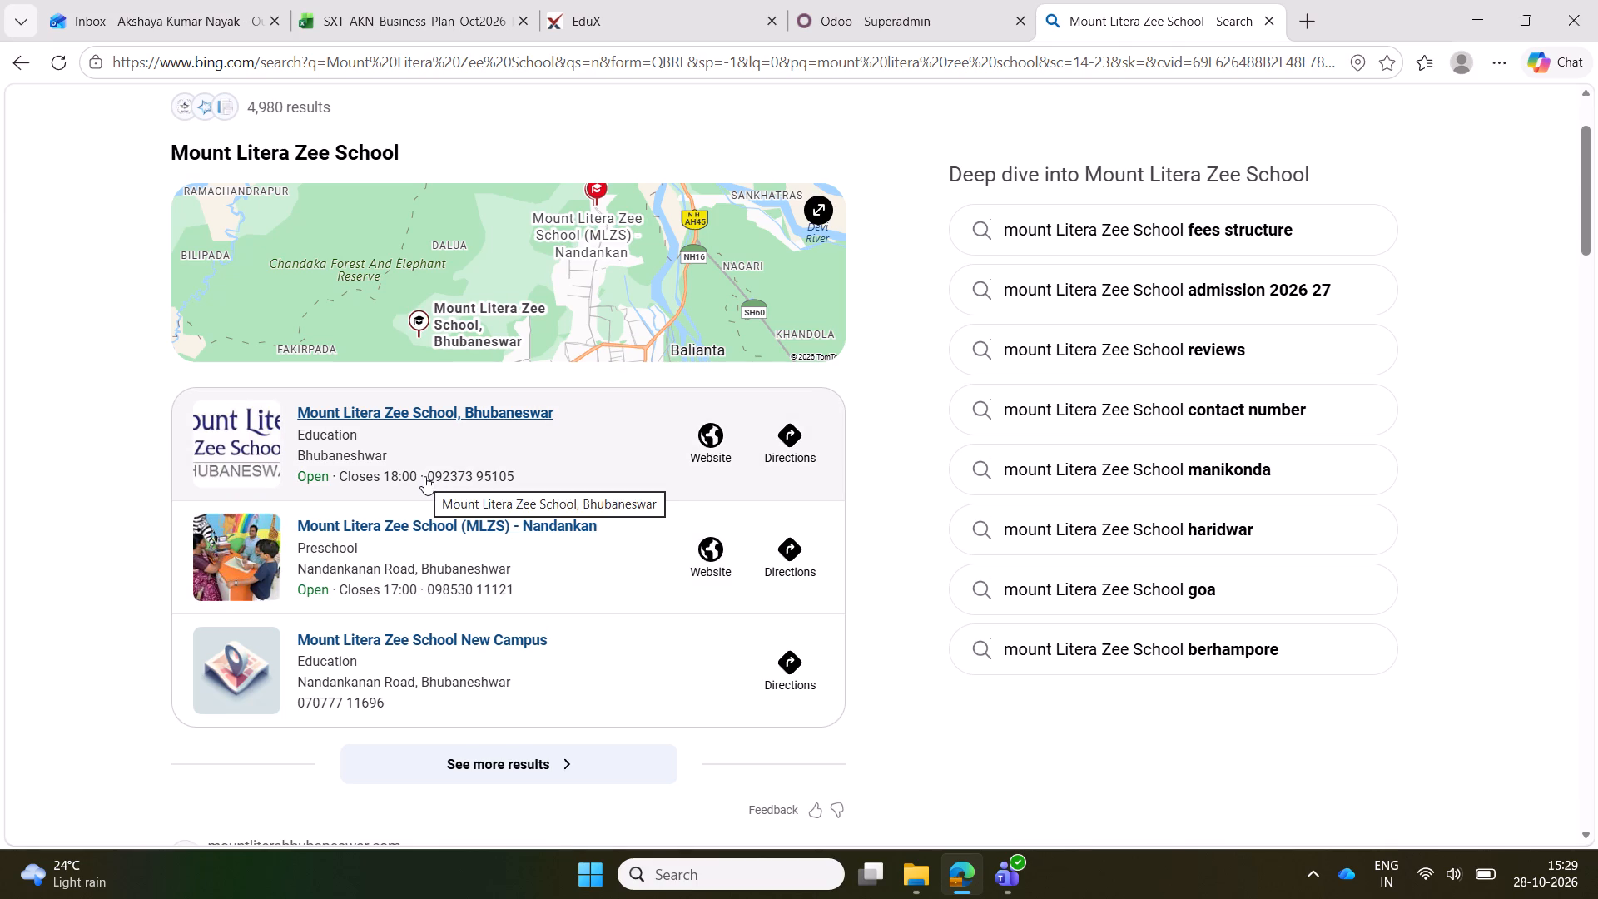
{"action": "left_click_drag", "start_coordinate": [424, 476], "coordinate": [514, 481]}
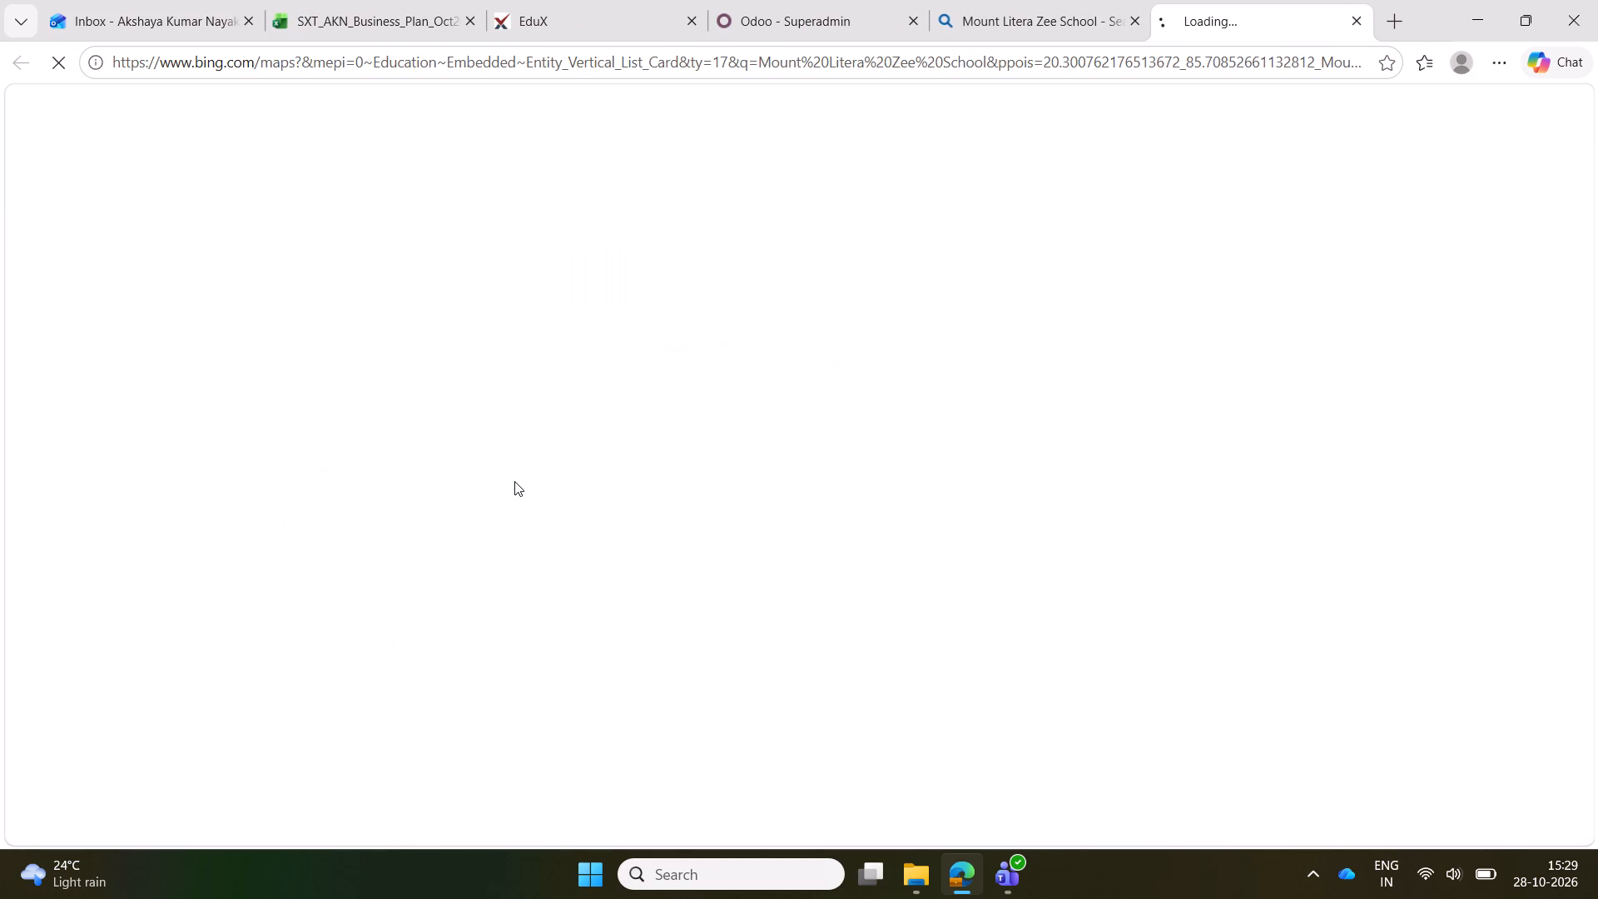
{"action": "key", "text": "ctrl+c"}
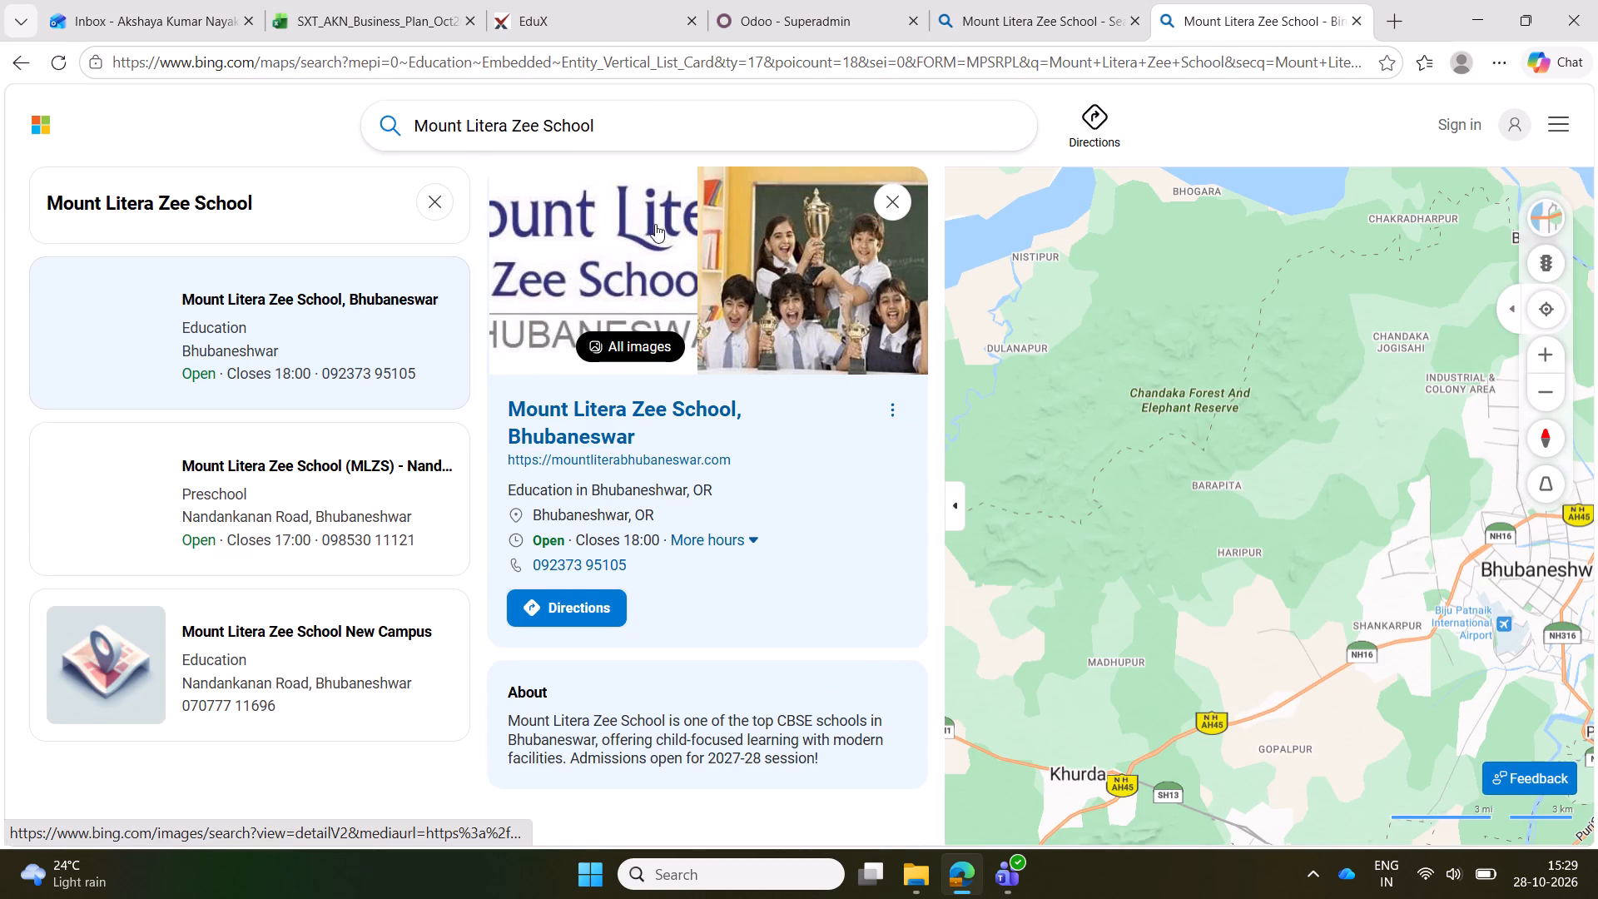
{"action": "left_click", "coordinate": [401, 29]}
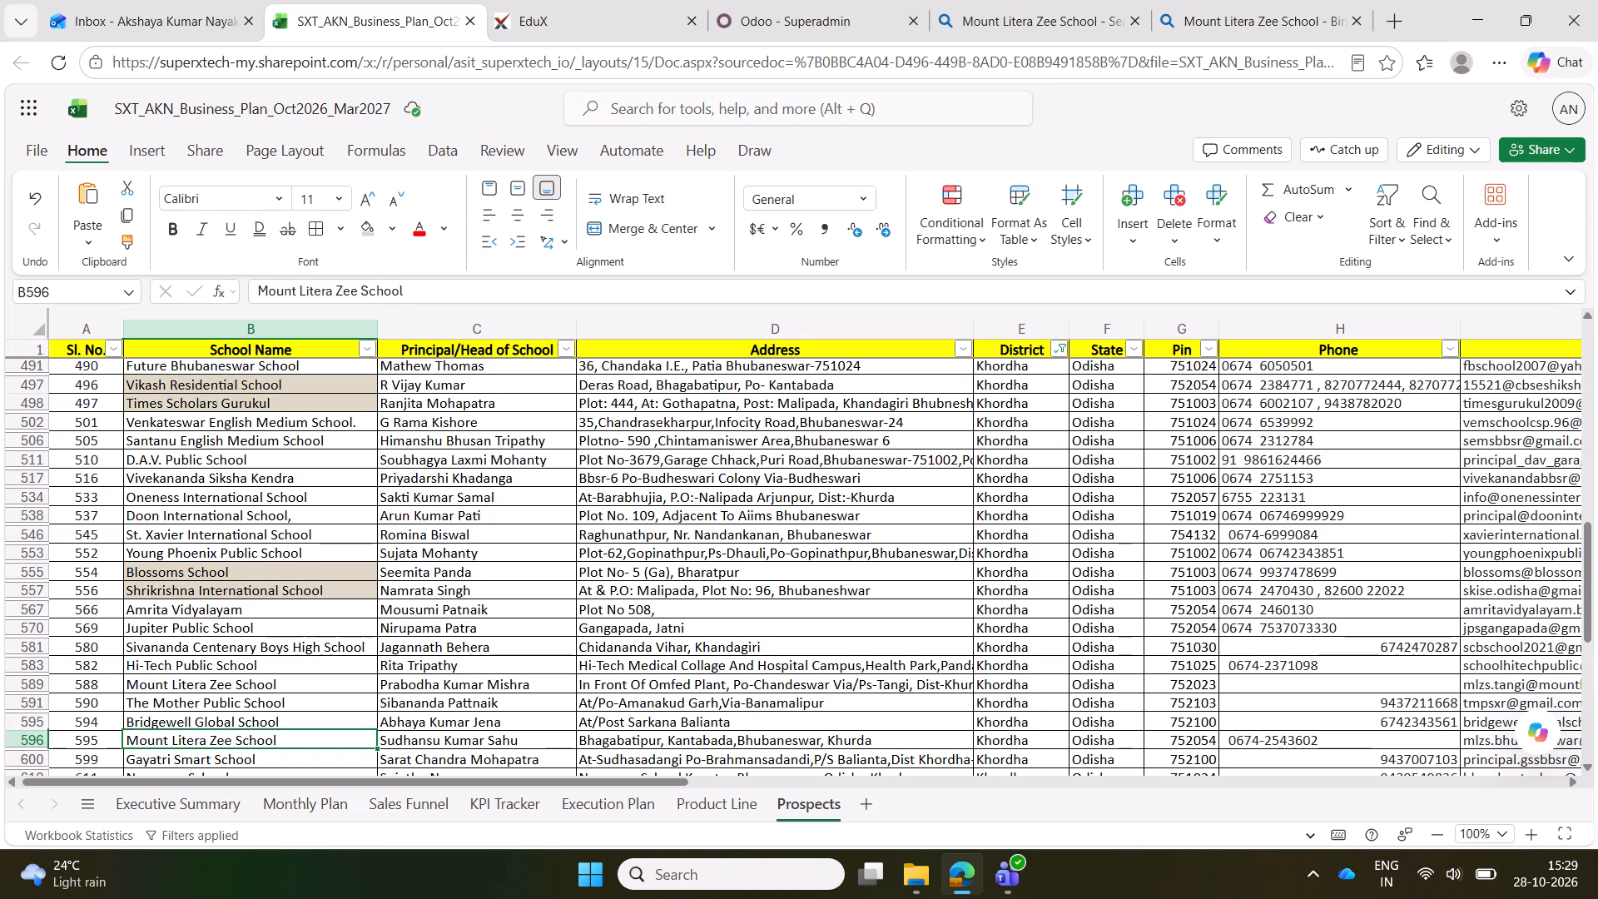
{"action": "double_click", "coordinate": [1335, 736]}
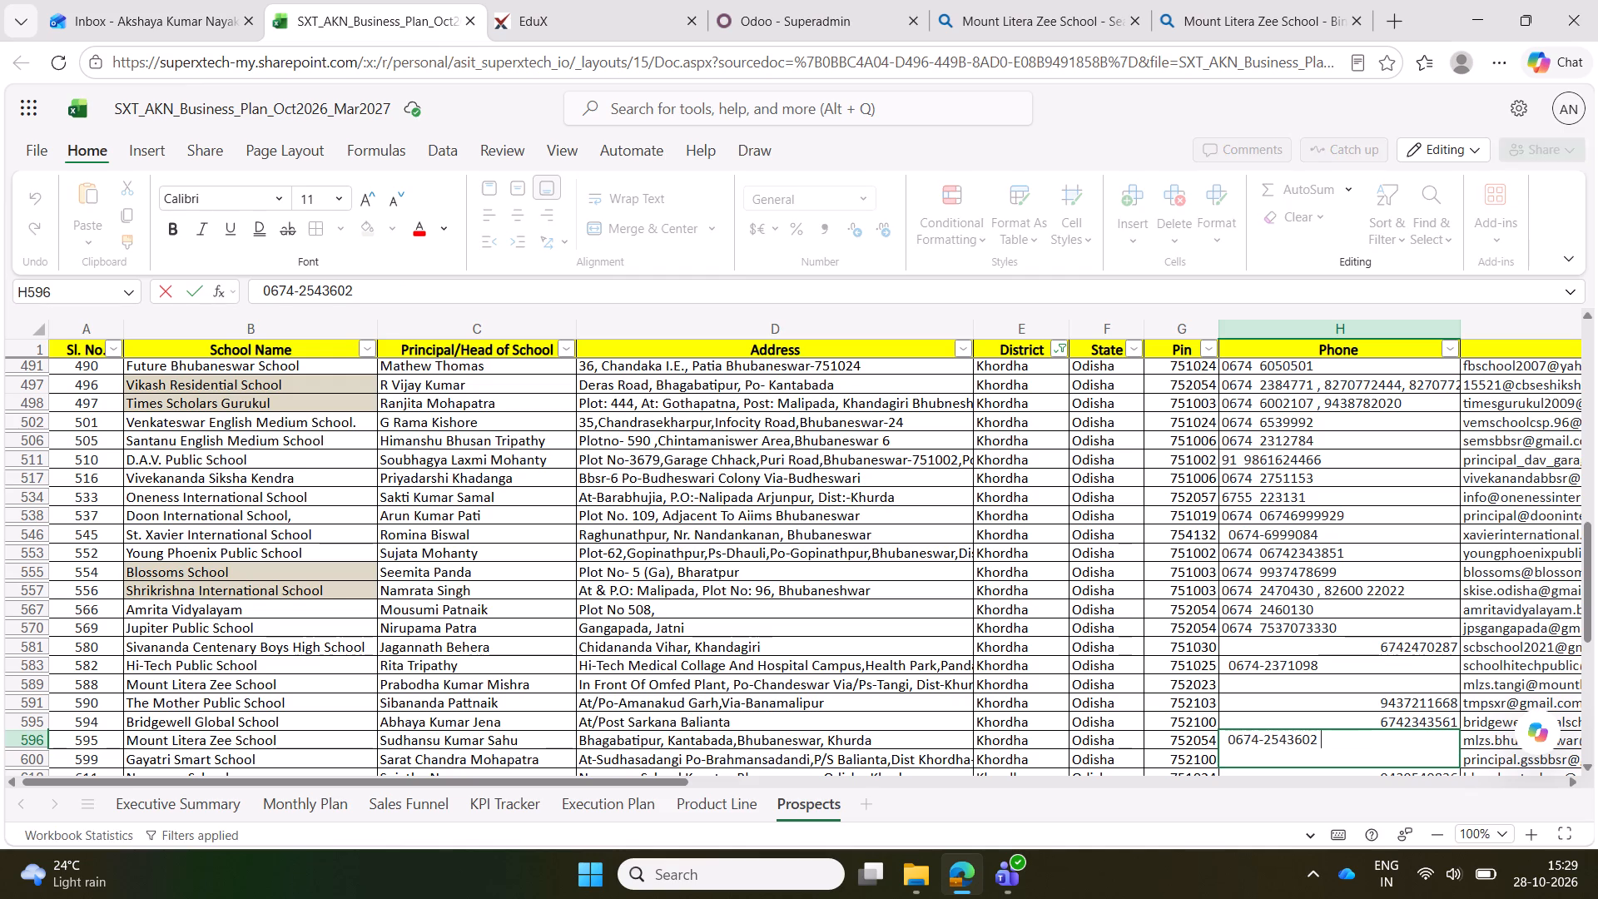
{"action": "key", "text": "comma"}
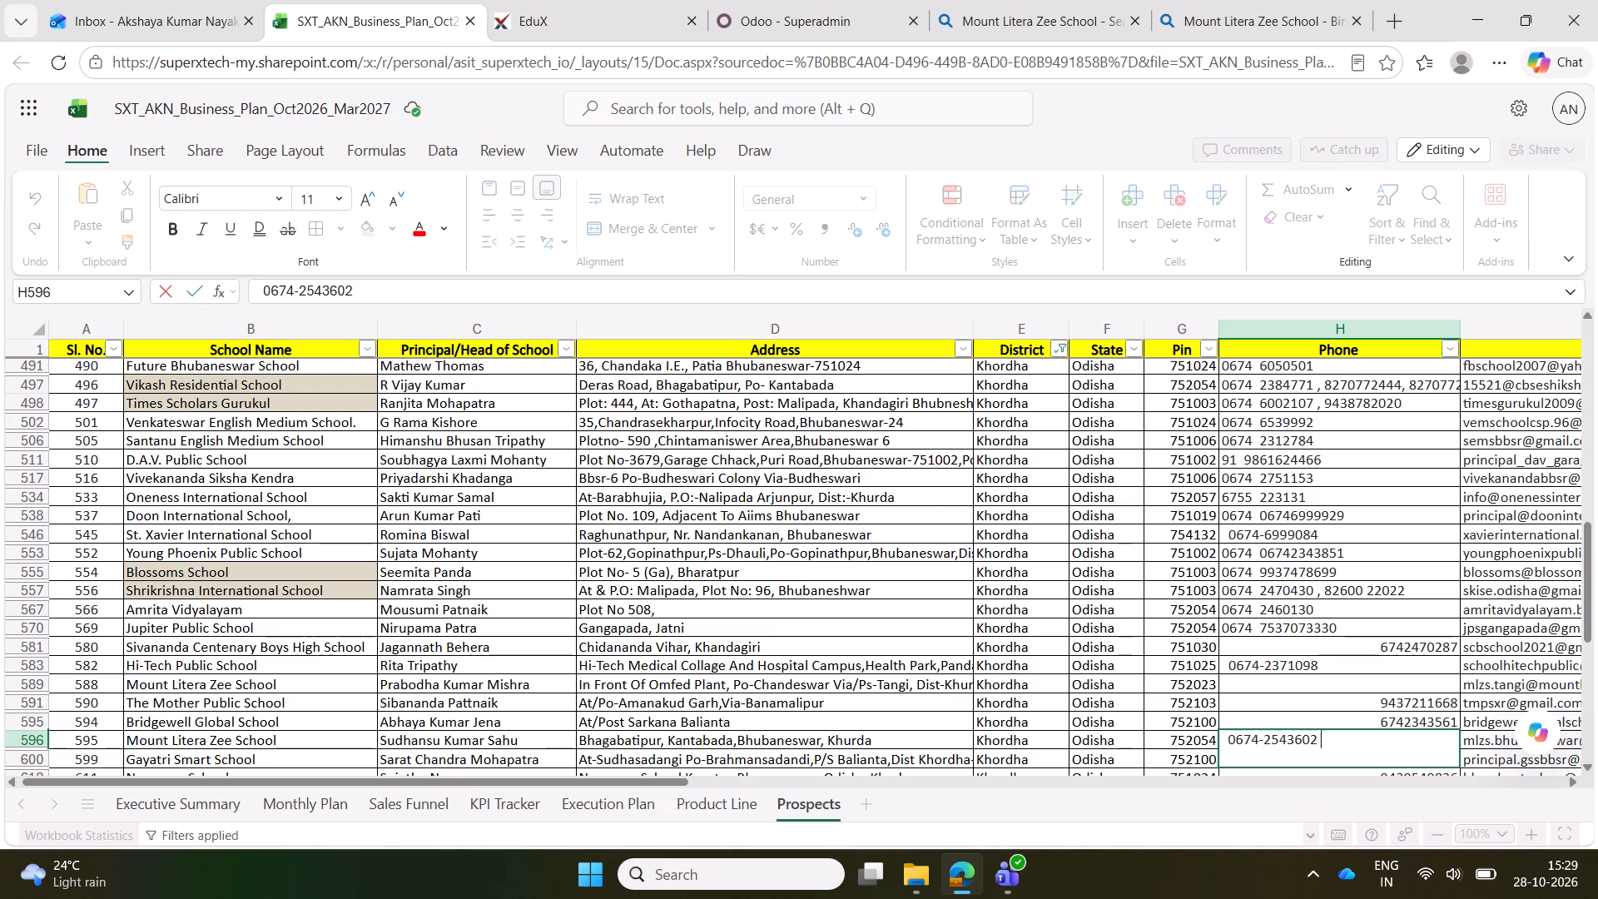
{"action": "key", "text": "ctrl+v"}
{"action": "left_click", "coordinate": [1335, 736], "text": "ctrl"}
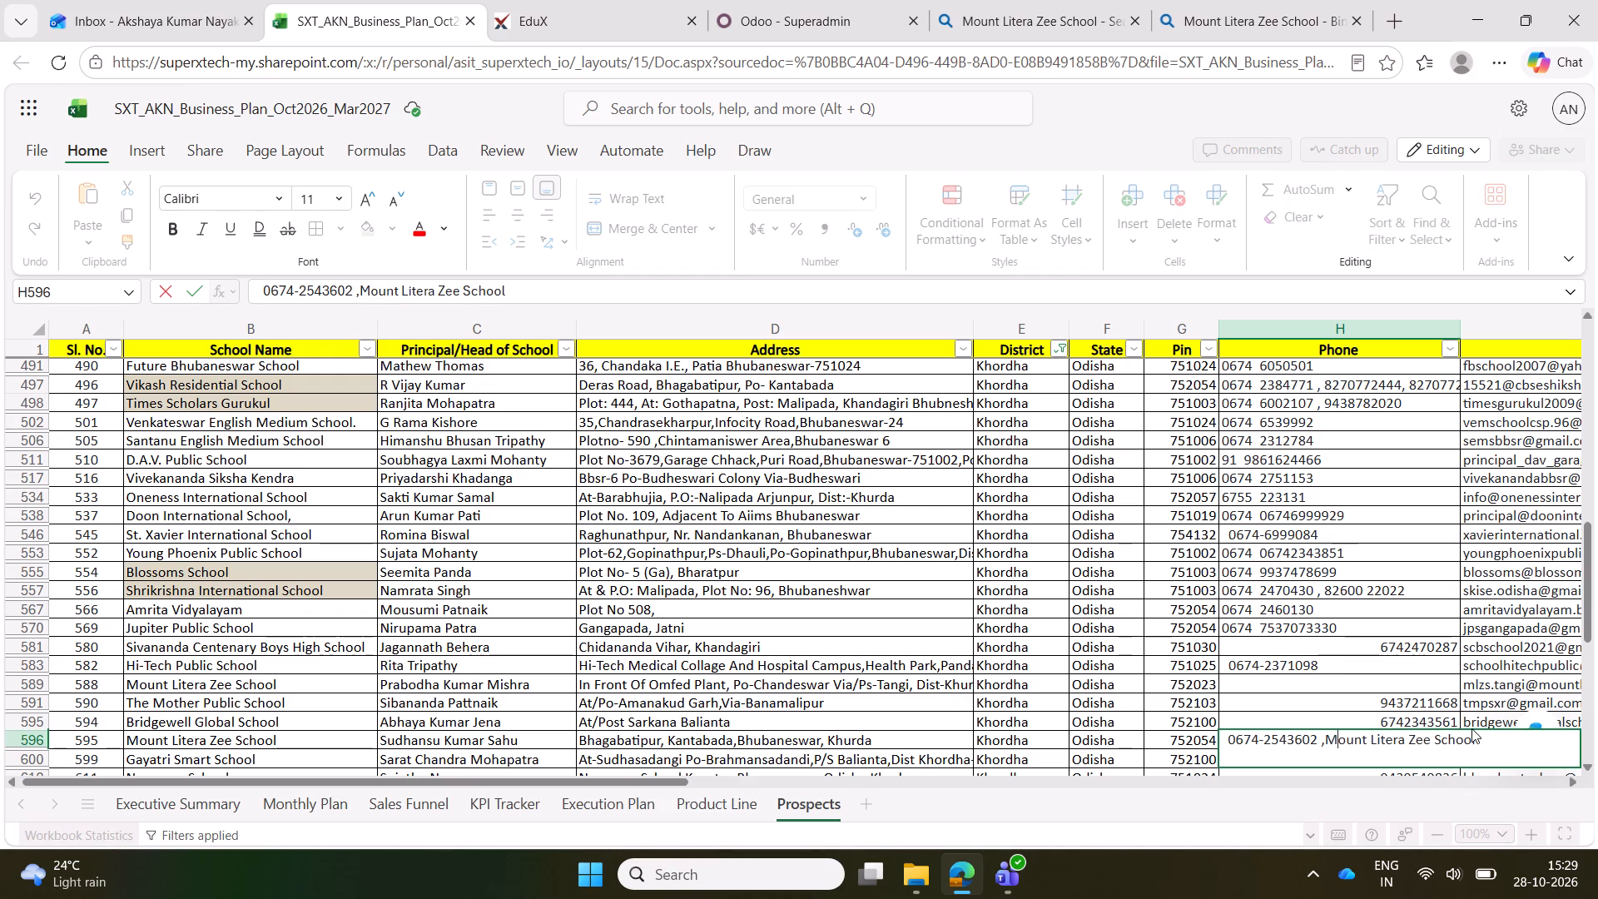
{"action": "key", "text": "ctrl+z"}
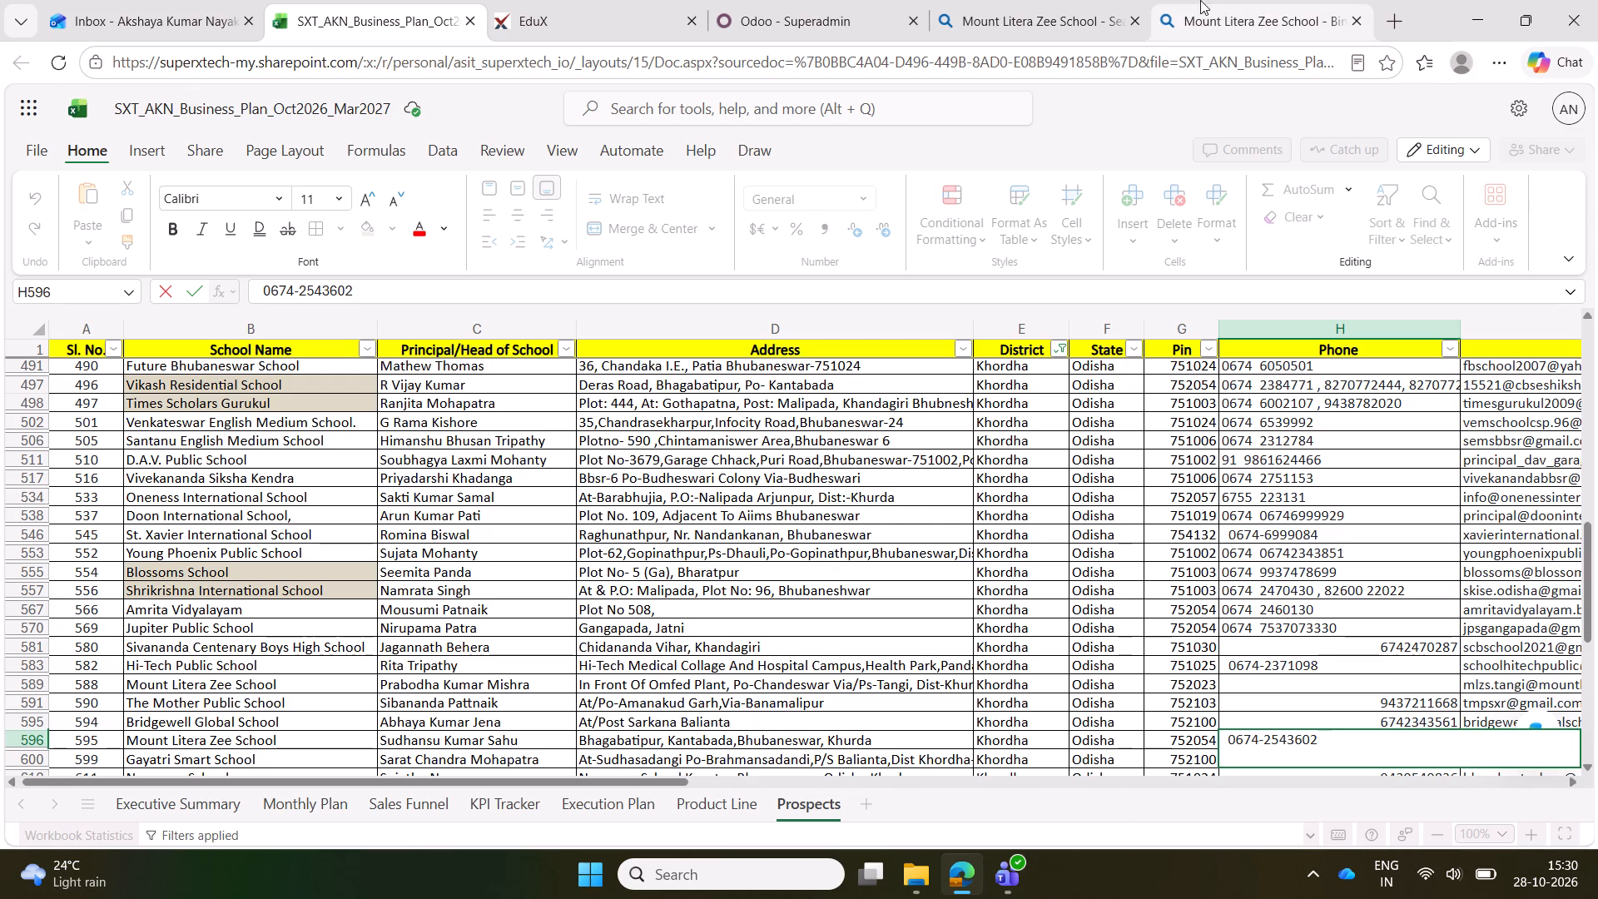
Copy the phone number from the Mount Litera Zee School, Bhubaneswar listing on the map results page.
{"action": "left_click", "coordinate": [1203, 23]}
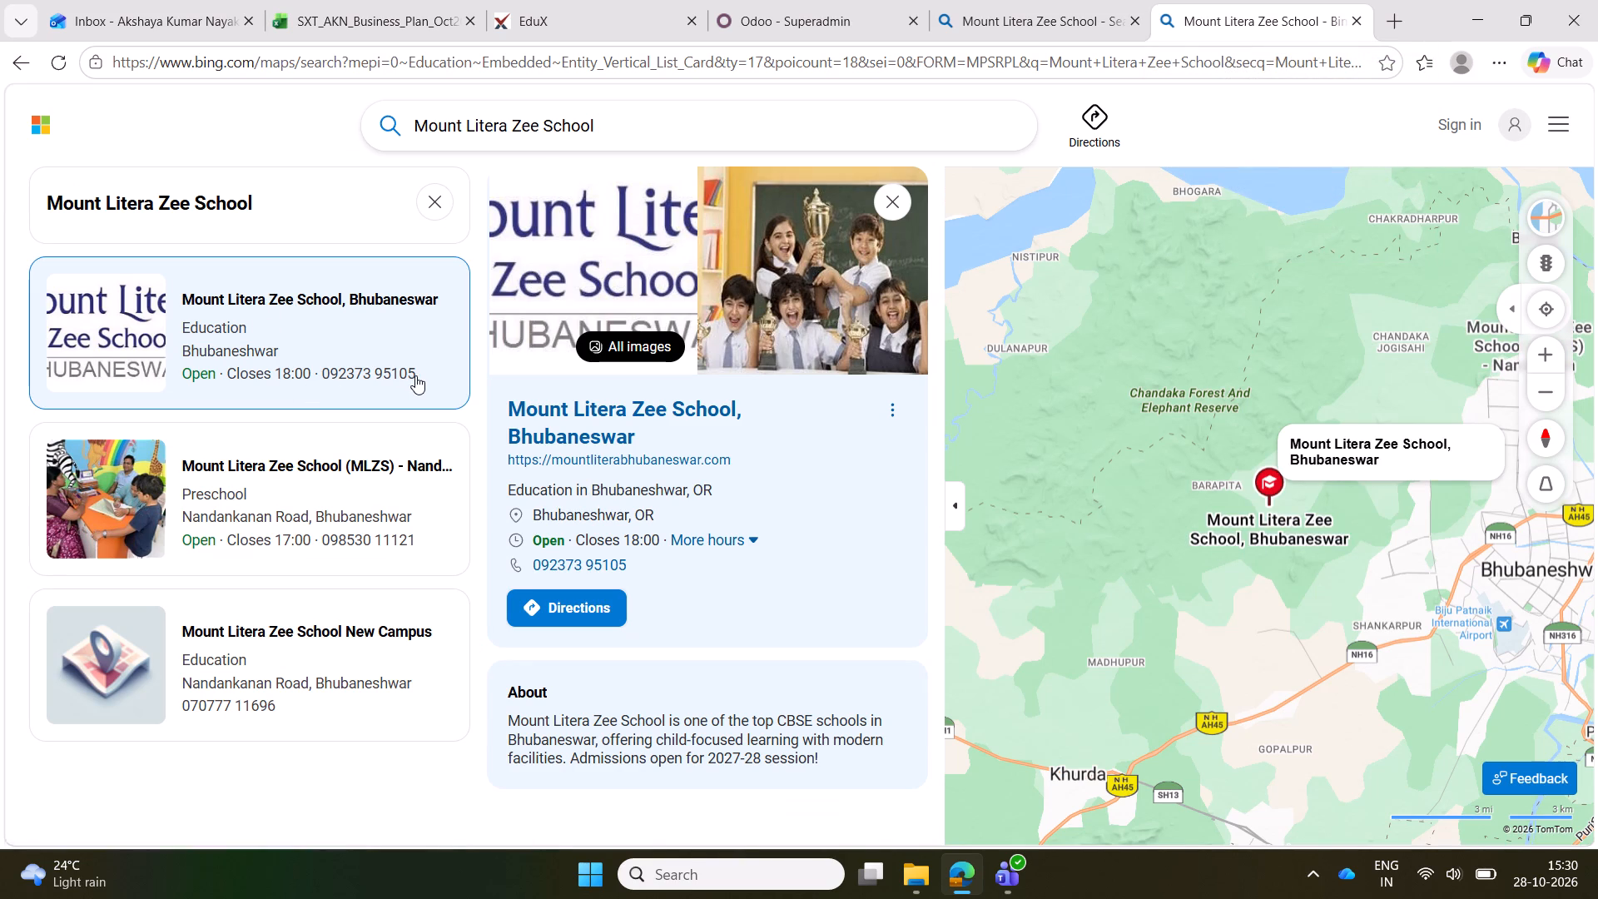
{"action": "left_click_drag", "start_coordinate": [415, 375], "coordinate": [355, 384]}
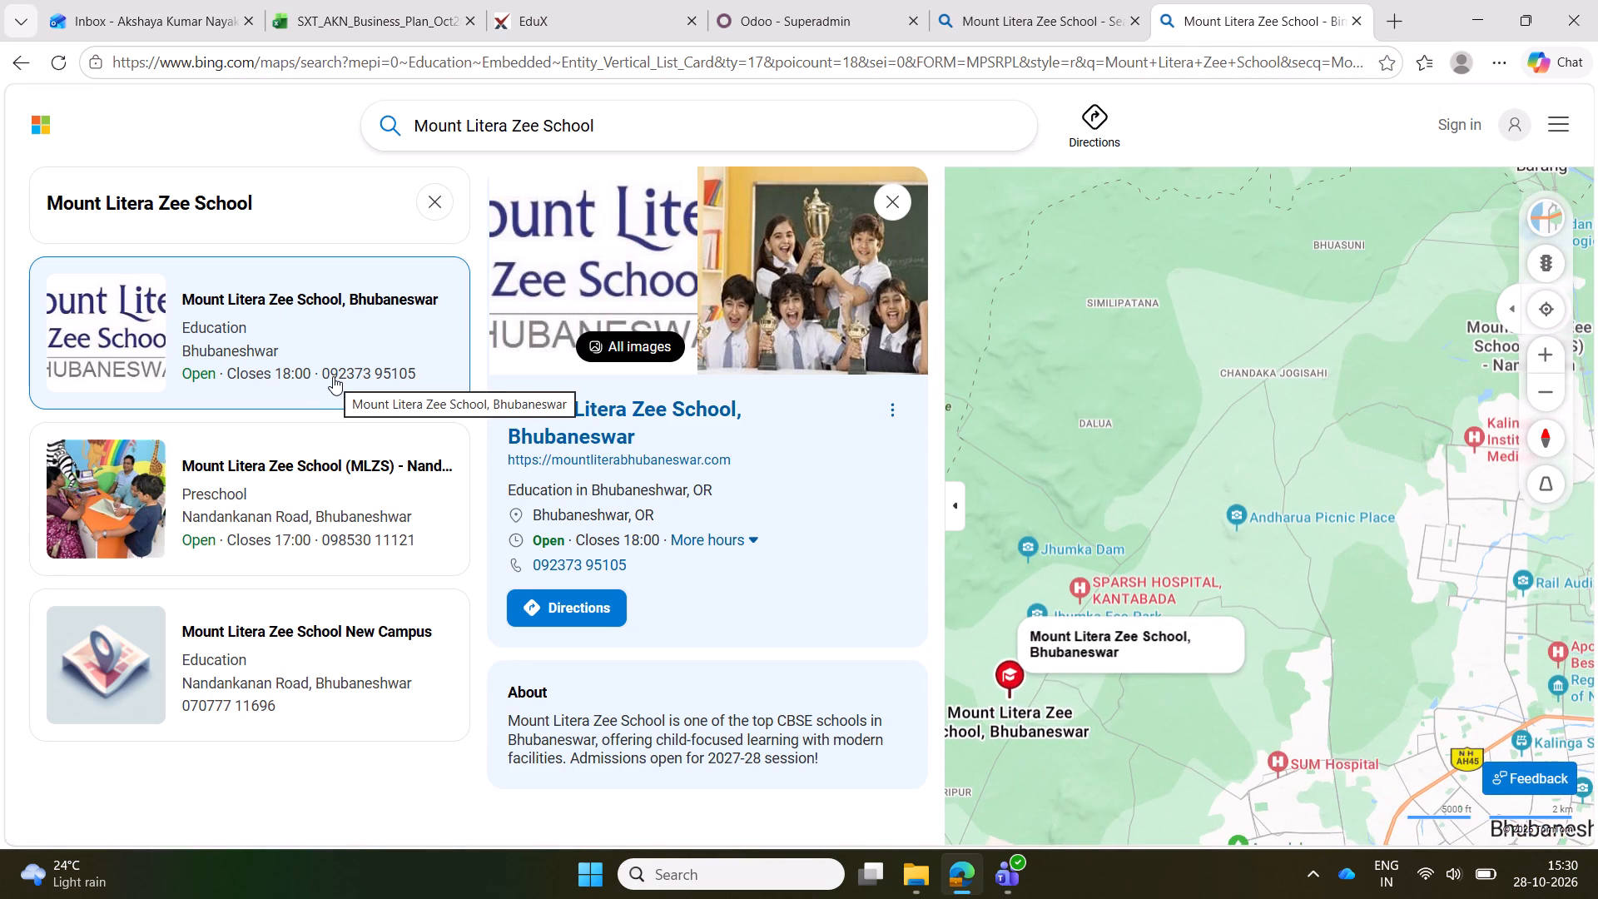
{"action": "double_click", "coordinate": [404, 375]}
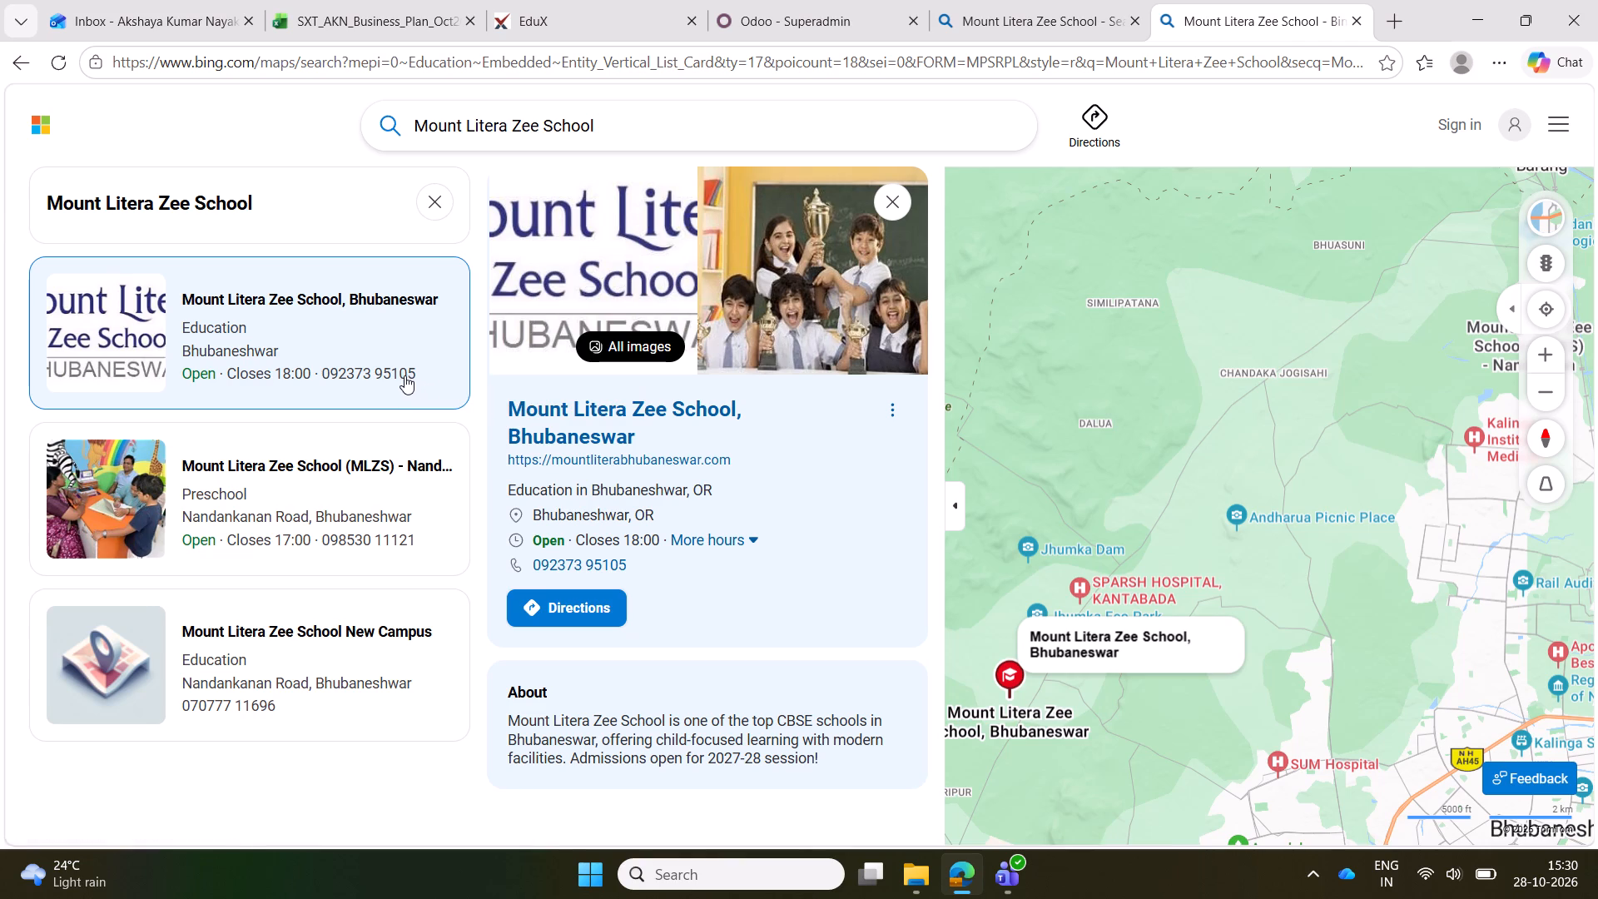
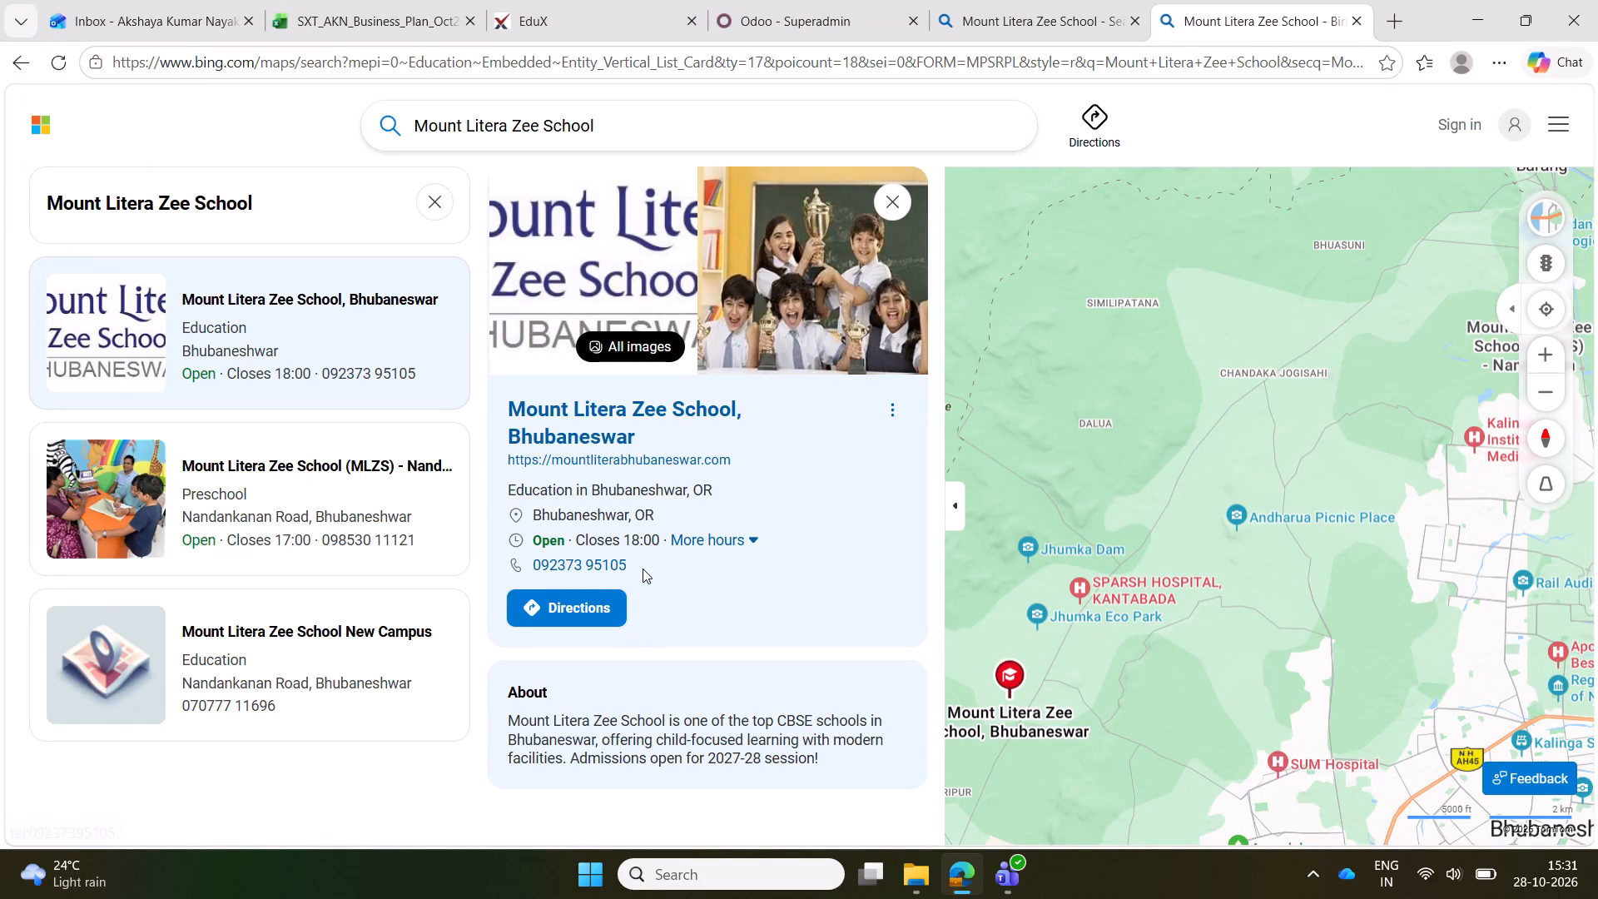
Append the phone number from the Mount Litera Zee School, Bhubaneswar map listing after a comma in the Bhagabatipur entry's Phone cell.
{"action": "left_click_drag", "start_coordinate": [643, 569], "coordinate": [529, 567]}
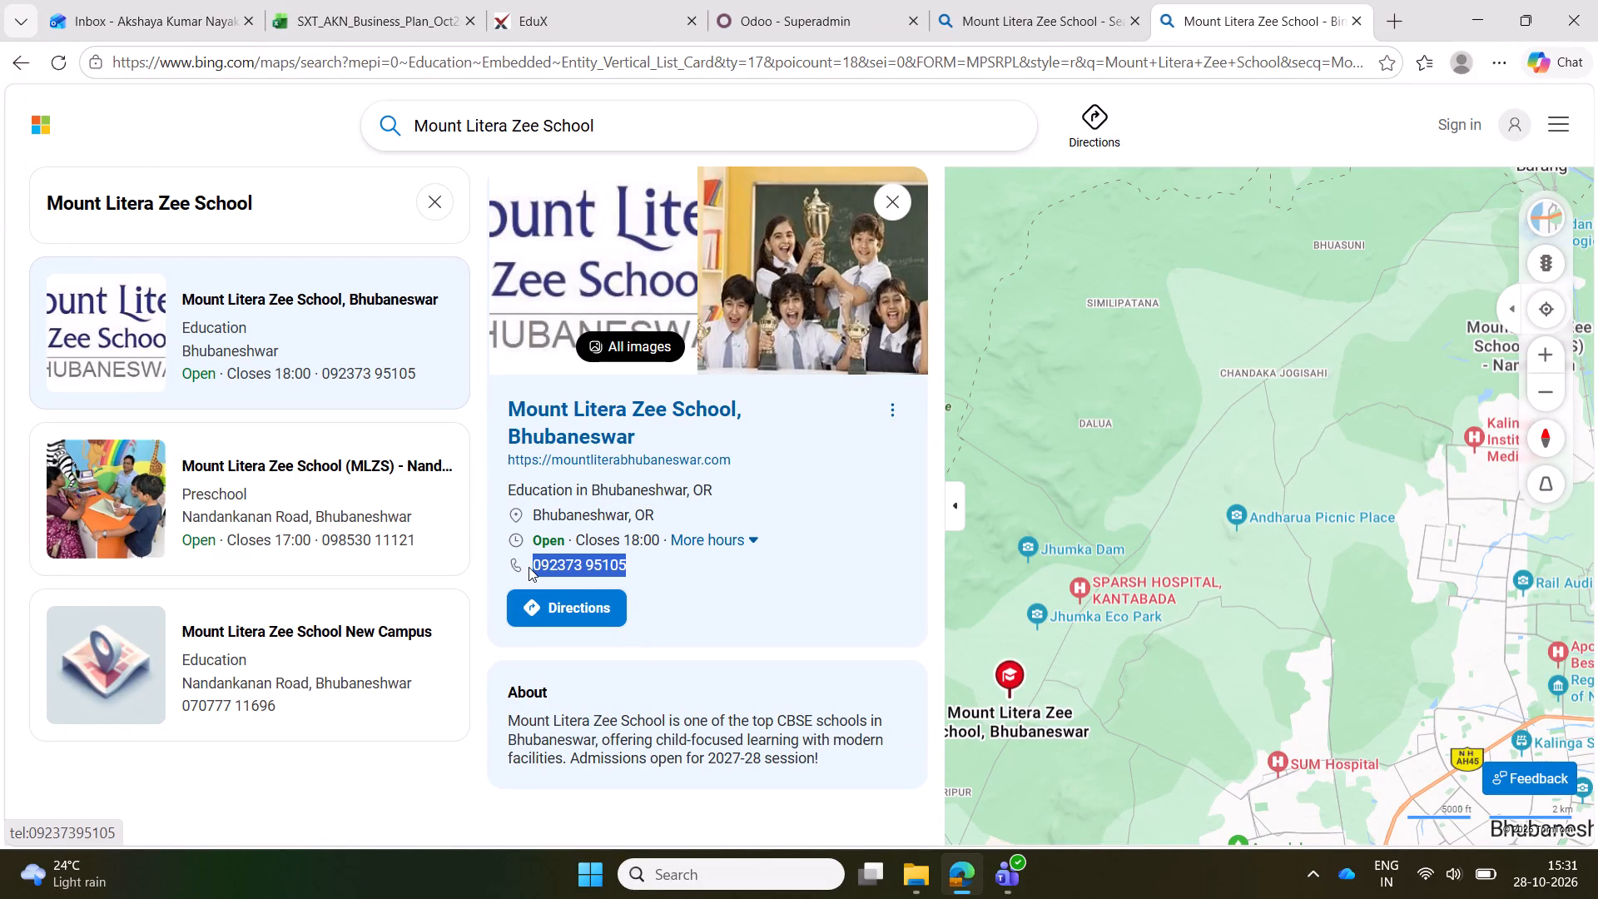
{"action": "key", "text": "ctrl+c"}
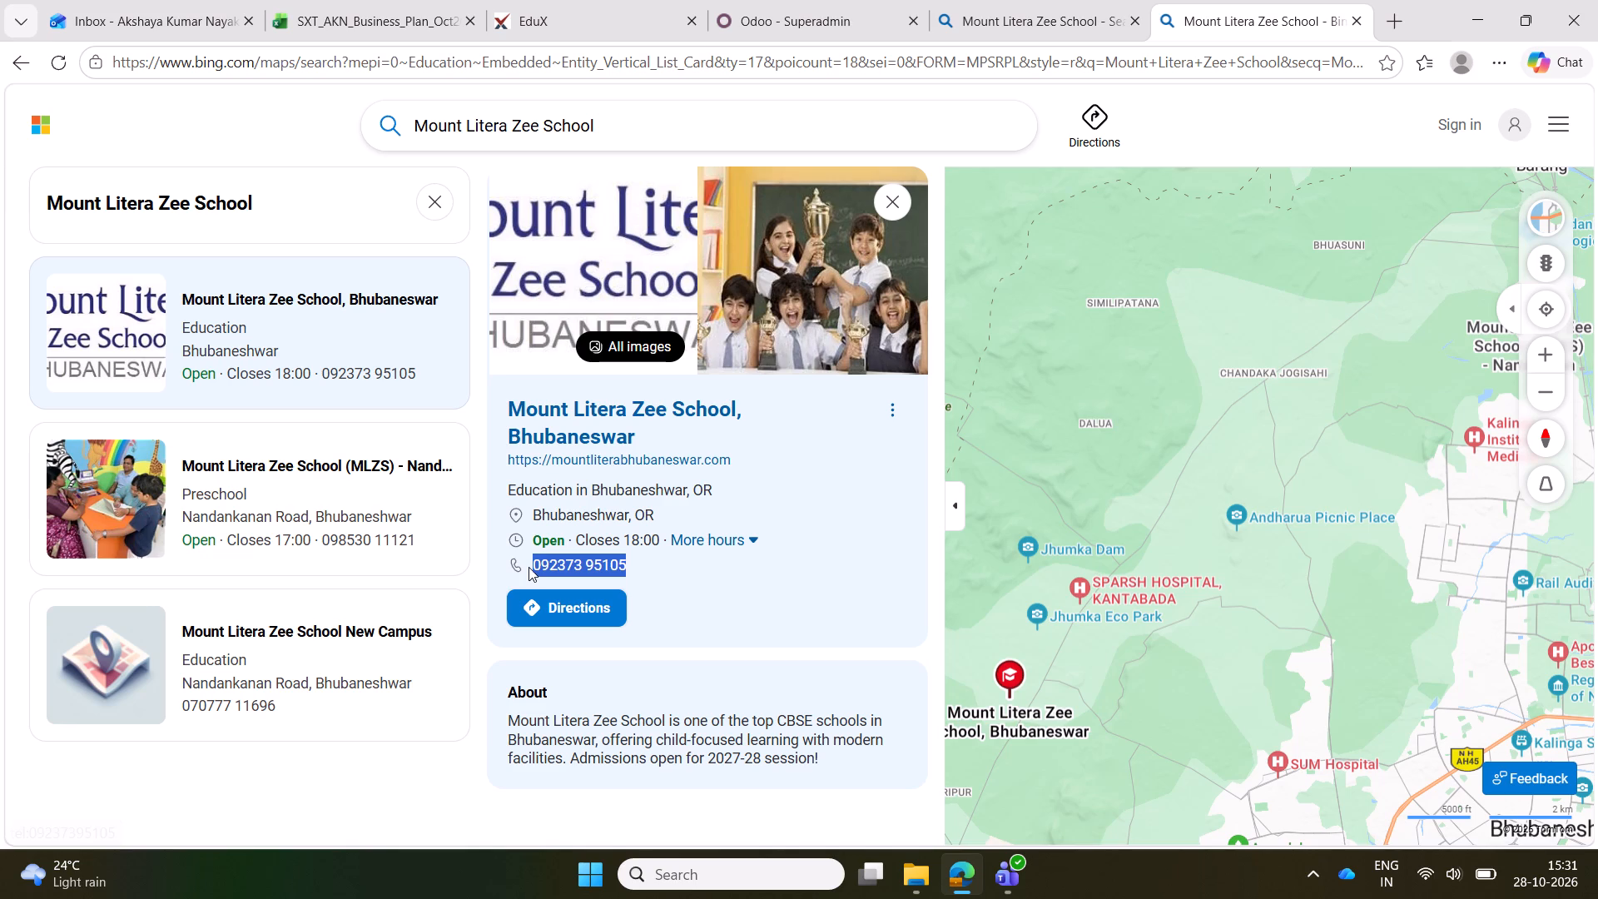
{"action": "left_click", "coordinate": [1028, 30]}
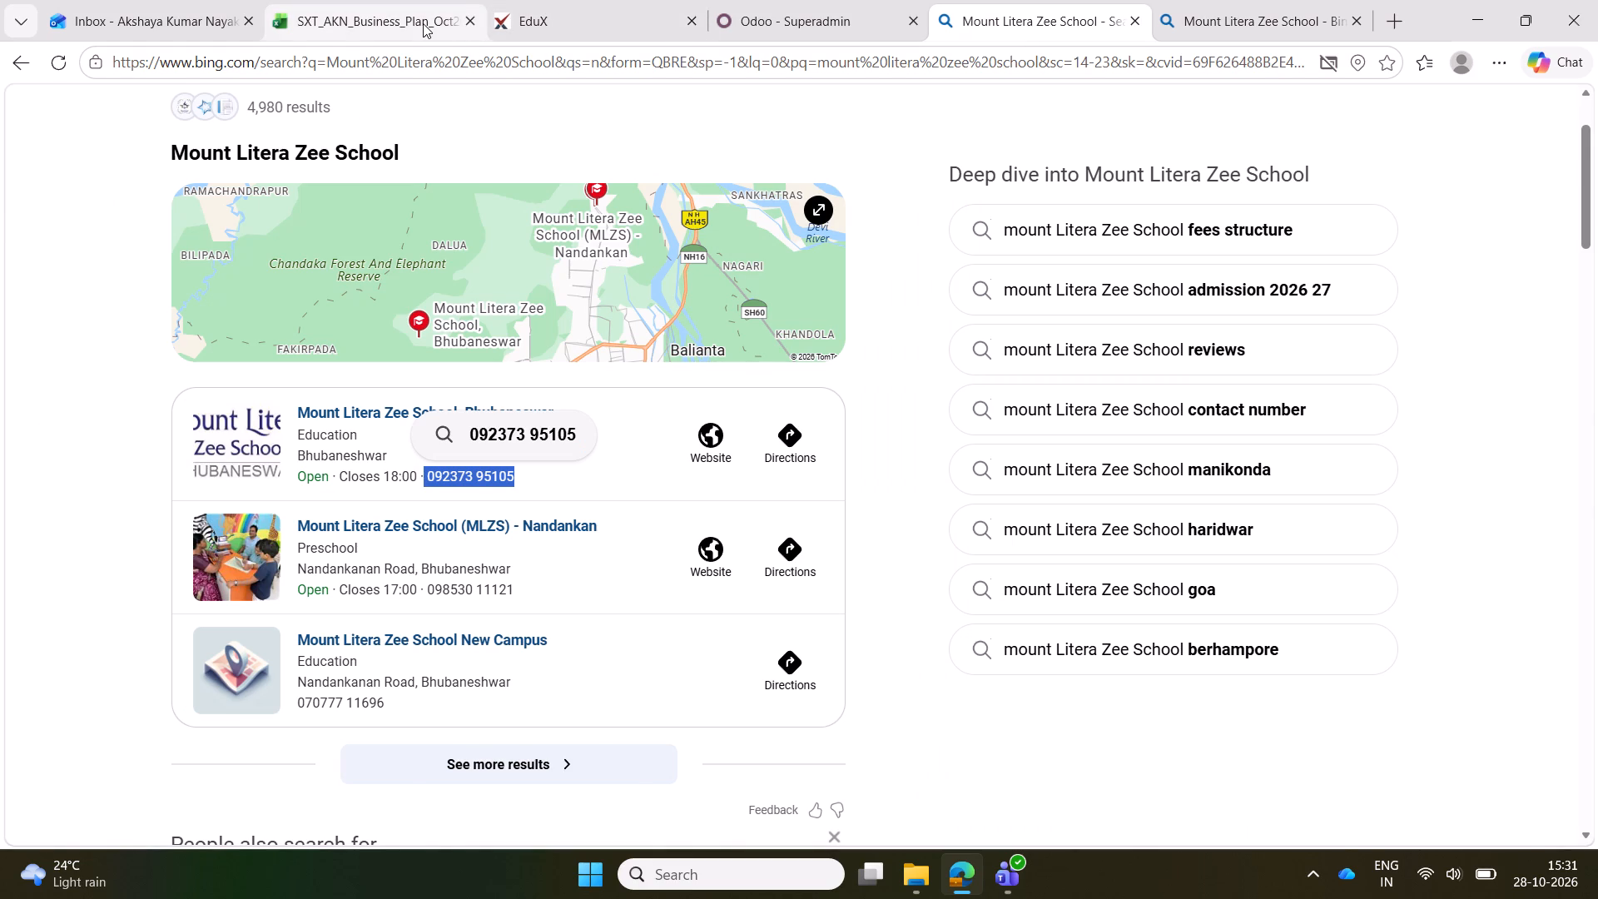
{"action": "left_click", "coordinate": [423, 23]}
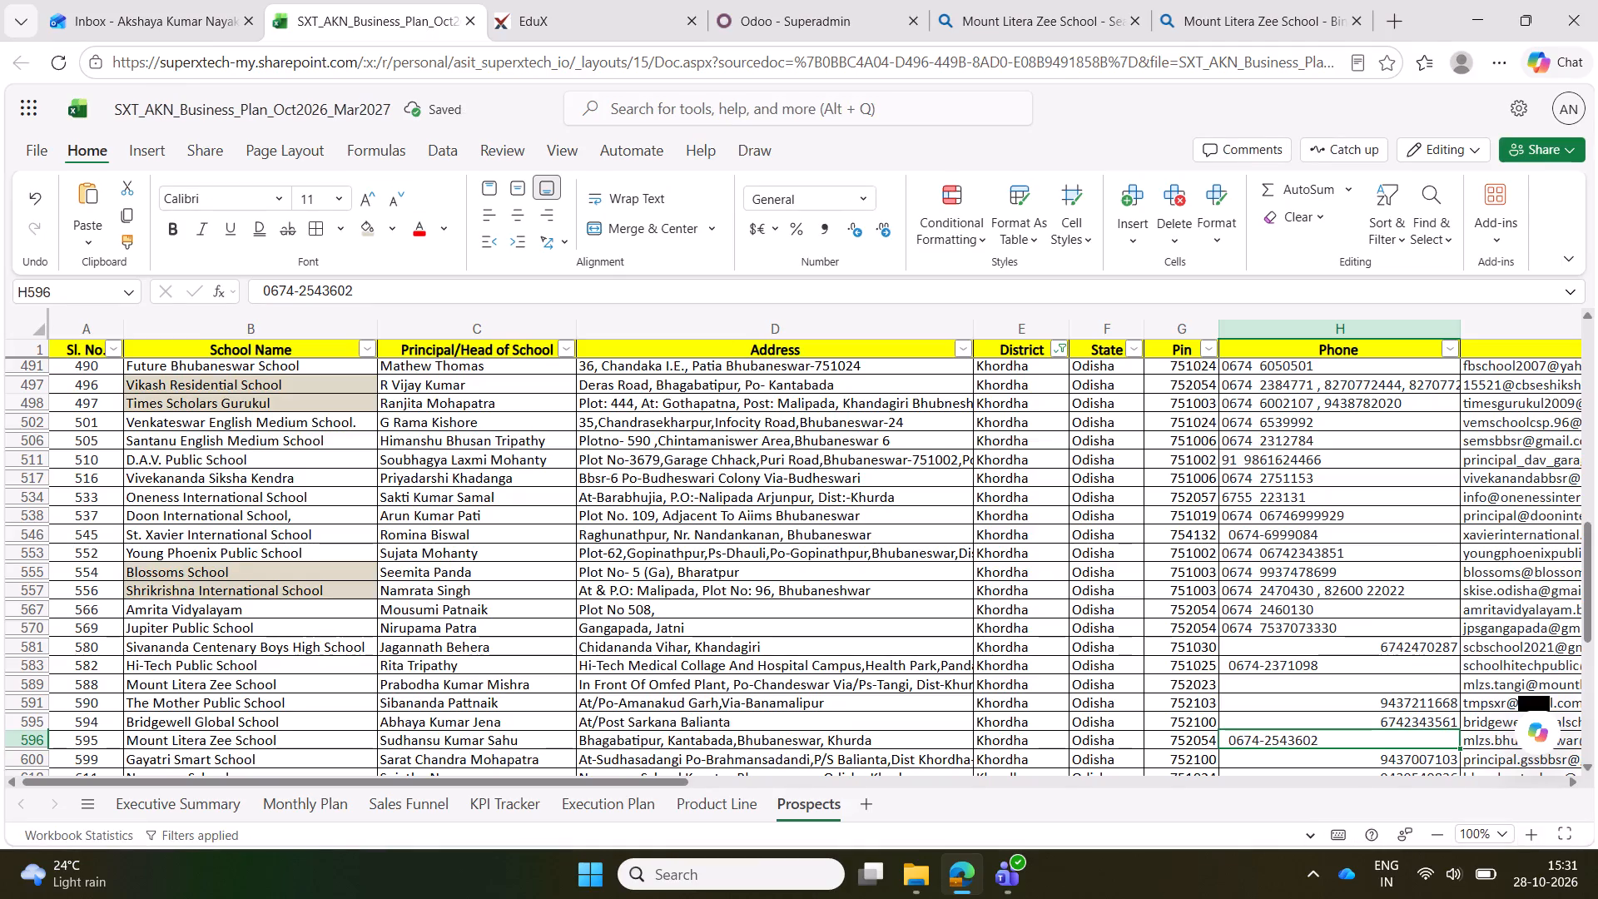
{"action": "left_click", "coordinate": [474, 740]}
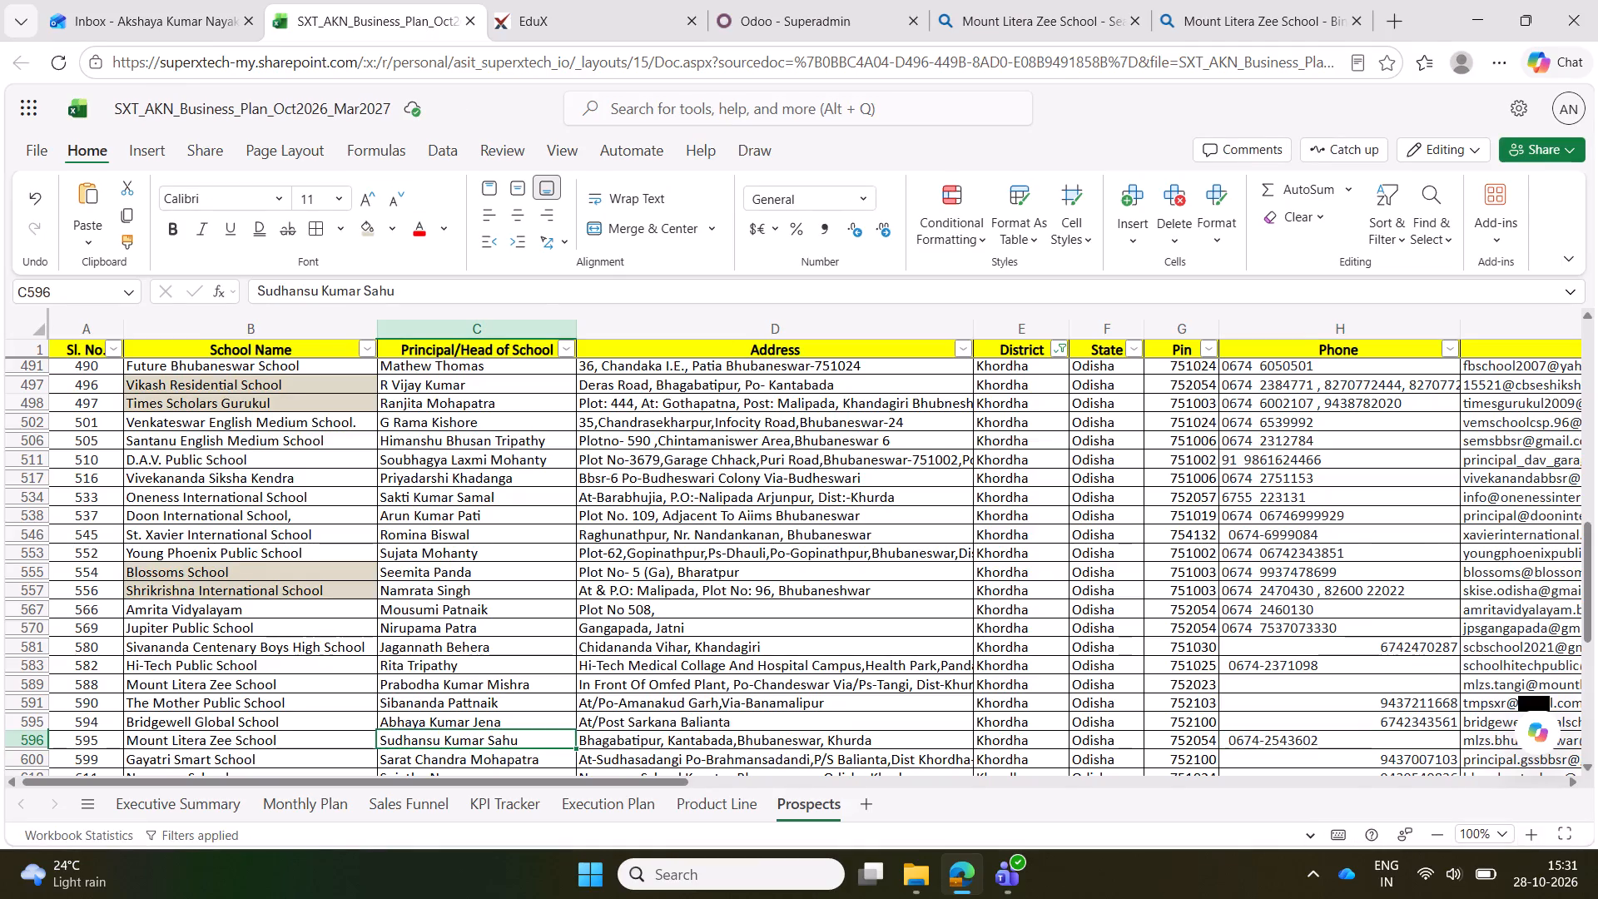
{"action": "key", "text": "Right"}
{"action": "key", "text": "Right"}
{"action": "key", "text": "Right"}
{"action": "key", "text": "Right"}
{"action": "key", "text": "Right"}
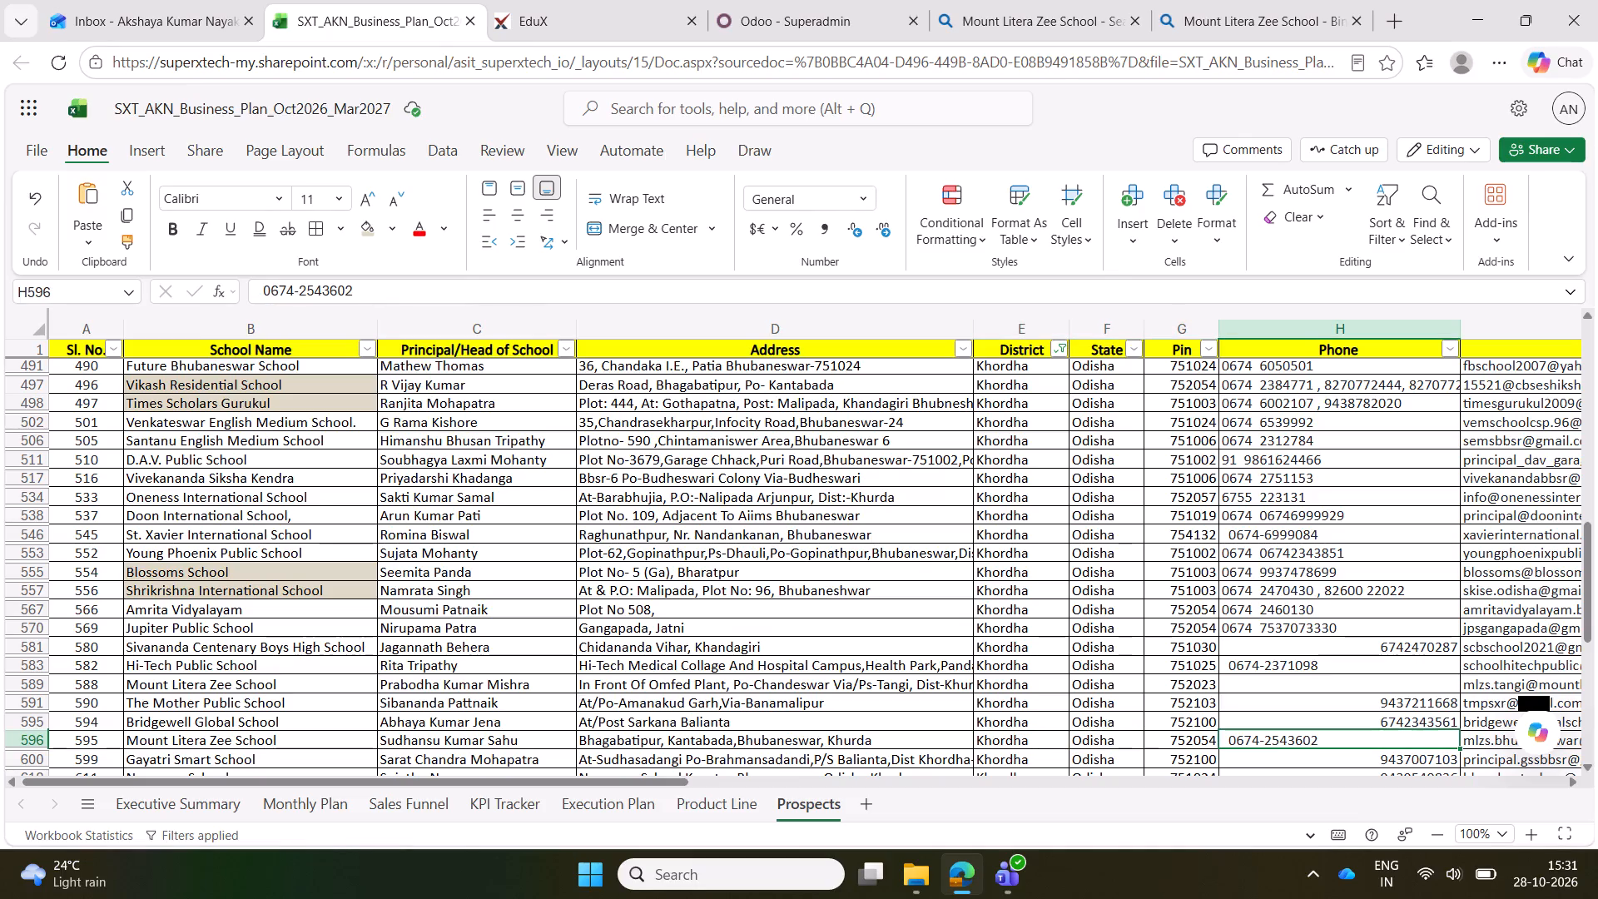
{"action": "double_click", "coordinate": [1323, 737]}
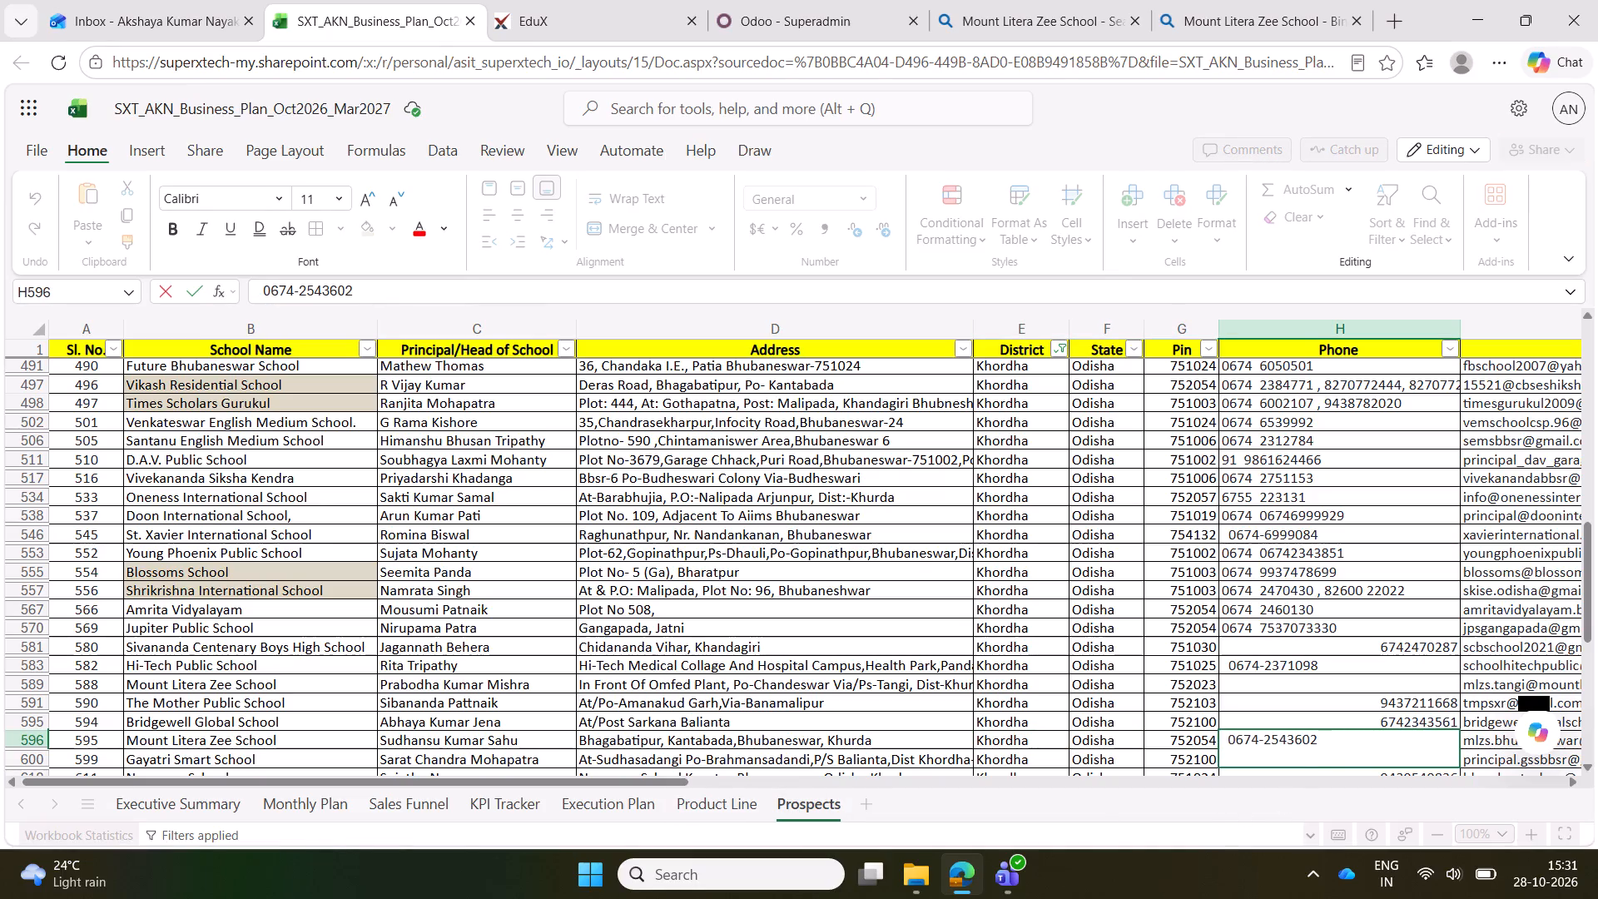
{"action": "type", "text": ","}
{"action": "key", "text": "space"}
{"action": "key", "text": "ctrl+v"}
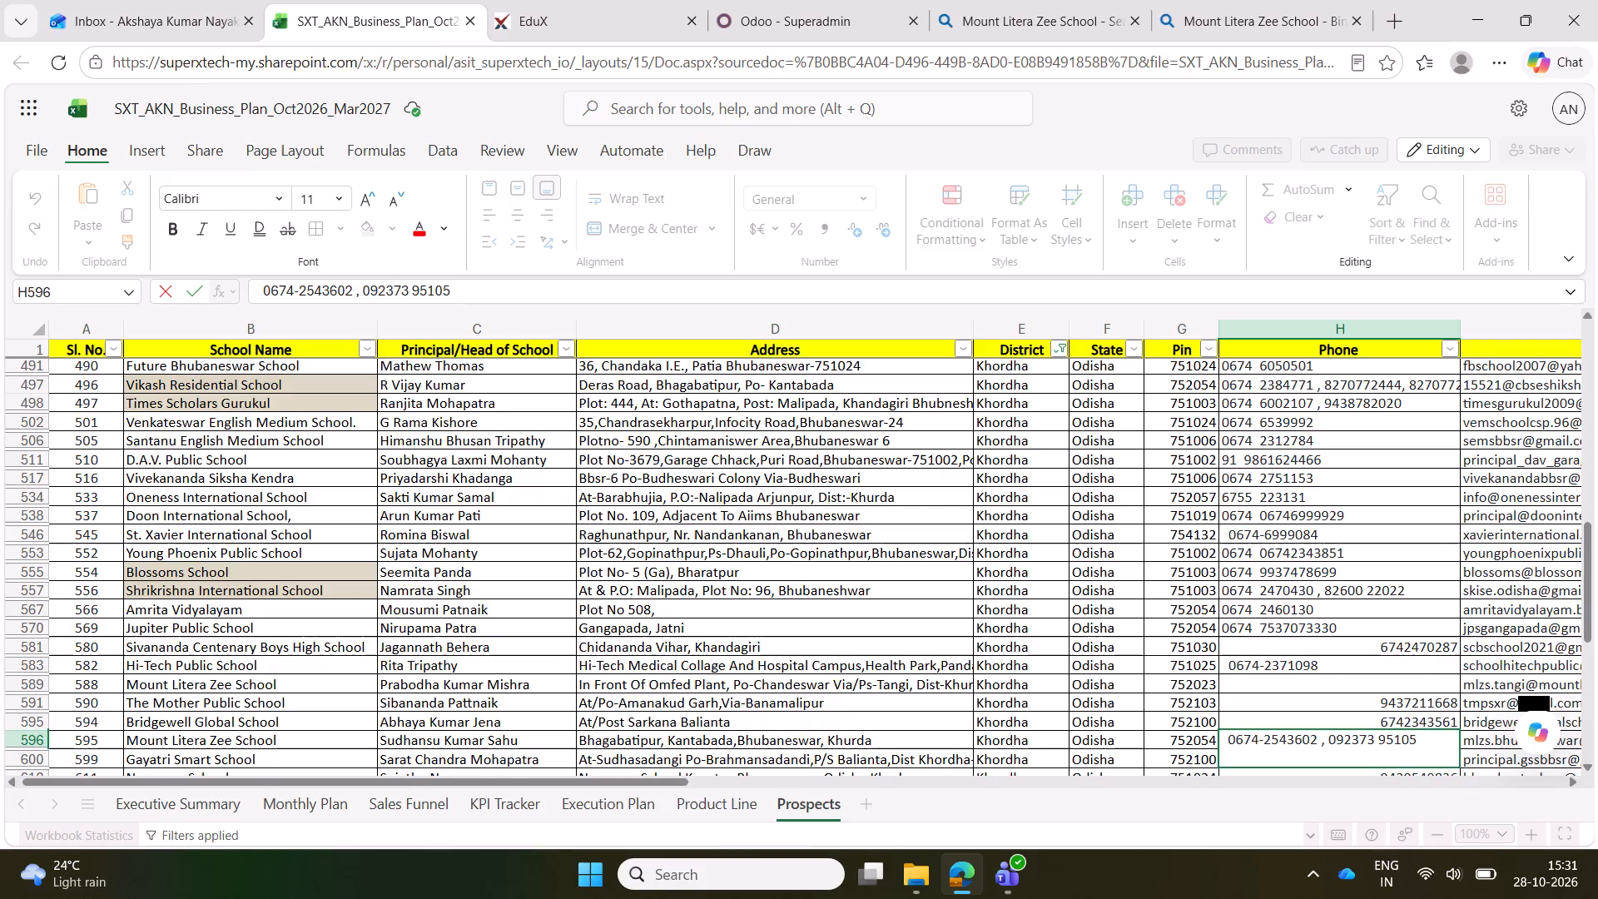
{"action": "key", "text": "Down"}
{"action": "key", "text": "Down"}
{"action": "key", "text": "Return"}
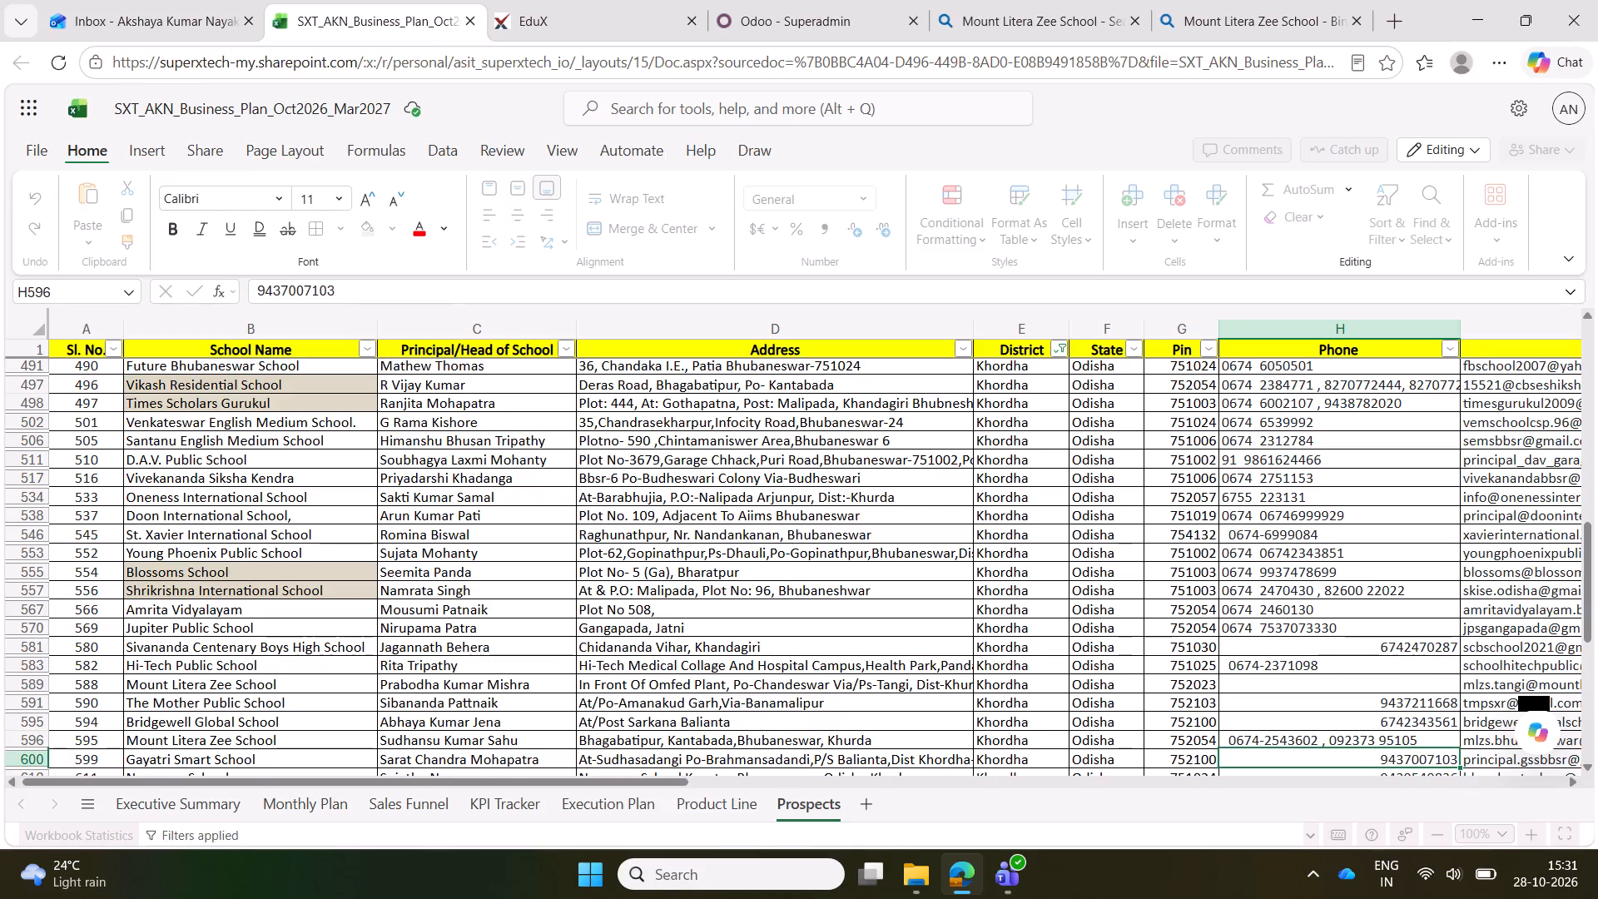
Examine the phone entries of the remaining Khordha prospects below the Bhagabatipur Mount Litera Zee School row.
{"action": "key", "text": "Down"}
{"action": "key", "text": "Down"}
{"action": "key", "text": "Down"}
{"action": "key", "text": "Down"}
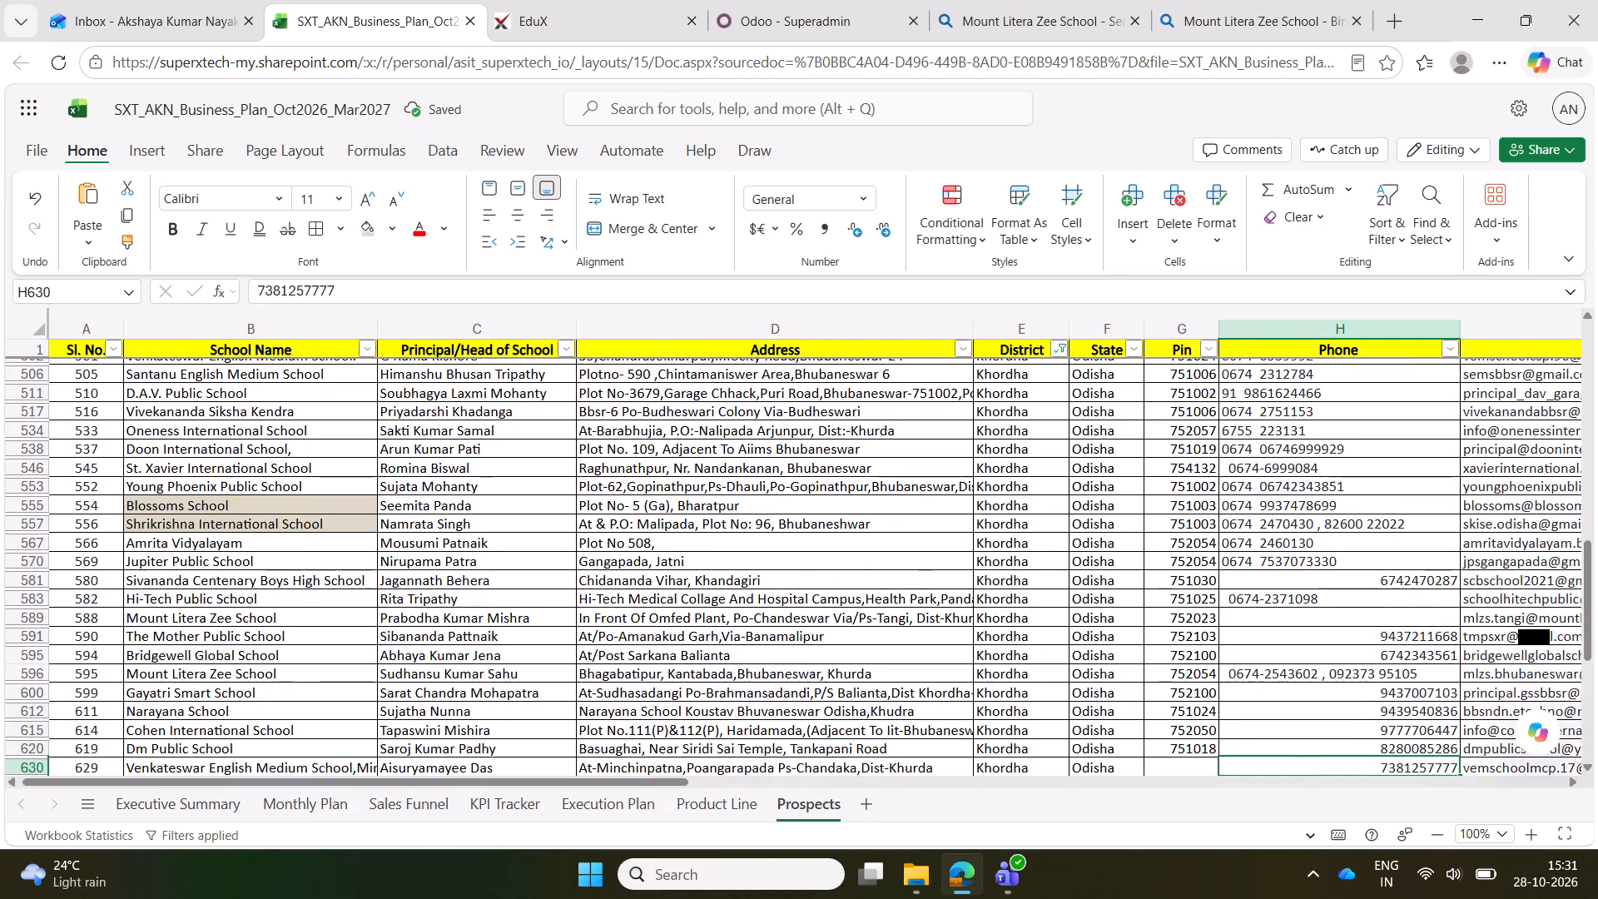
{"action": "key", "text": "Down"}
{"action": "key", "text": "Down"}
{"action": "key", "text": "Down"}
{"action": "key", "text": "Down"}
{"action": "key", "text": "Down"}
{"action": "key", "text": "Down"}
{"action": "key", "text": "Down"}
{"action": "key", "text": "Down"}
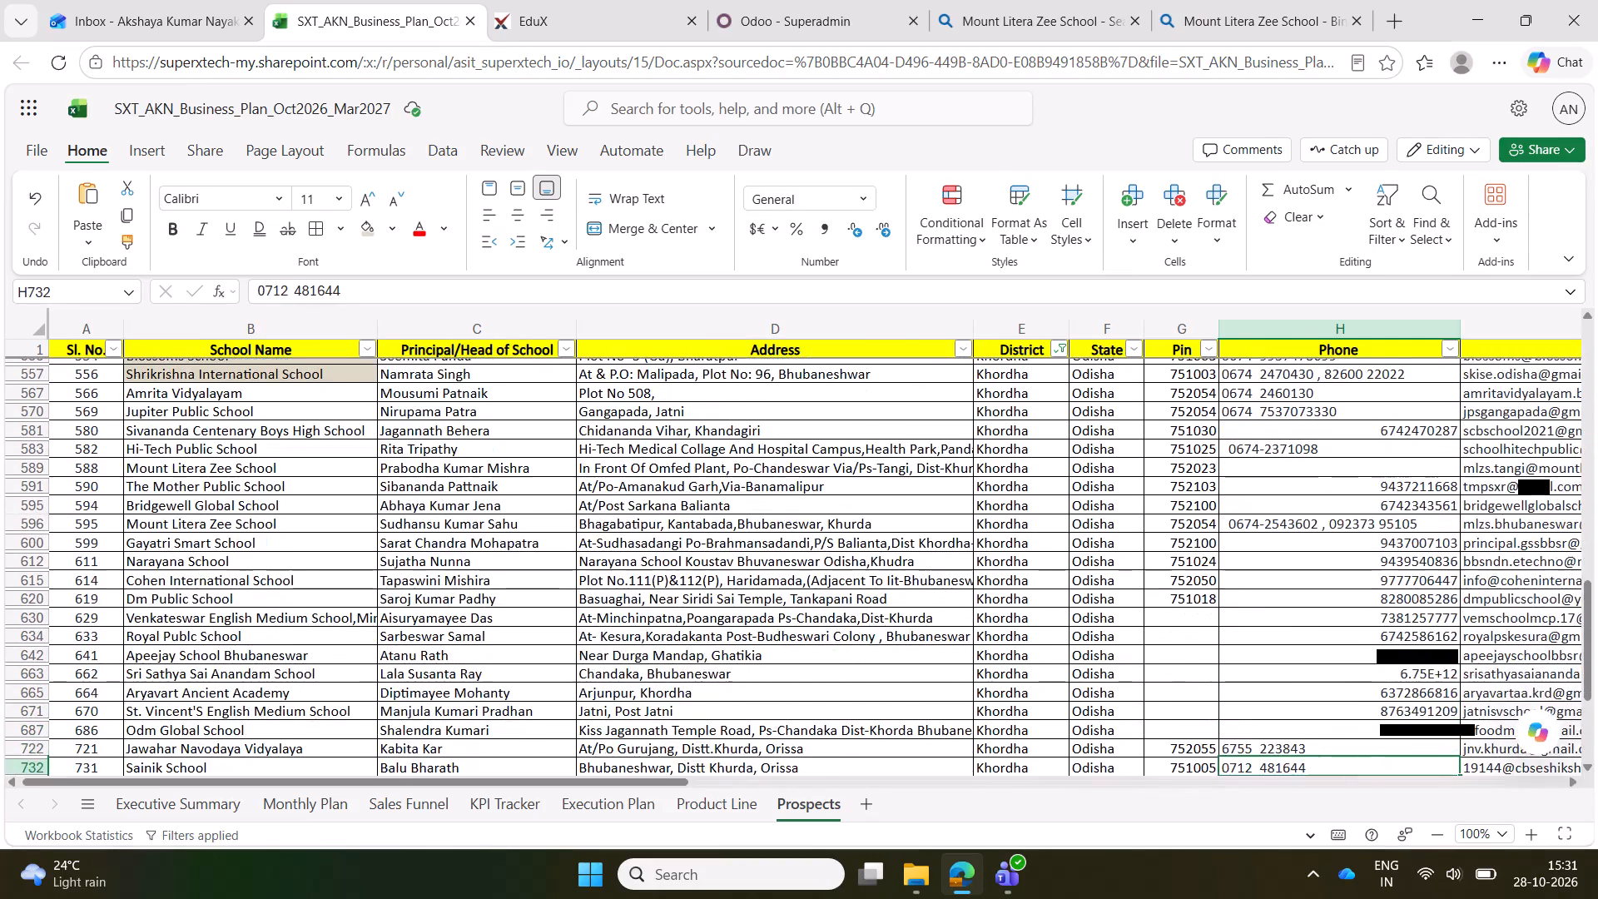
{"action": "key", "text": "Down"}
{"action": "key", "text": "Down"}
{"action": "key", "text": "Down"}
{"action": "key", "text": "Down"}
{"action": "key", "text": "Down"}
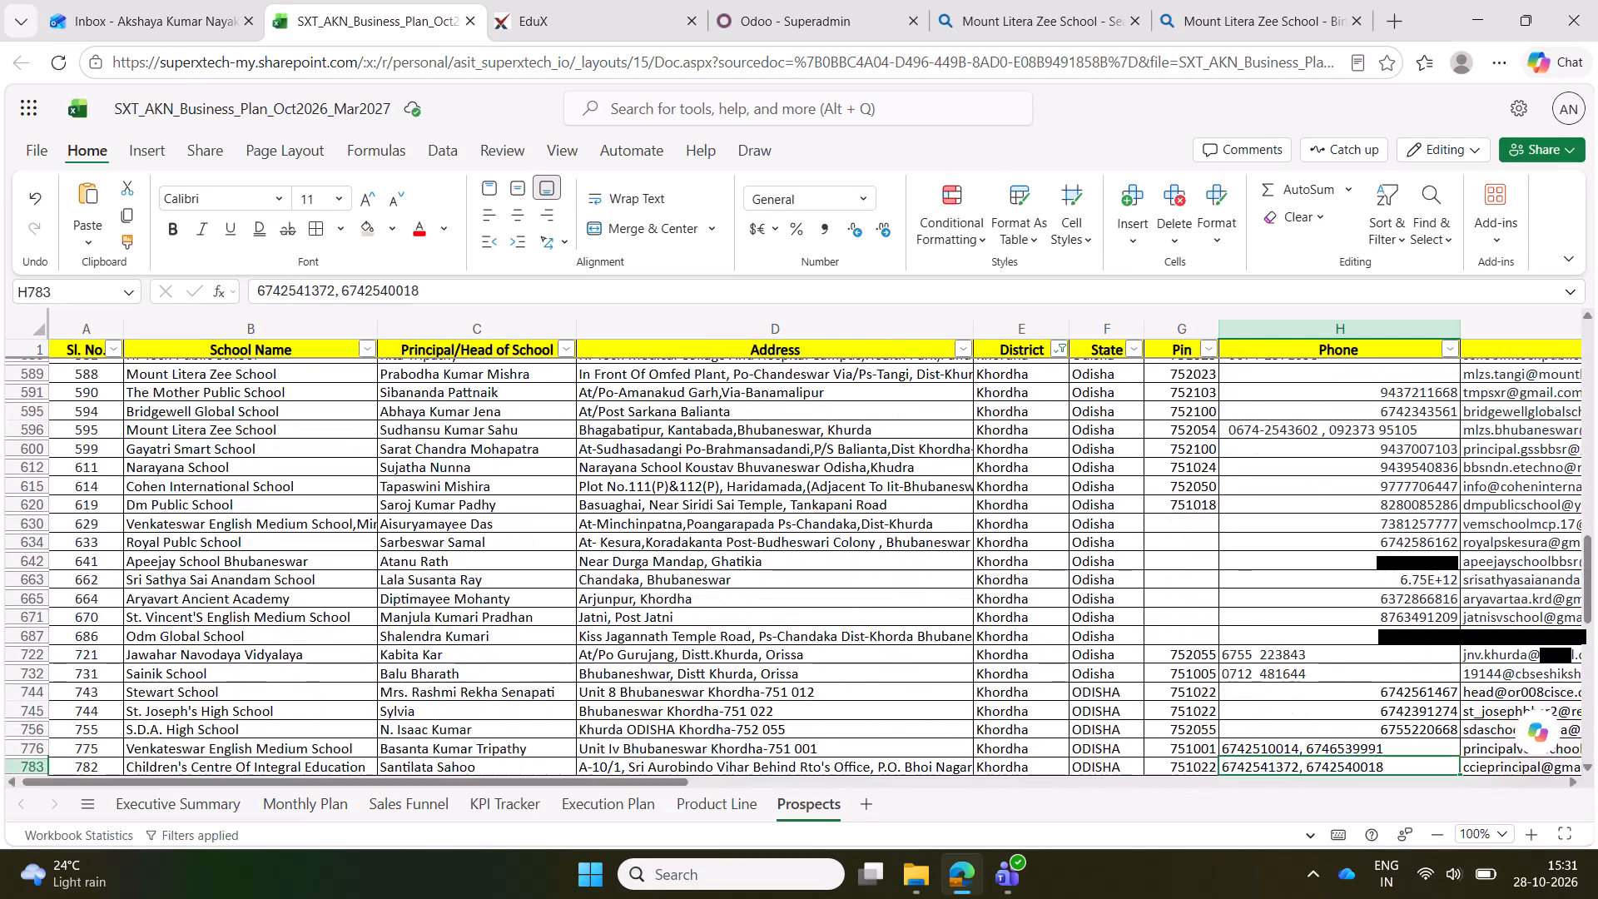
{"action": "key", "text": "Down"}
{"action": "key", "text": "Down"}
{"action": "key", "text": "Down"}
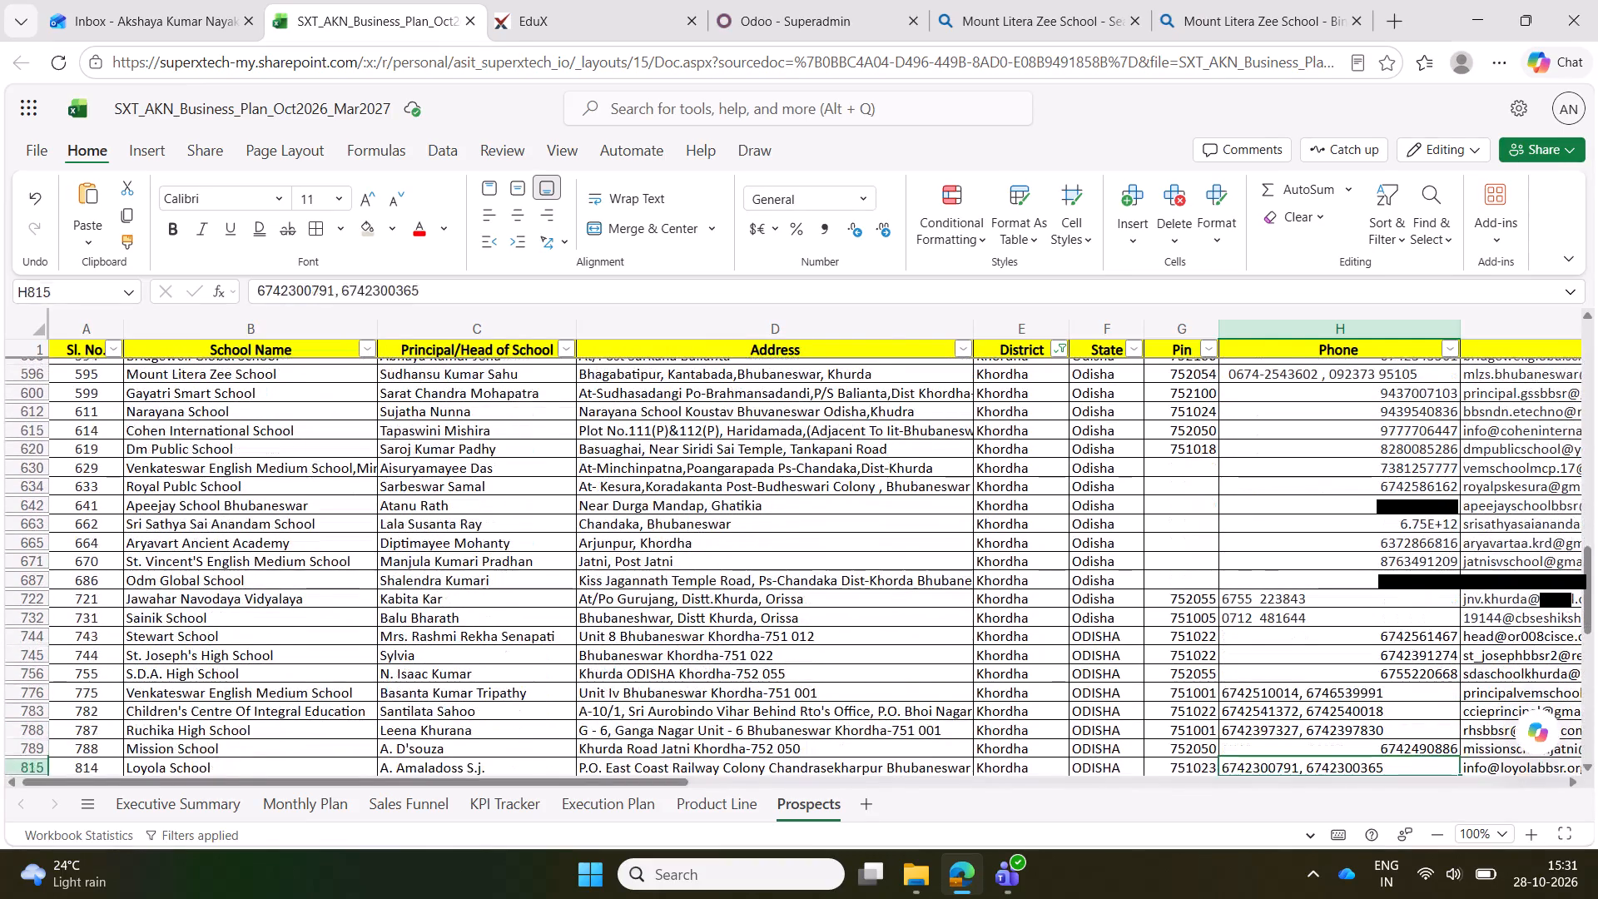
{"action": "key", "text": "Down"}
{"action": "key", "text": "Down"}
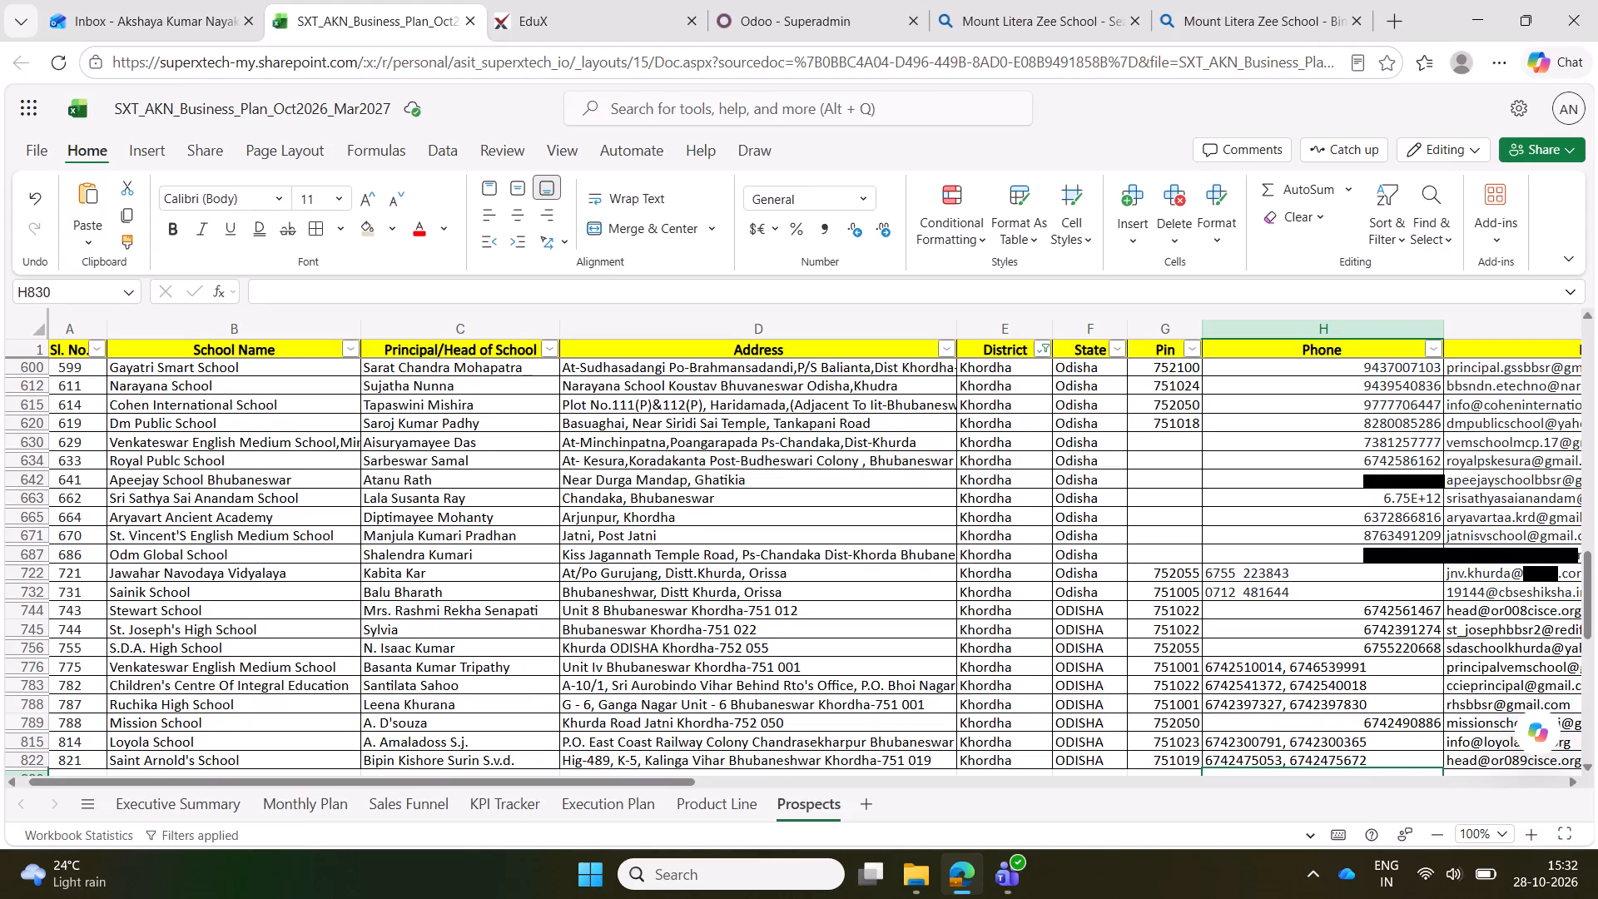
Search the Prospects sheet for "mount" and step through the matches back to the Tangi Mount Litera Zee School entry.
{"action": "key", "text": "ctrl+f"}
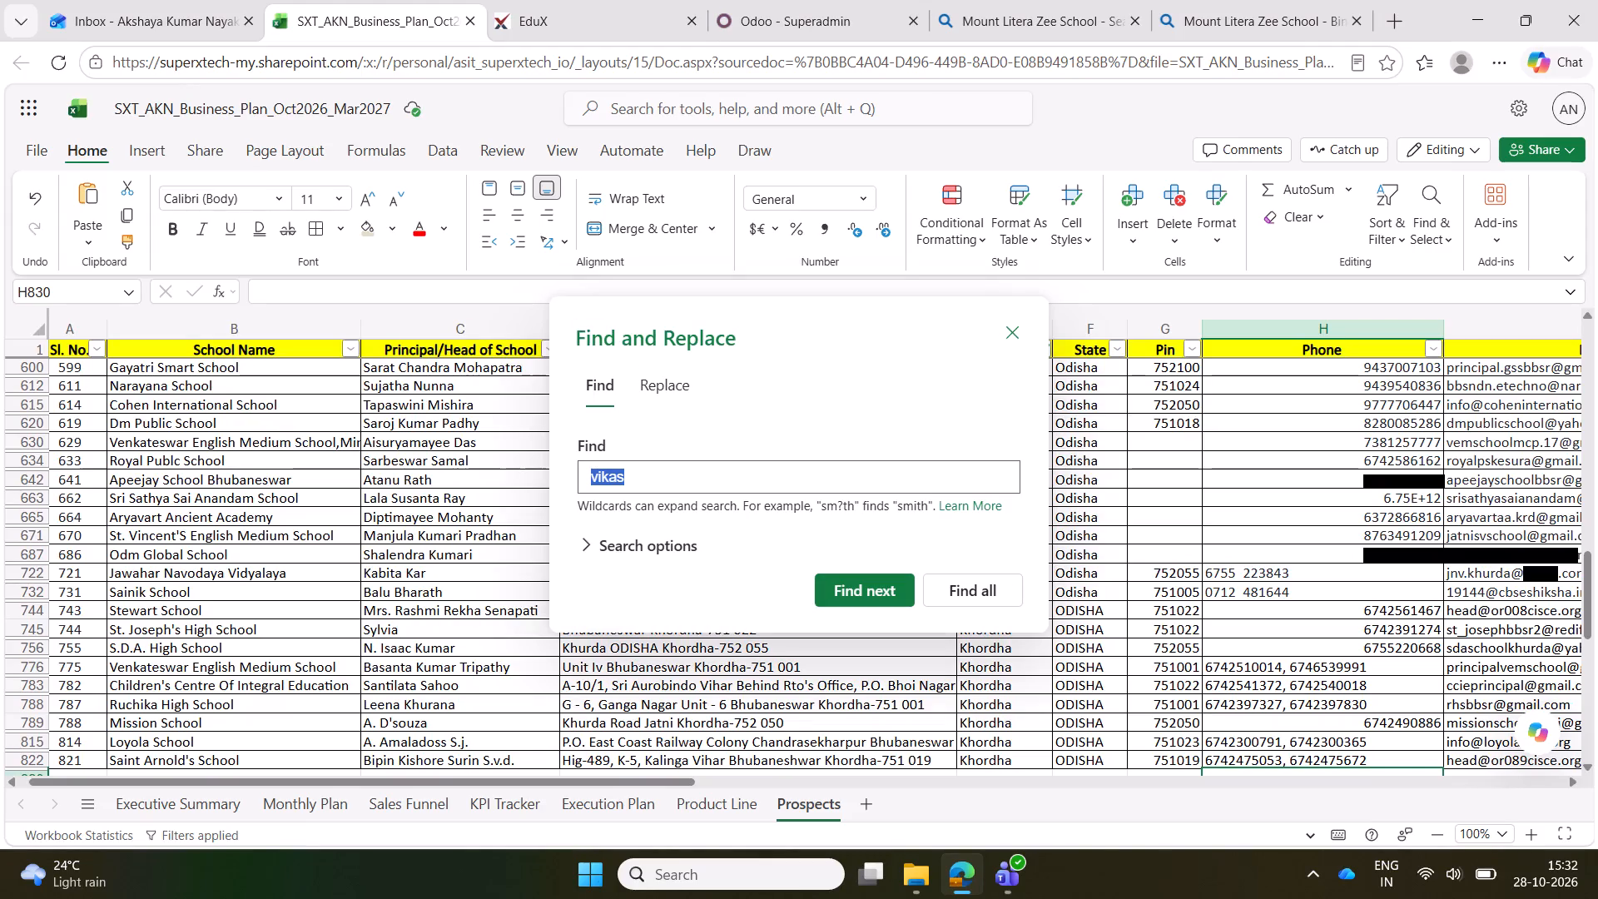
{"action": "type", "text": "mount"}
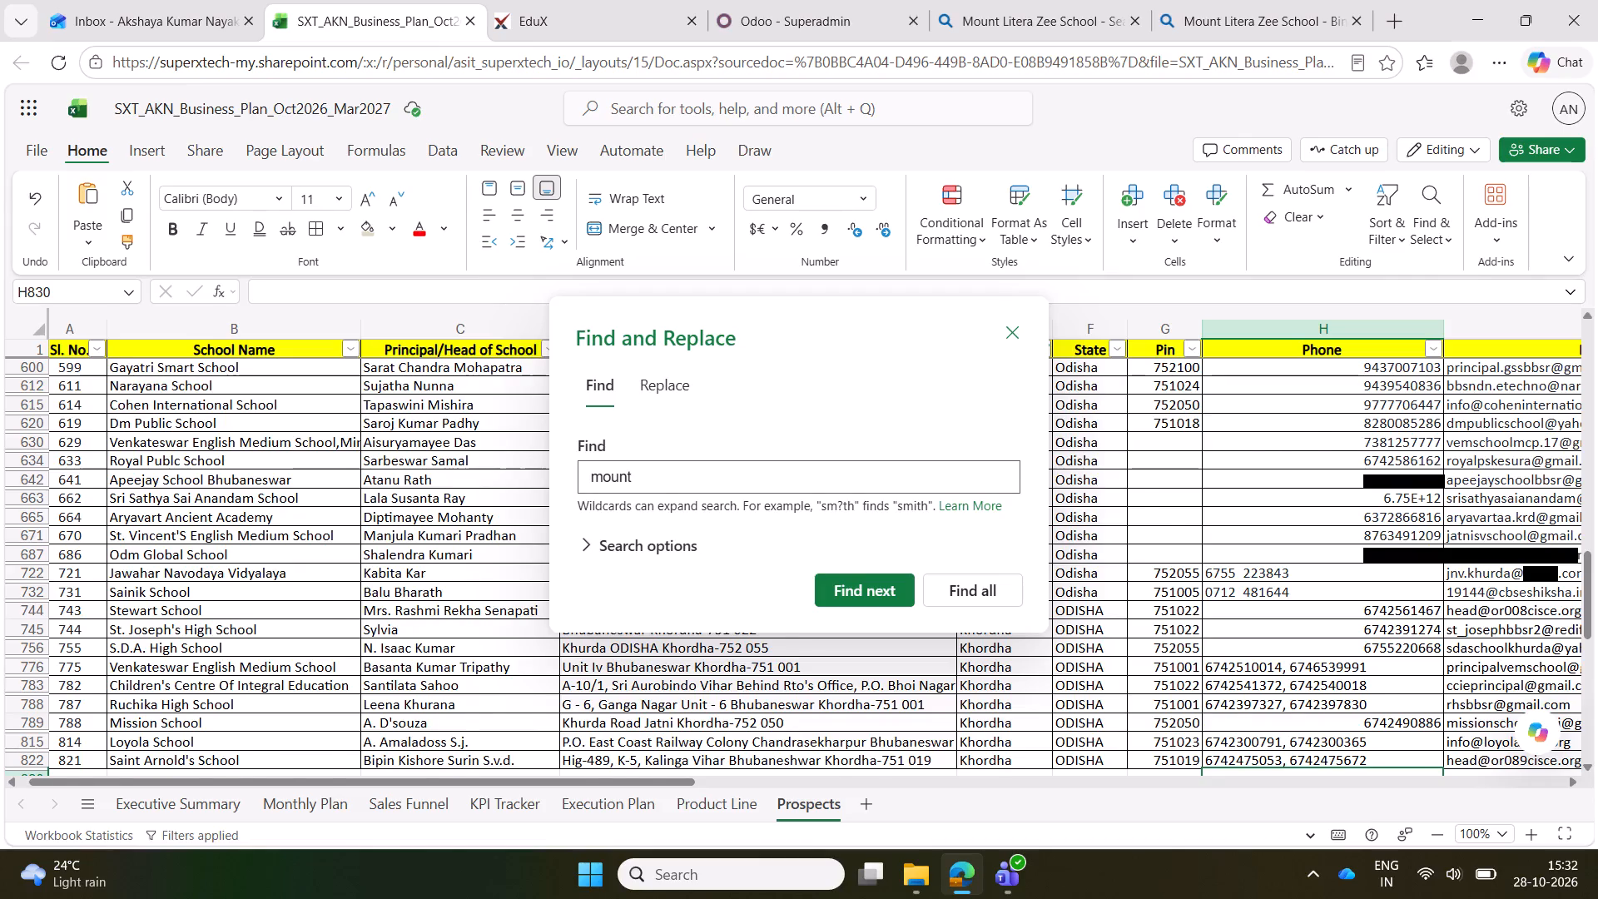
{"action": "key", "text": "Return"}
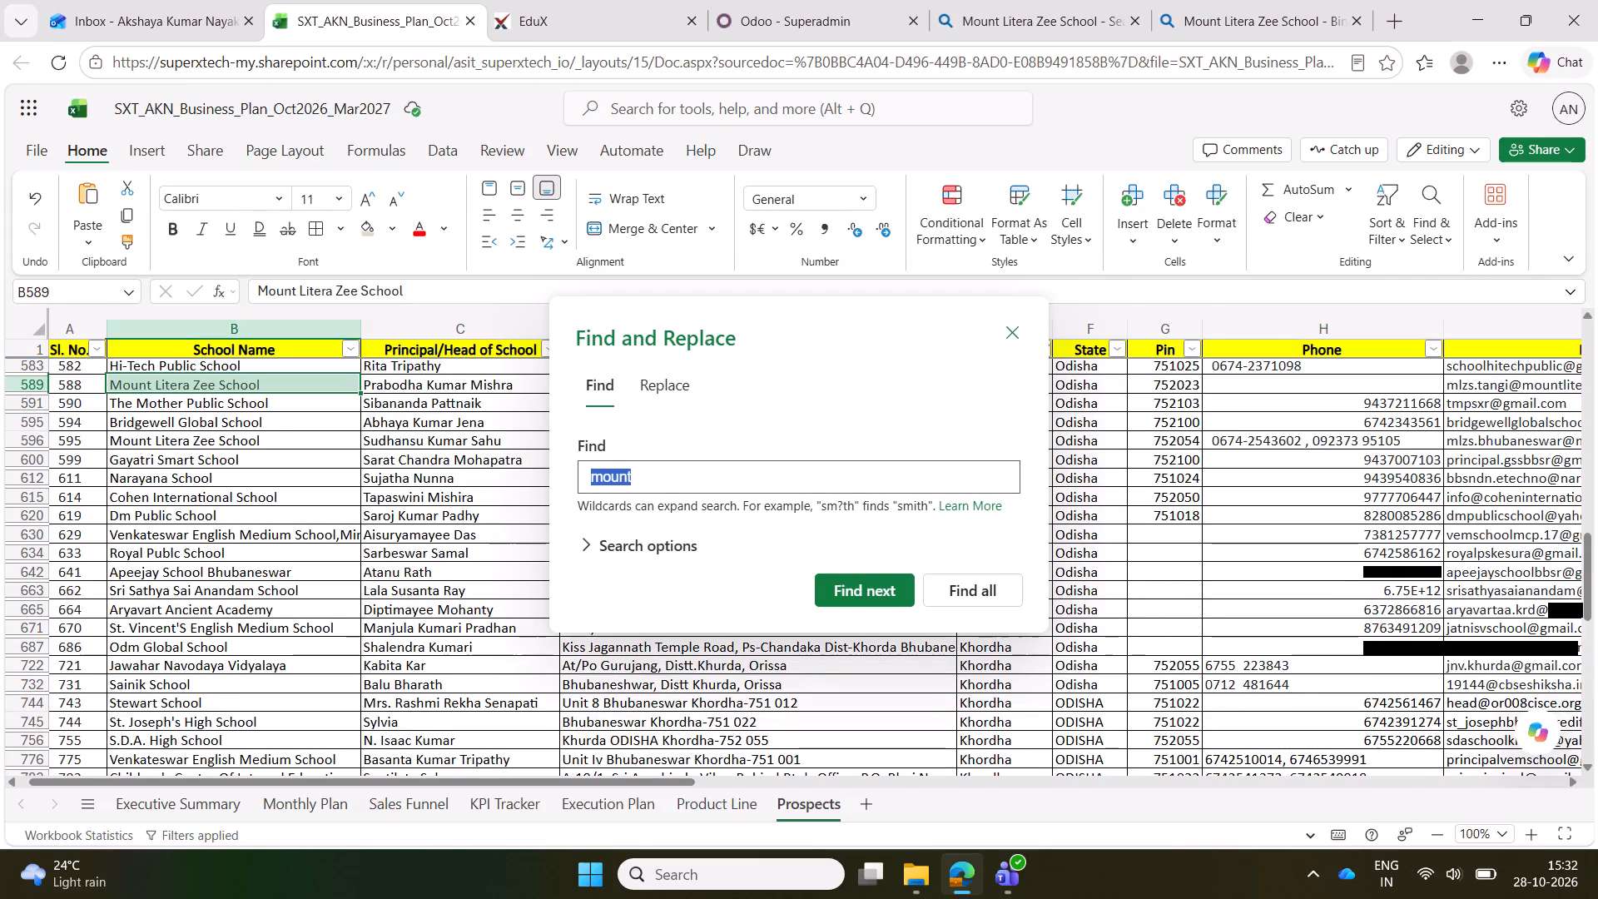
{"action": "left_click", "coordinate": [1013, 328]}
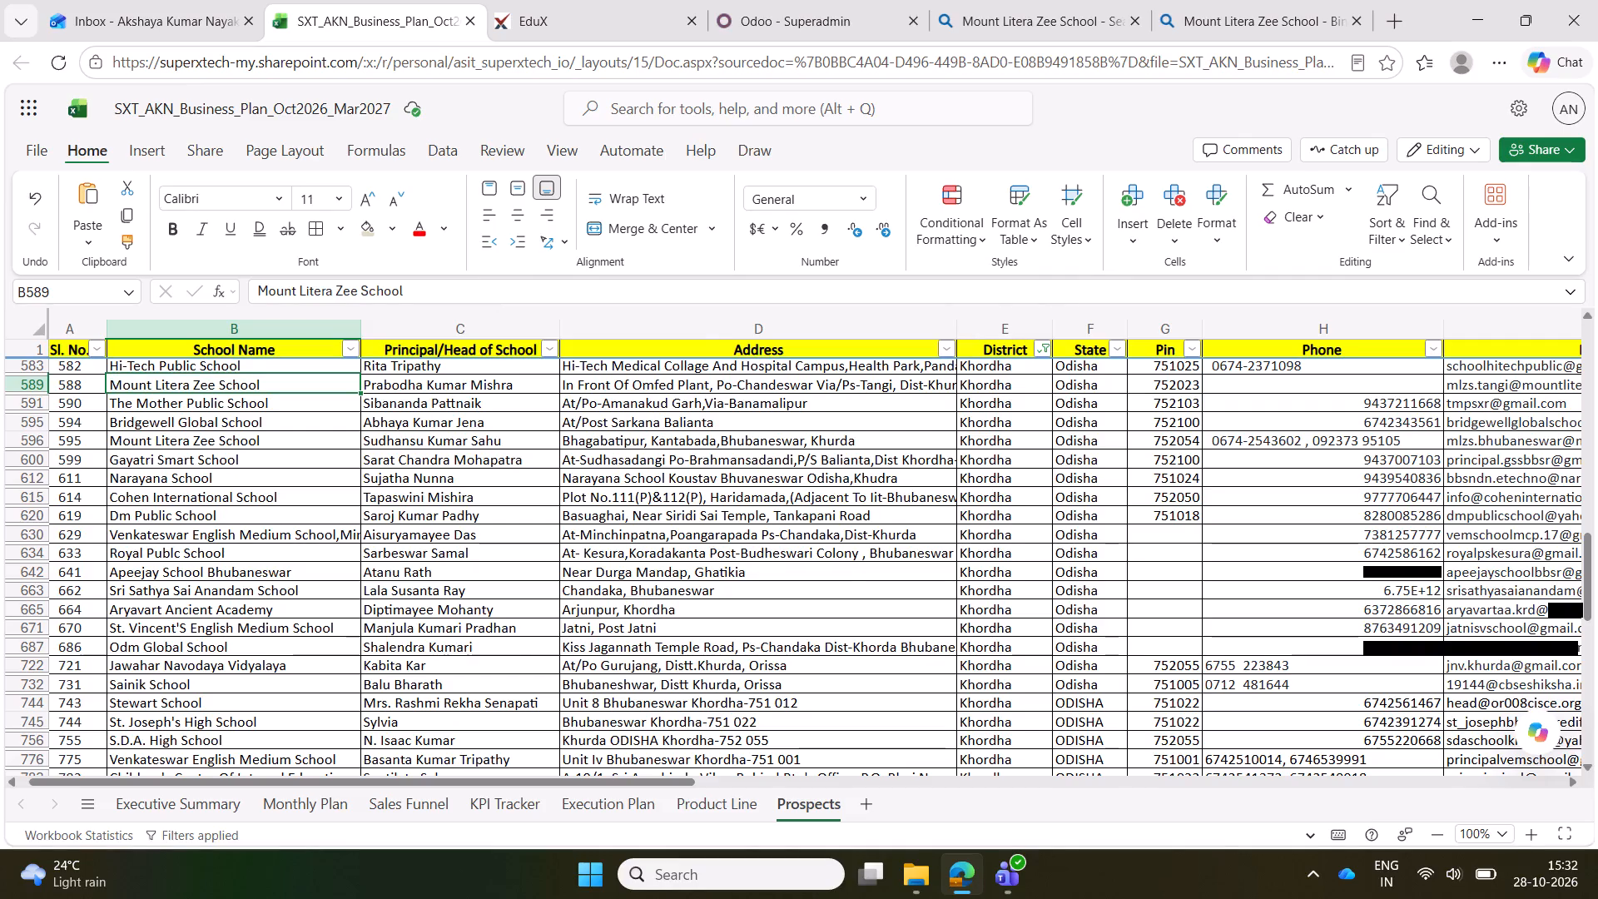
{"action": "key", "text": "ctrl+f"}
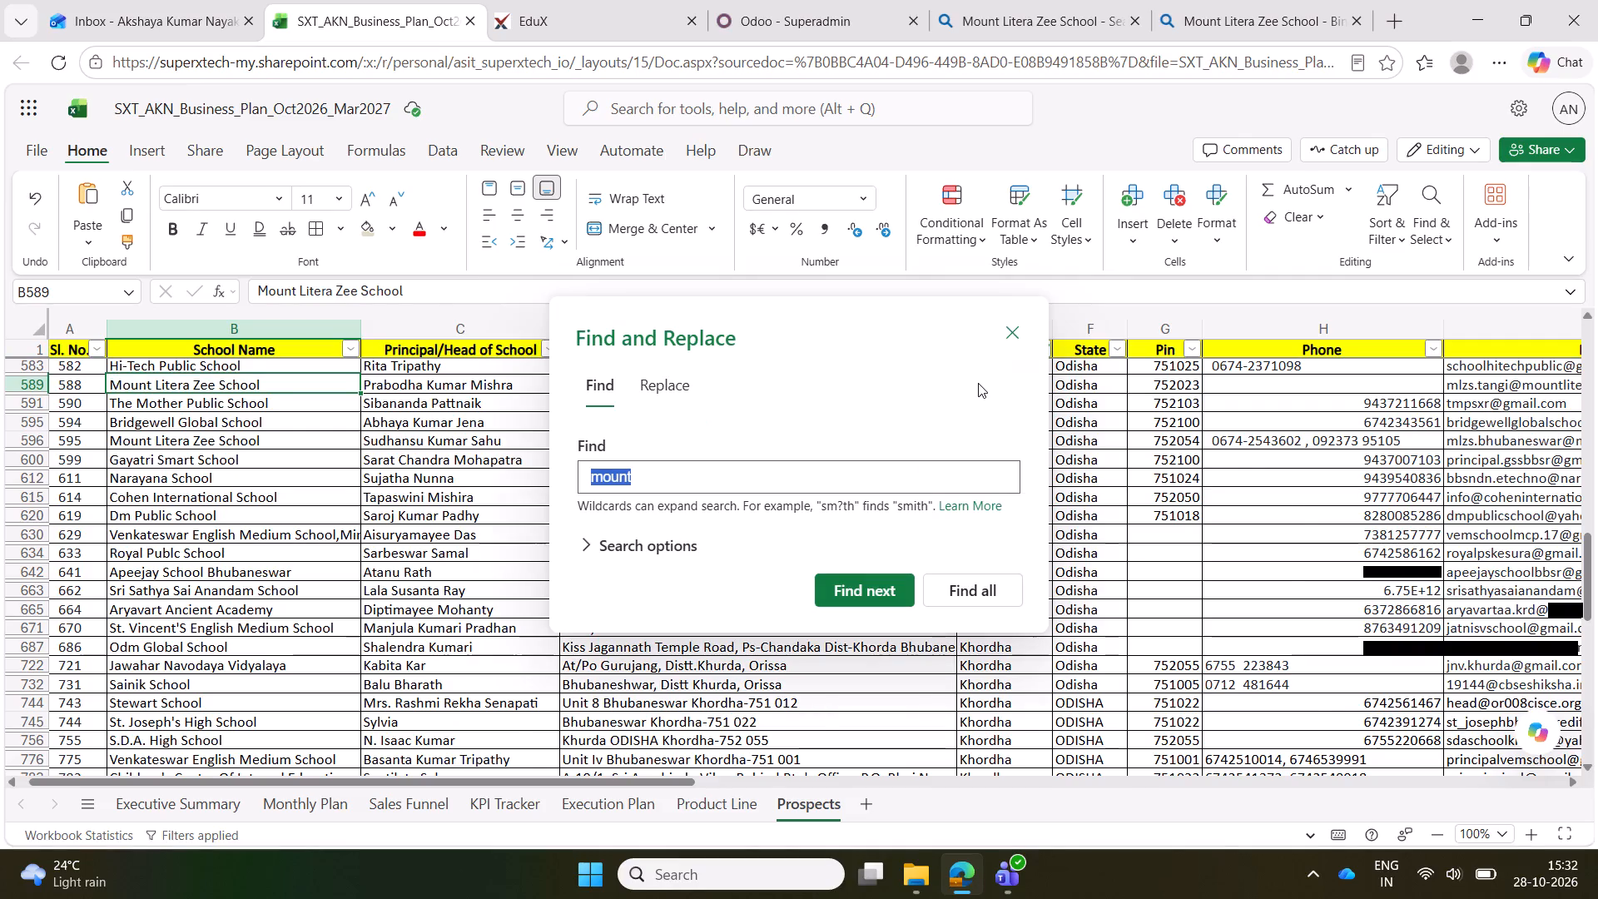
{"action": "key", "text": "Return"}
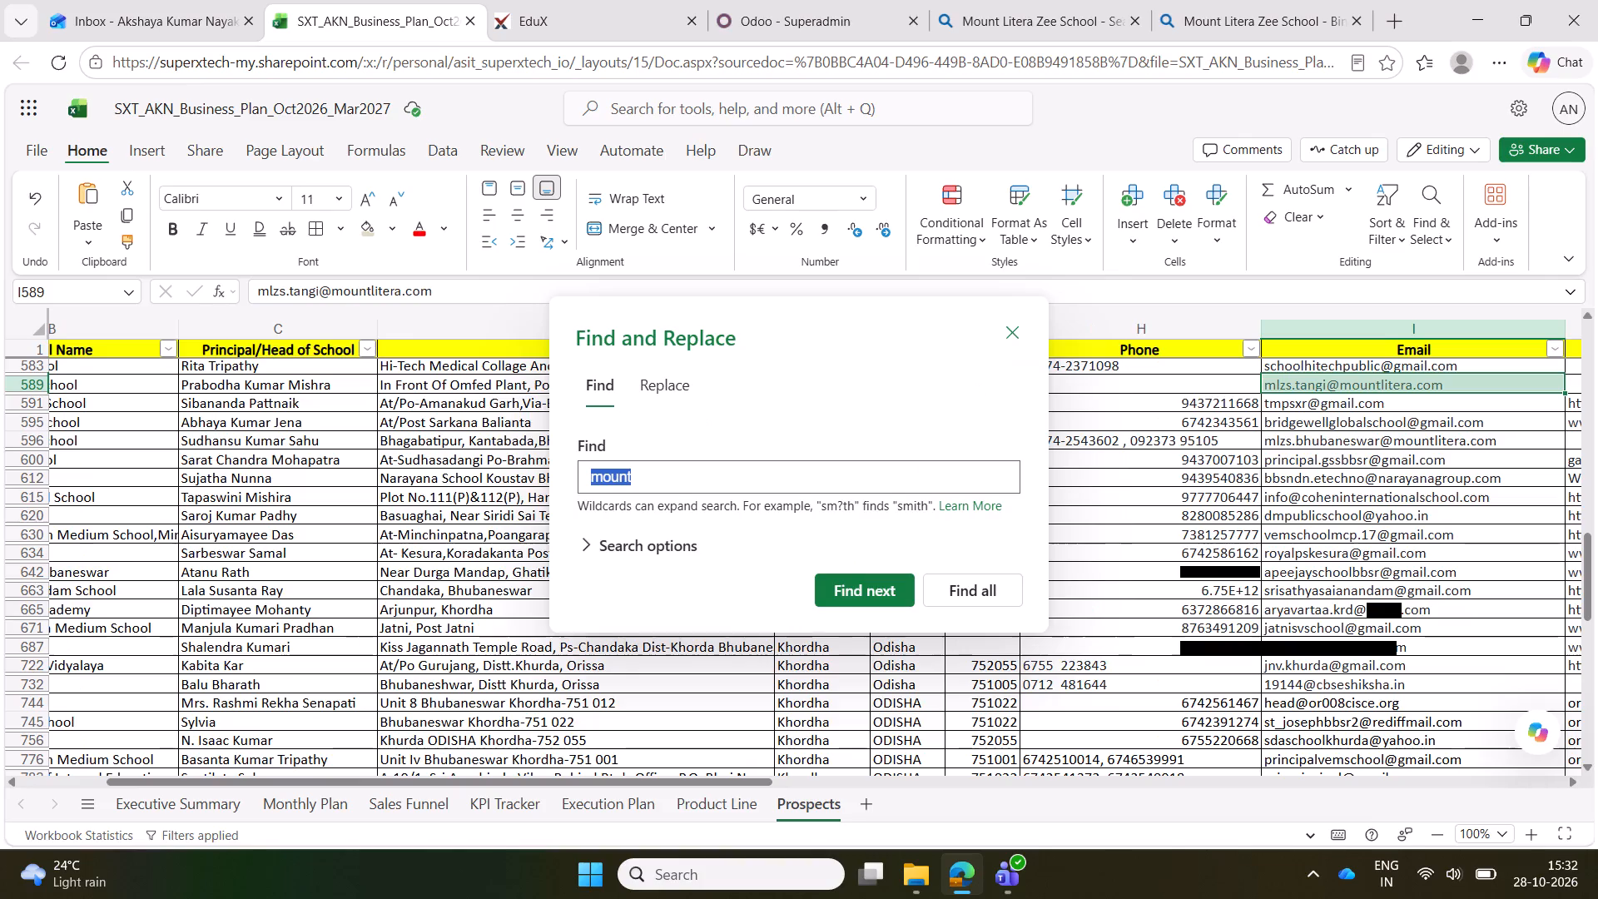
{"action": "key", "text": "Return"}
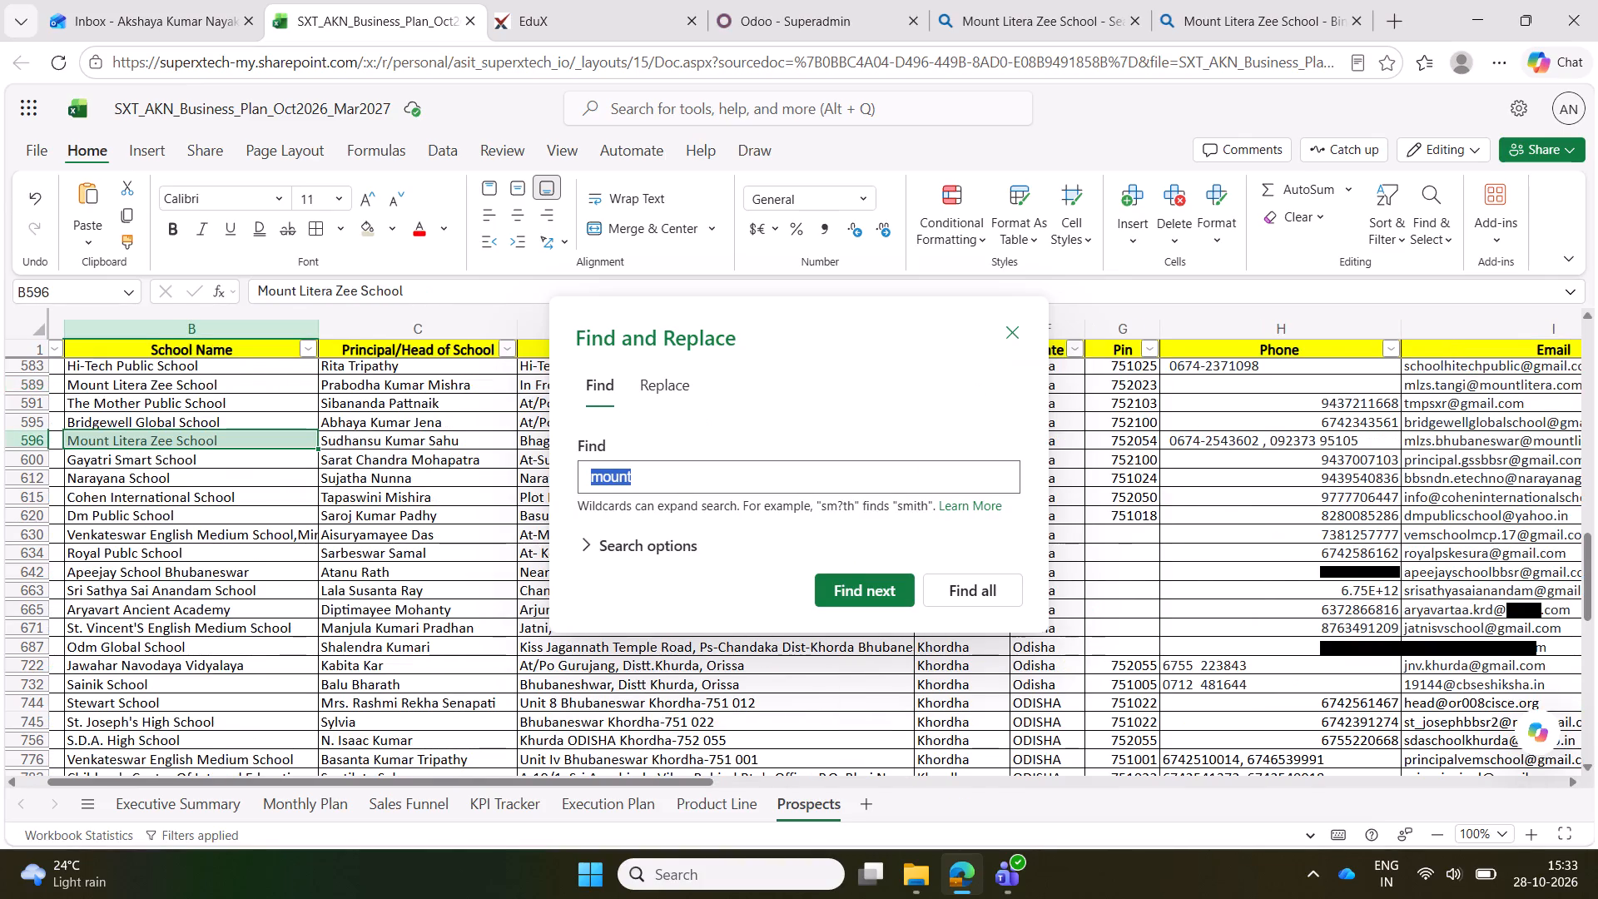
{"action": "key", "text": "Return"}
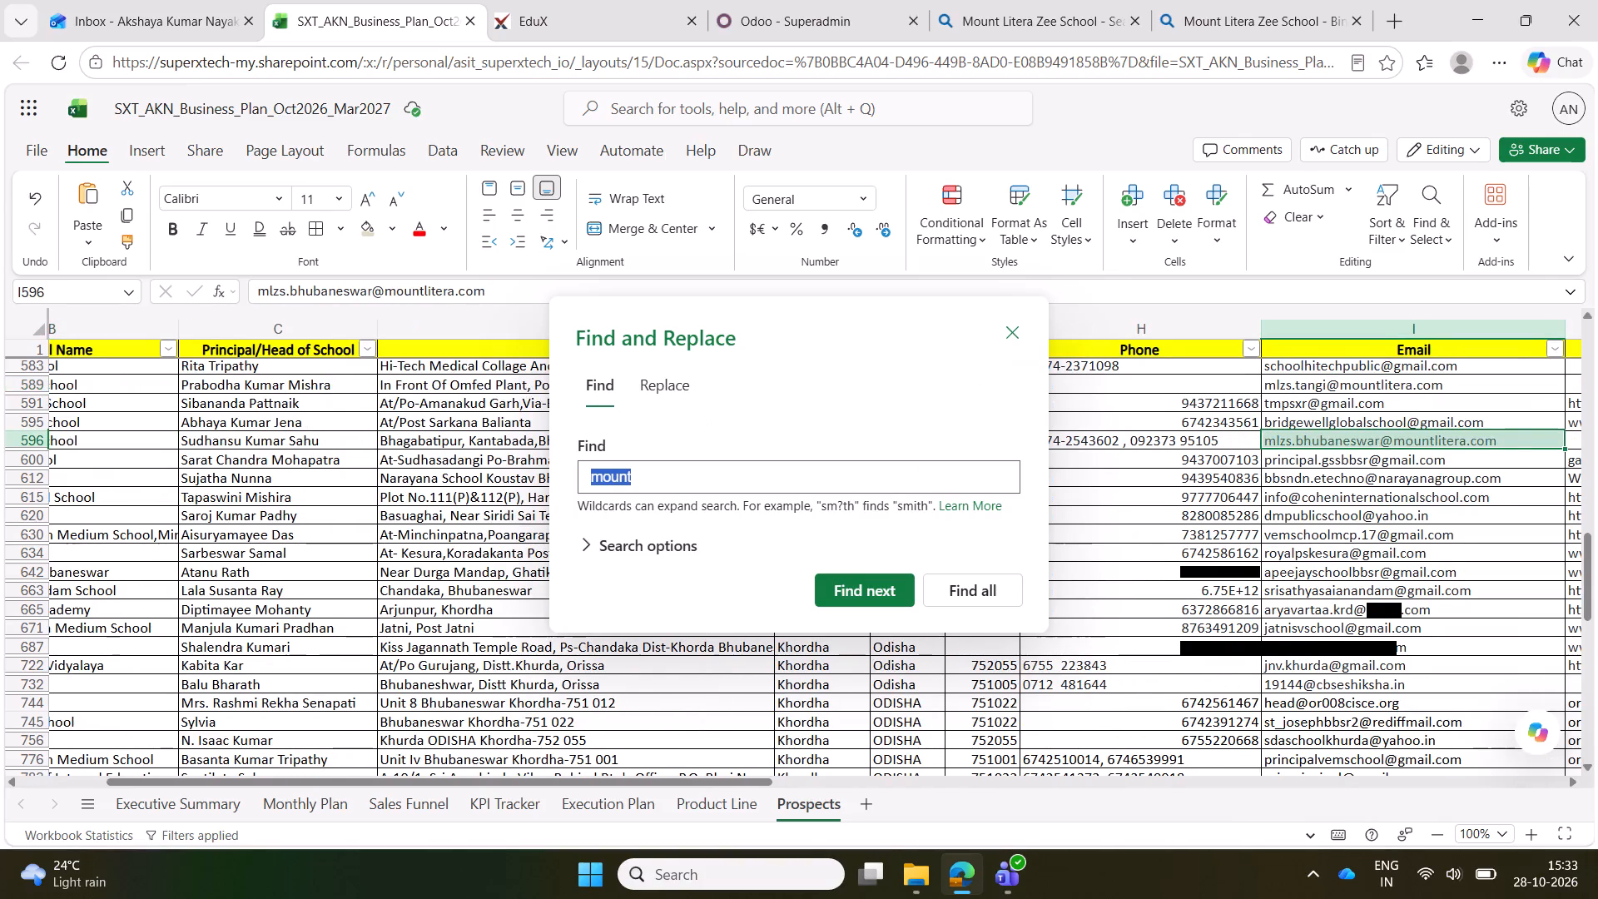
{"action": "key", "text": "Return"}
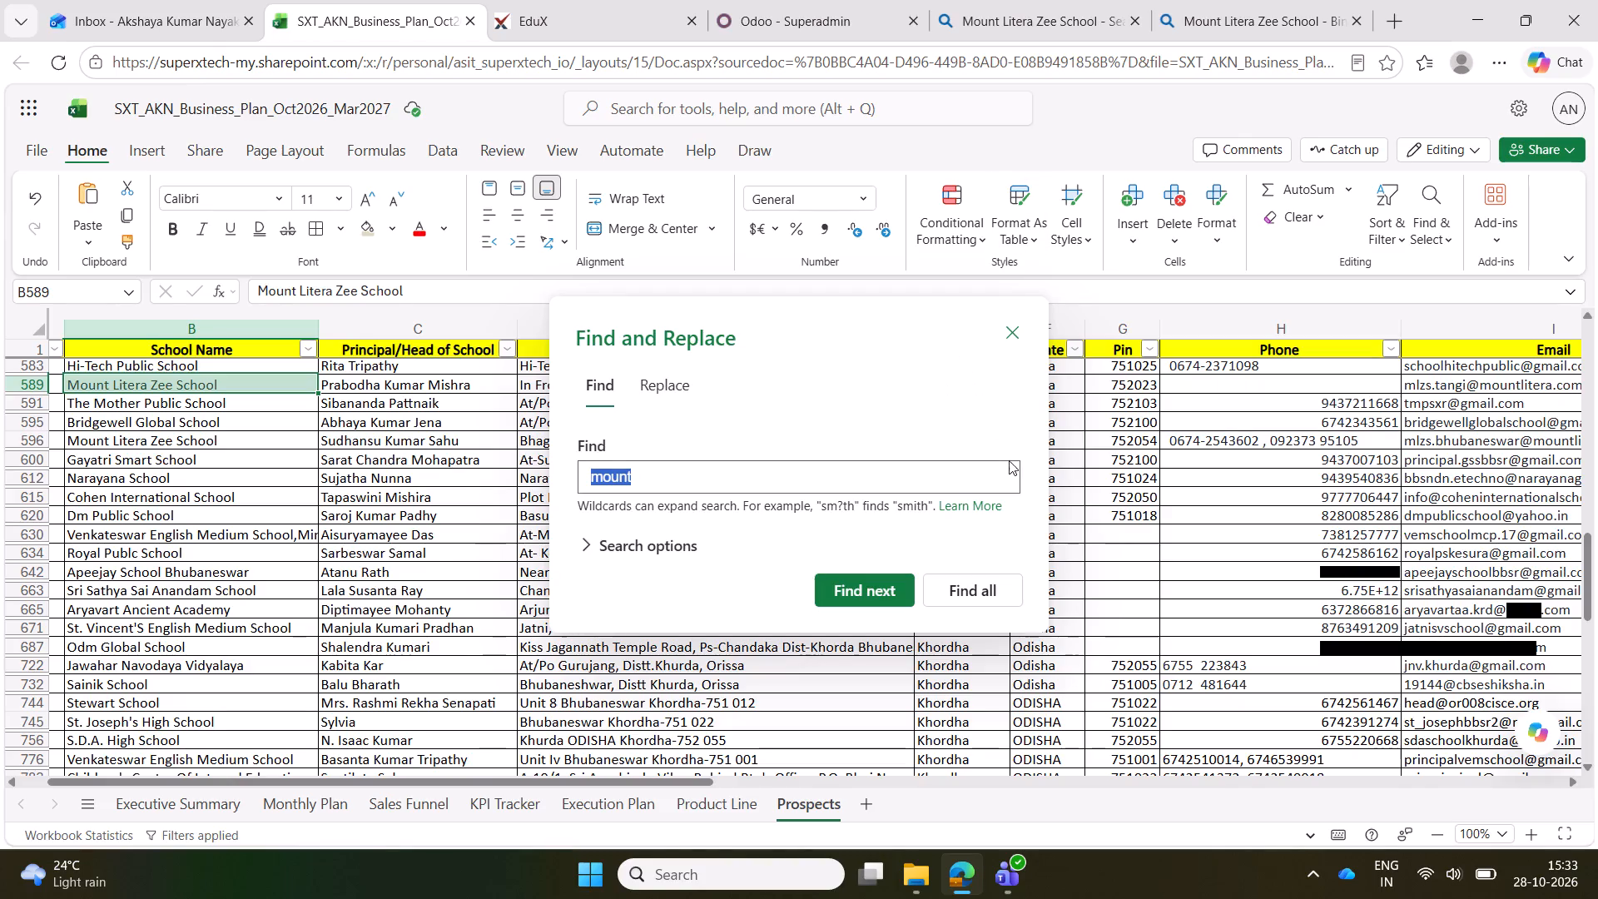
{"action": "left_click", "coordinate": [1014, 335]}
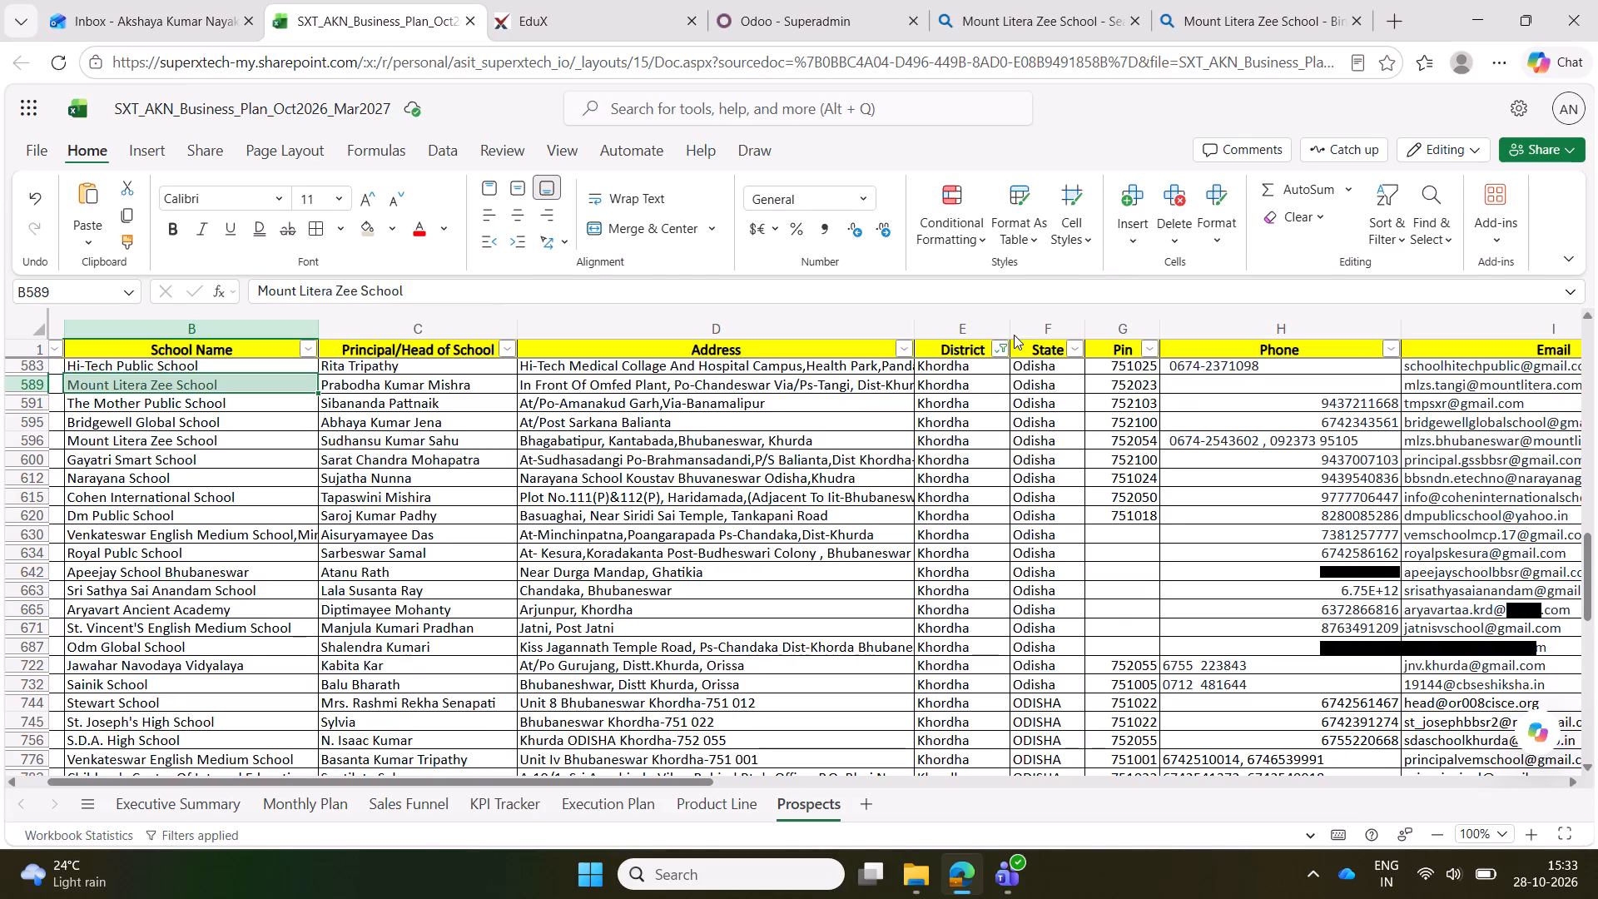
Select the Tangi Mount Litera Zee School entry's empty Phone cell and open the map listing for Mount Litera Zee School New Campus.
{"action": "key", "text": "Right"}
{"action": "key", "text": "Right"}
{"action": "key", "text": "Right"}
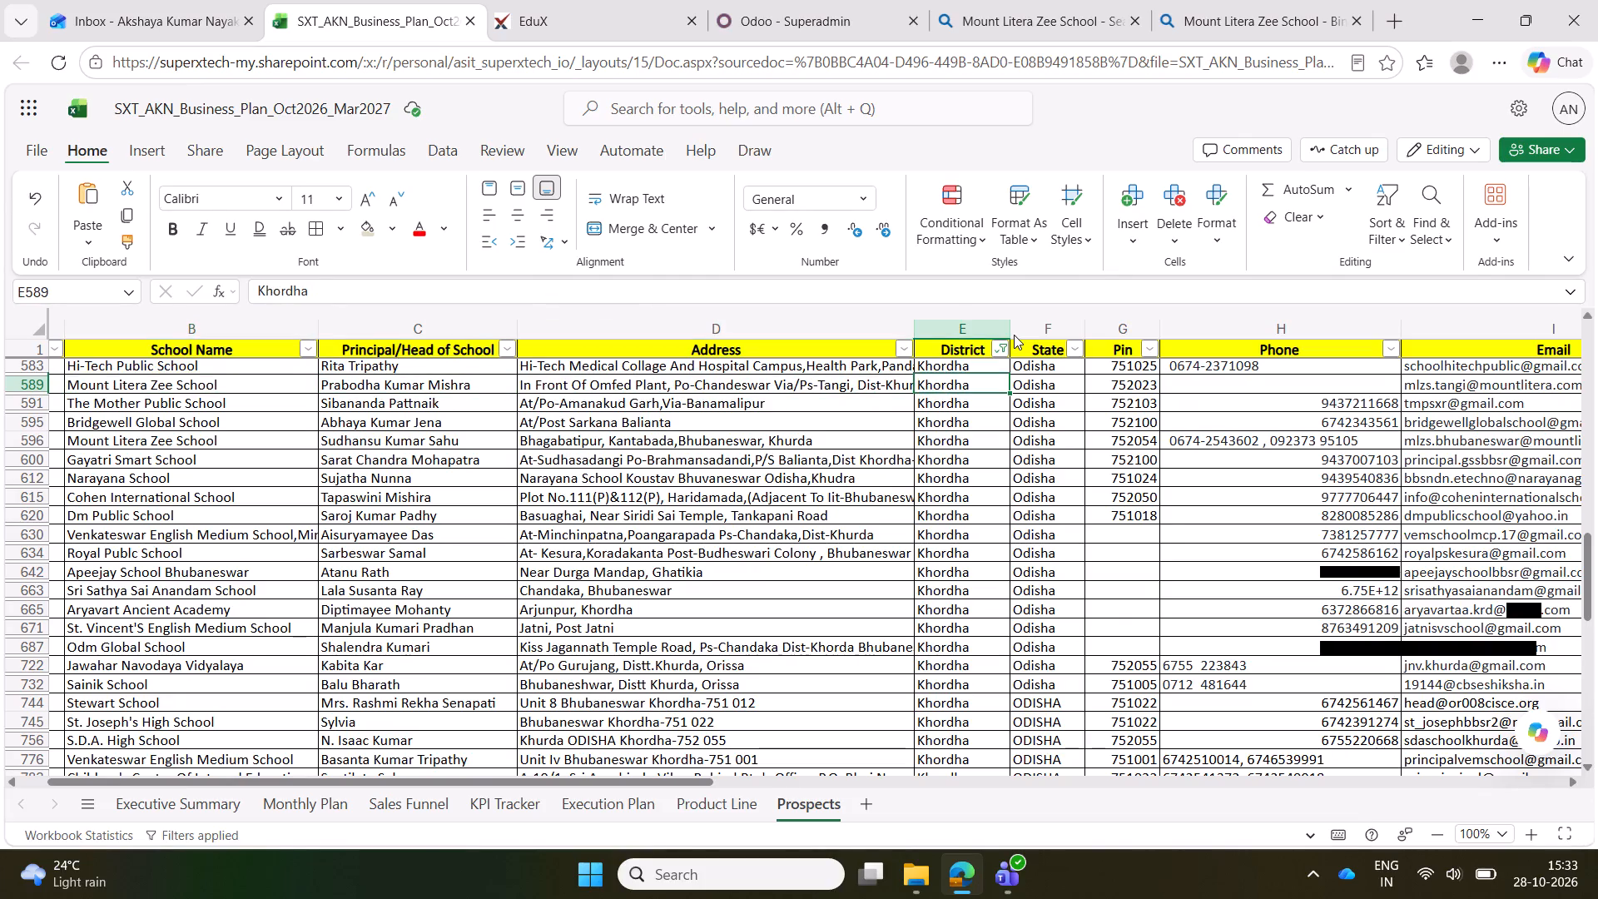
{"action": "key", "text": "Right"}
{"action": "key", "text": "Right"}
{"action": "key", "text": "Right"}
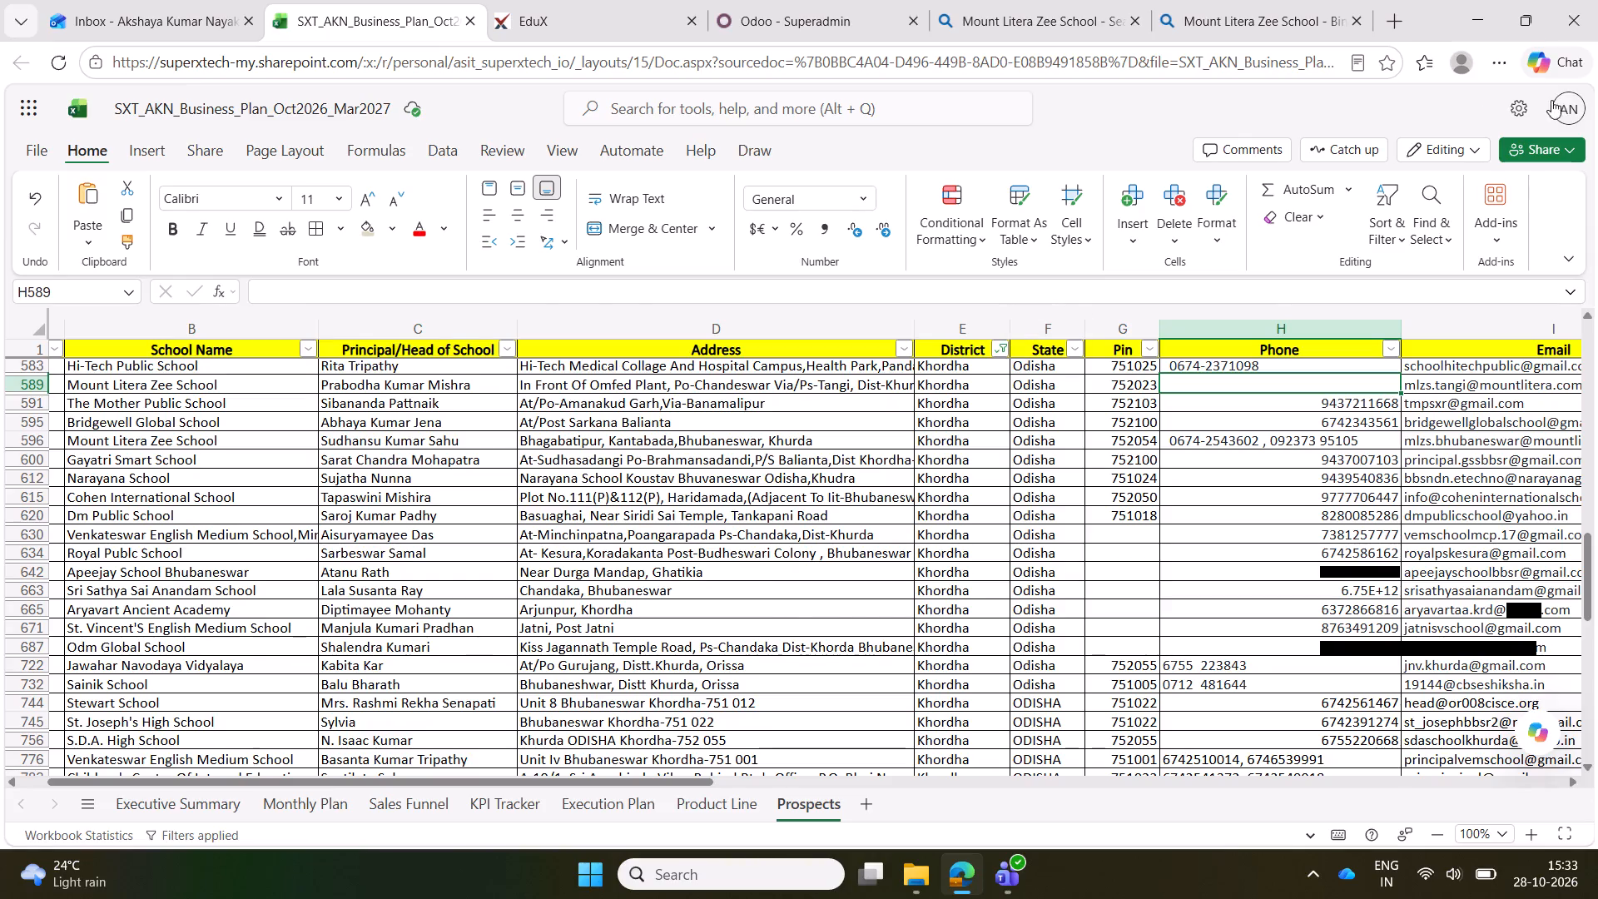
{"action": "left_click", "coordinate": [1218, 16]}
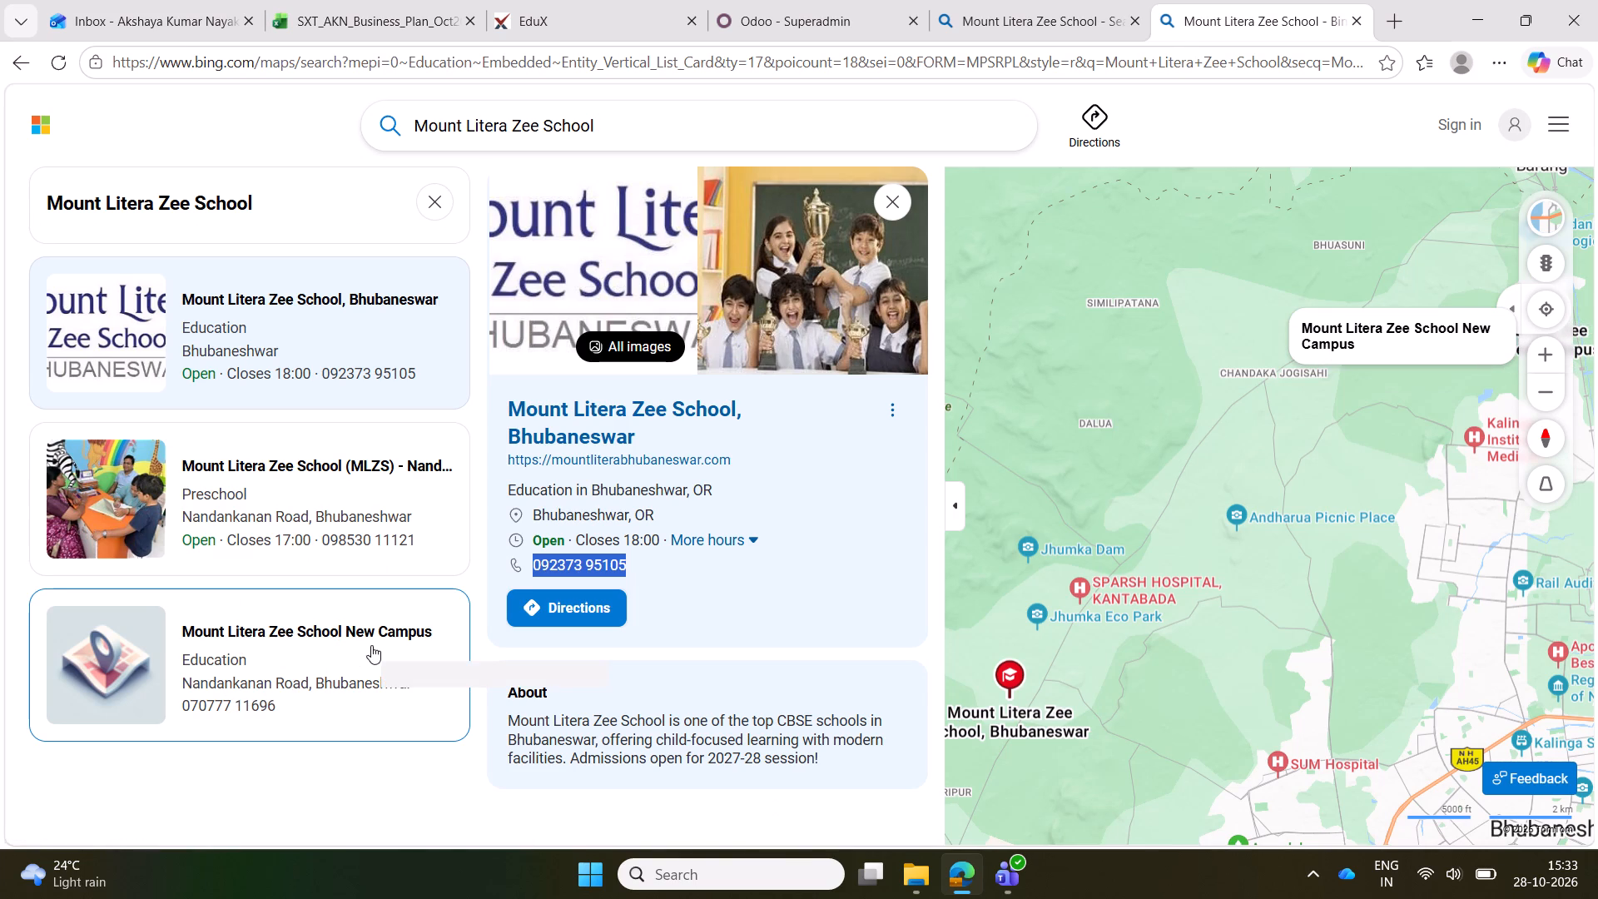
{"action": "left_click", "coordinate": [280, 683]}
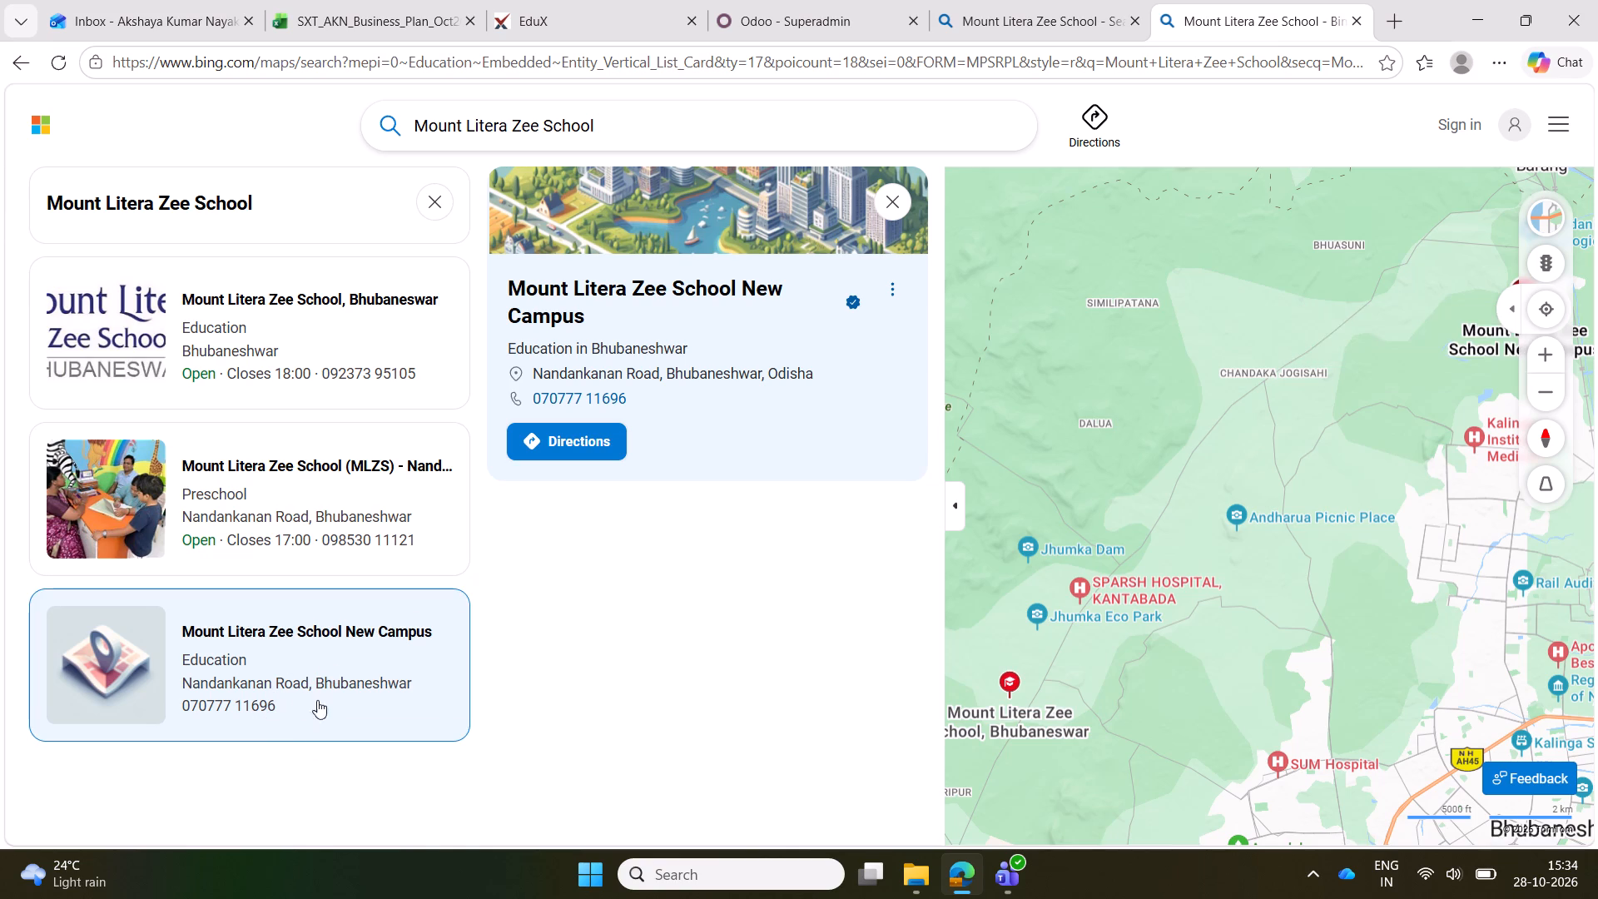
{"action": "left_click", "coordinate": [279, 707]}
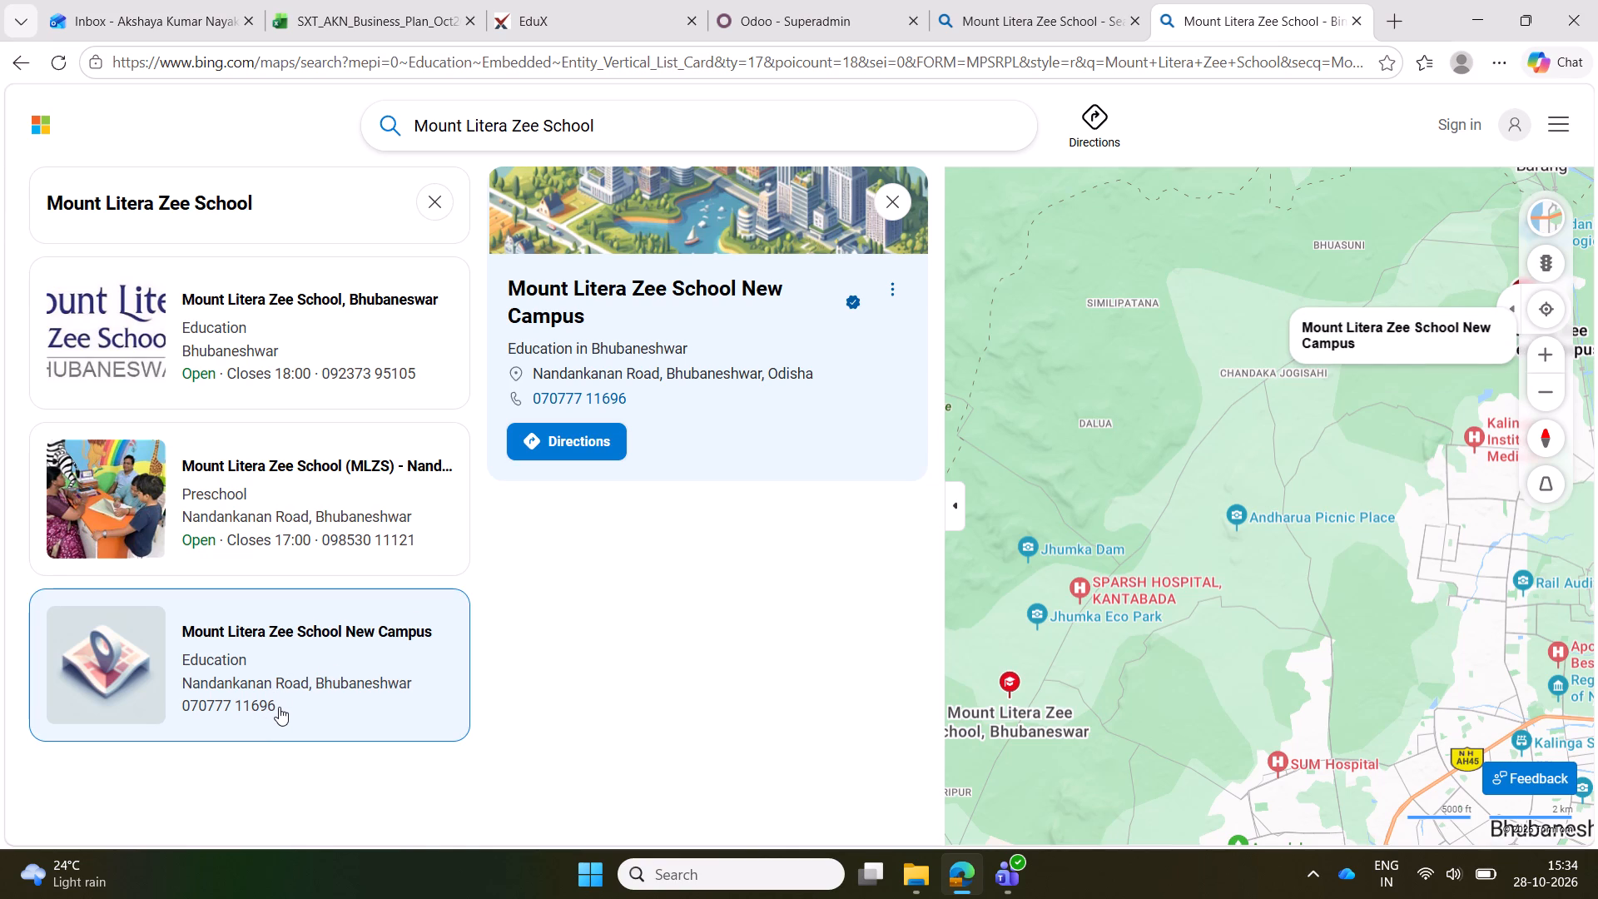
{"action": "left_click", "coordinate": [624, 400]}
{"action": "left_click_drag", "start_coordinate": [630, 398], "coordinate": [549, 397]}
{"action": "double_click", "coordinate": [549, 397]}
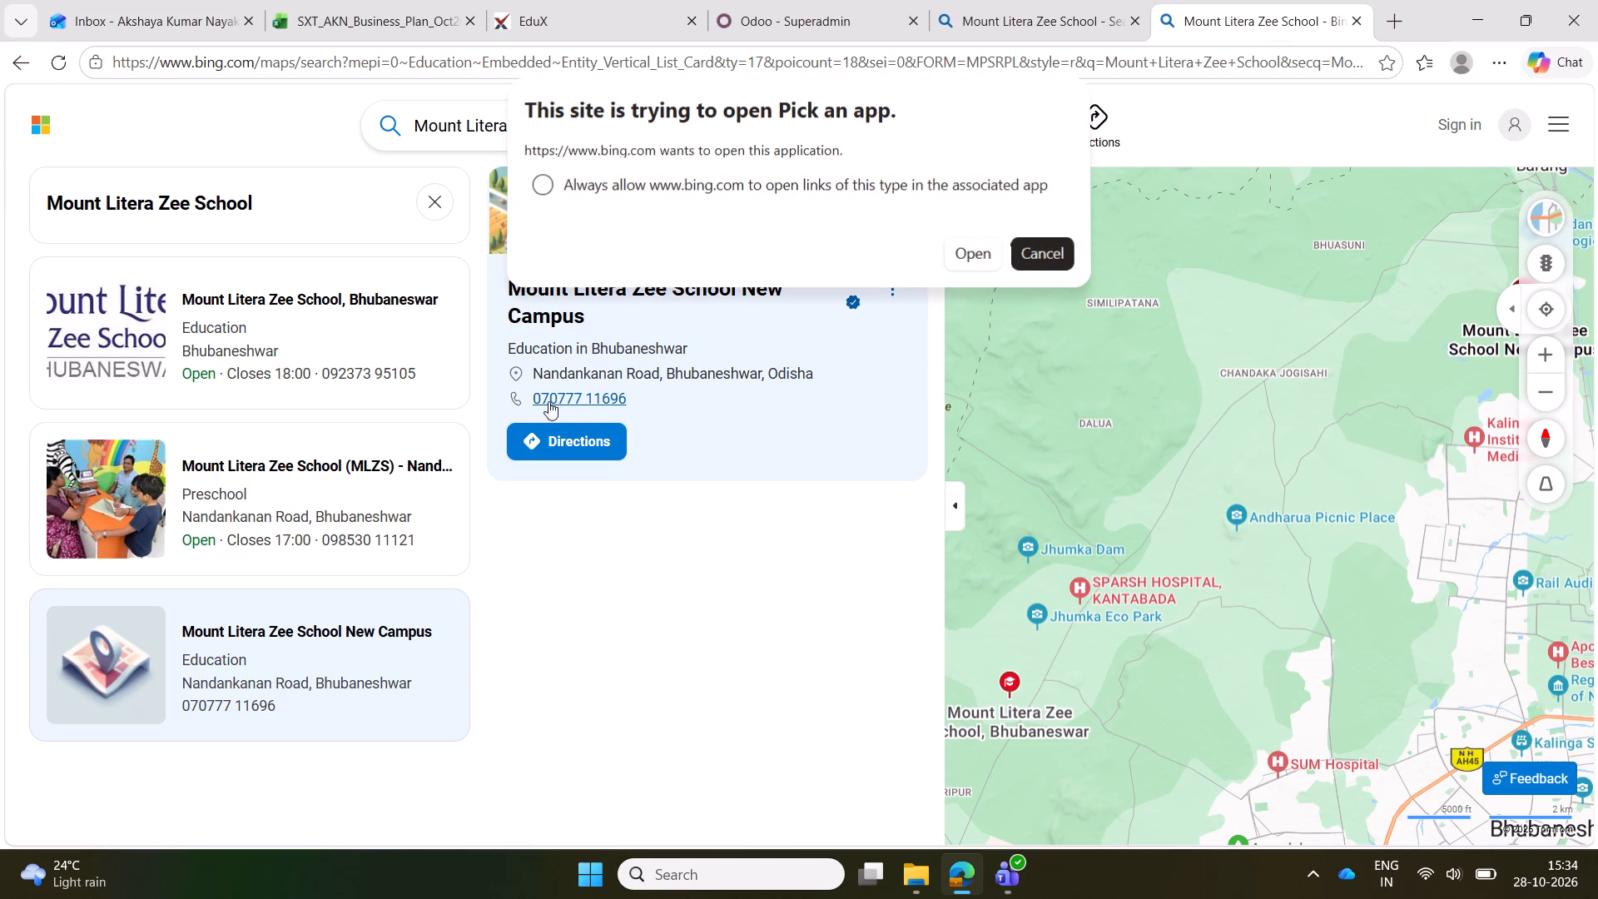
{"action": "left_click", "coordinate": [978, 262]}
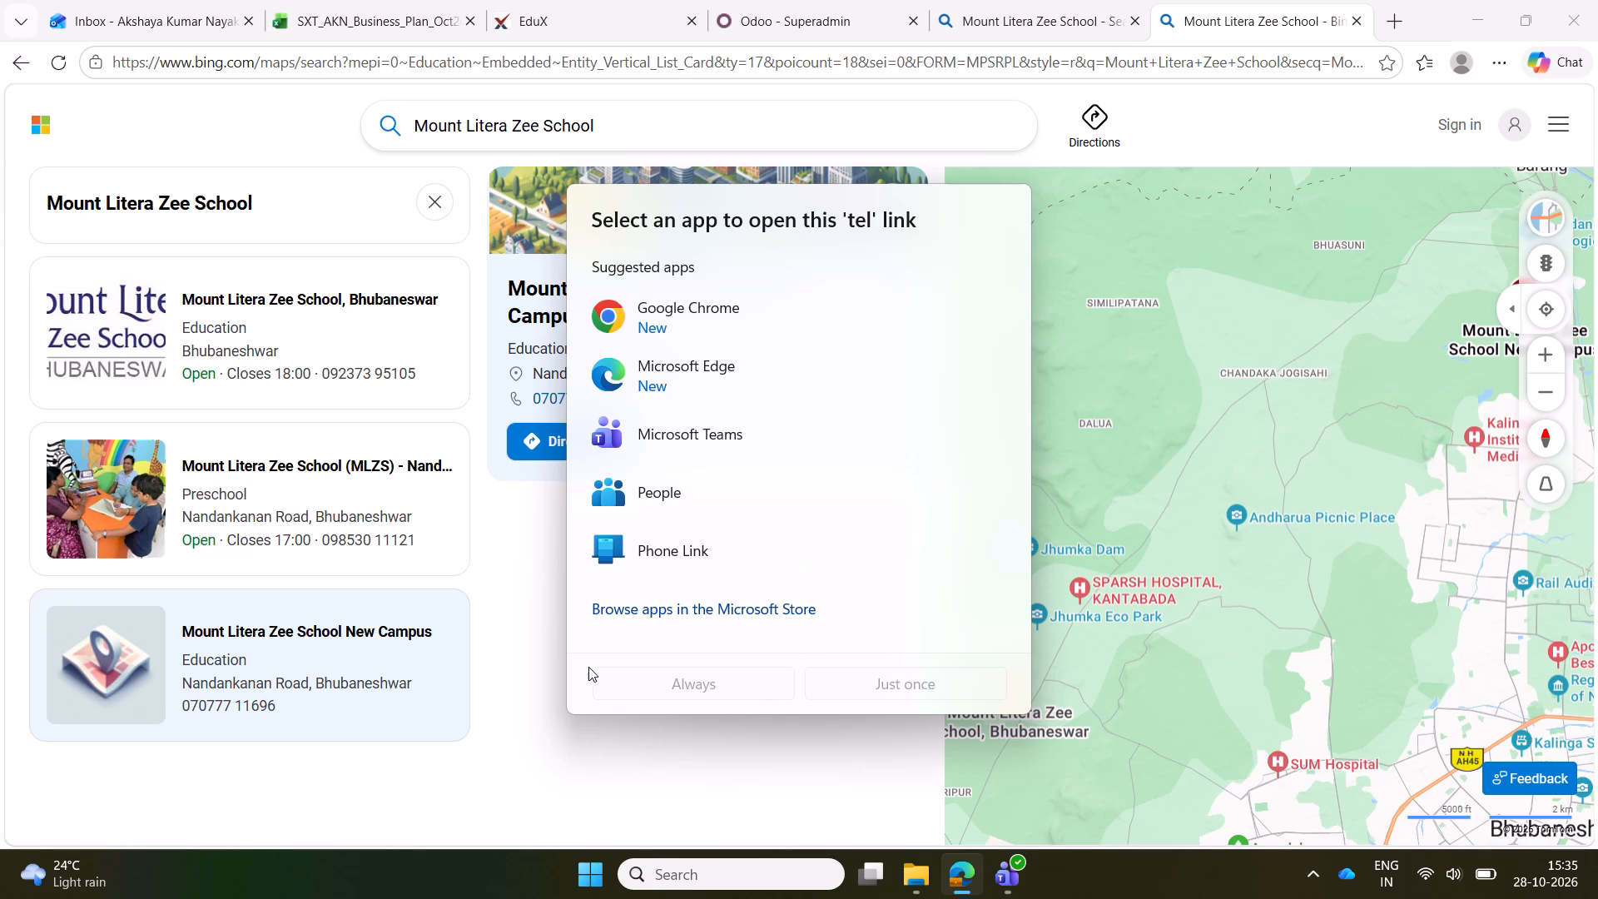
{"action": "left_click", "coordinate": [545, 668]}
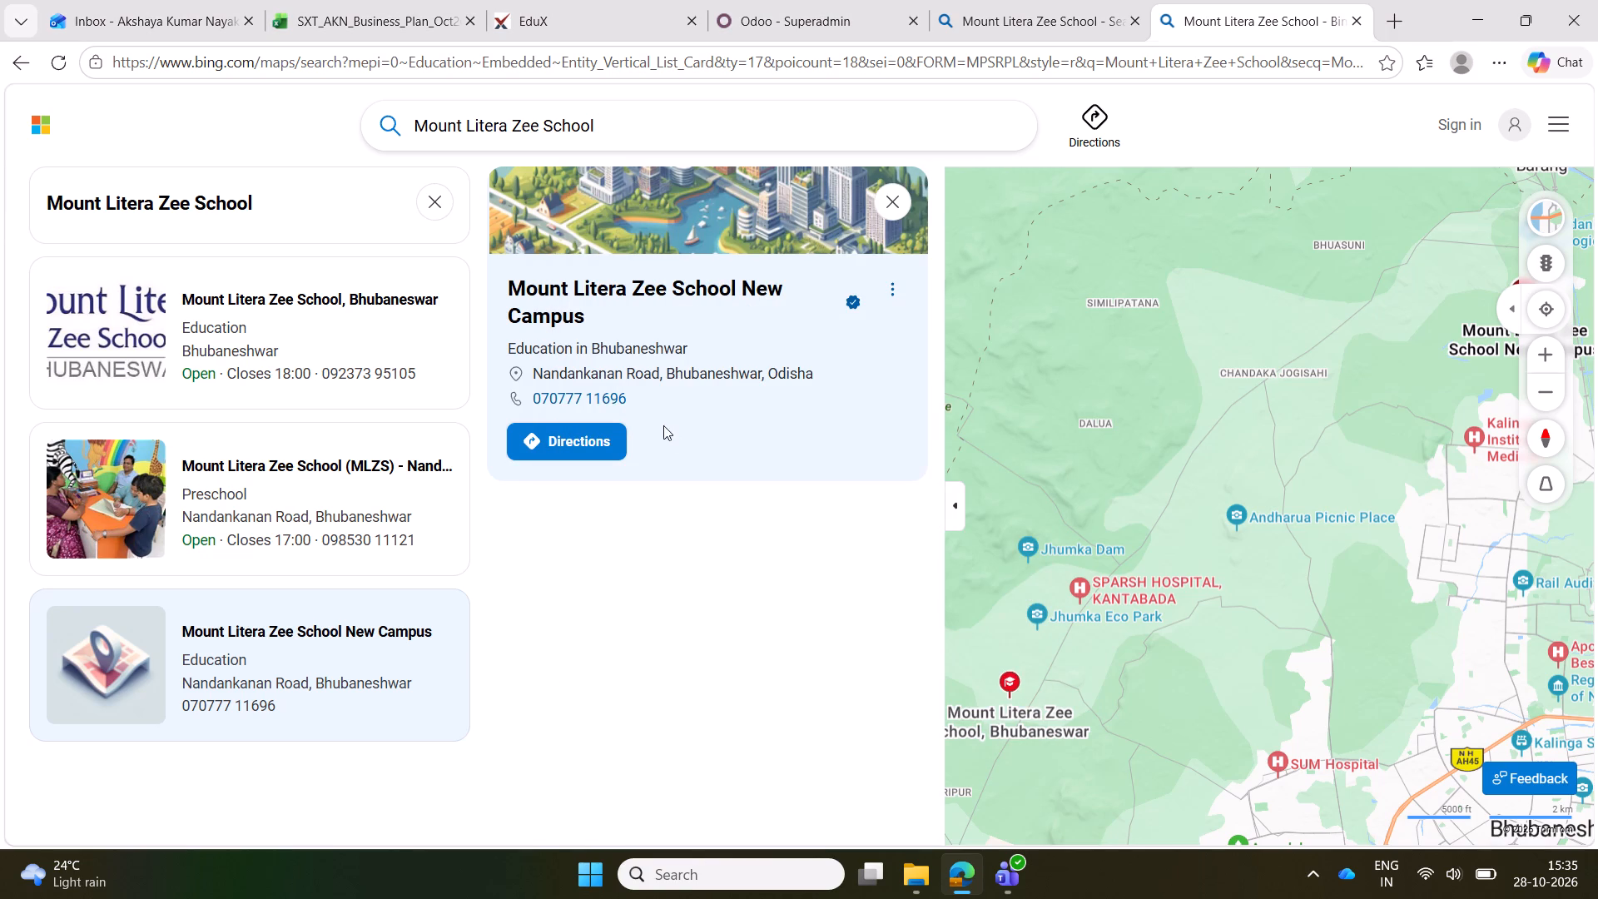
Copy the phone number from the Mount Litera Zee School New Campus map listing into the Tangi Mount Litera Zee School entry's Phone cell.
{"action": "scroll", "coordinate": [627, 401], "scroll_direction": "left", "scroll_amount": 1}
{"action": "left_click_drag", "start_coordinate": [627, 401], "coordinate": [536, 405]}
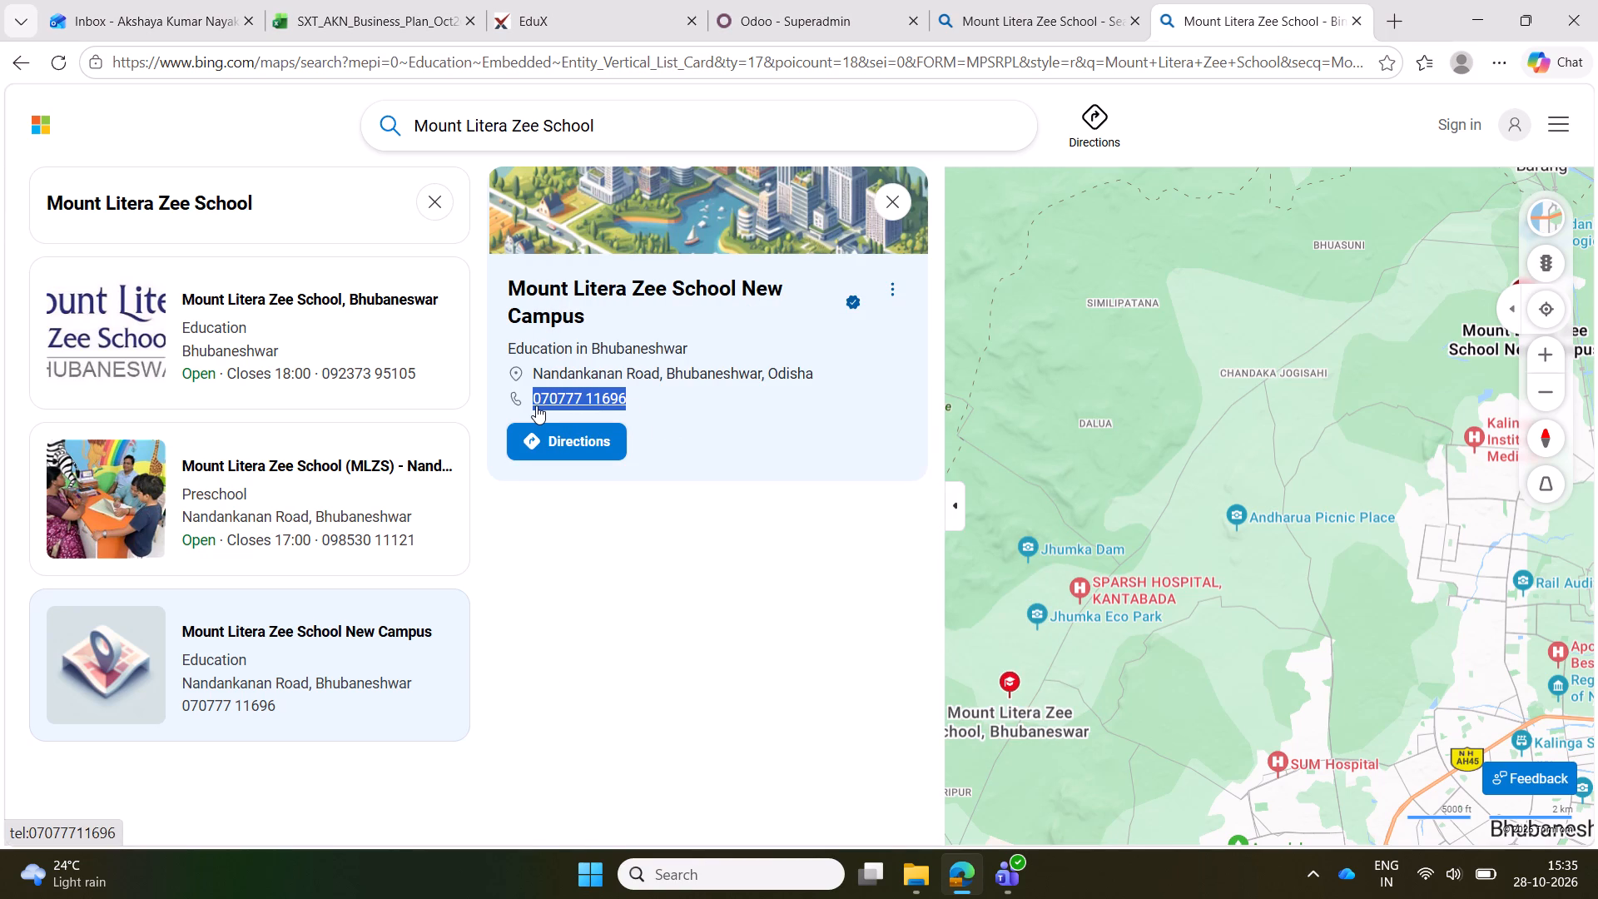
{"action": "key", "text": "ctrl+c"}
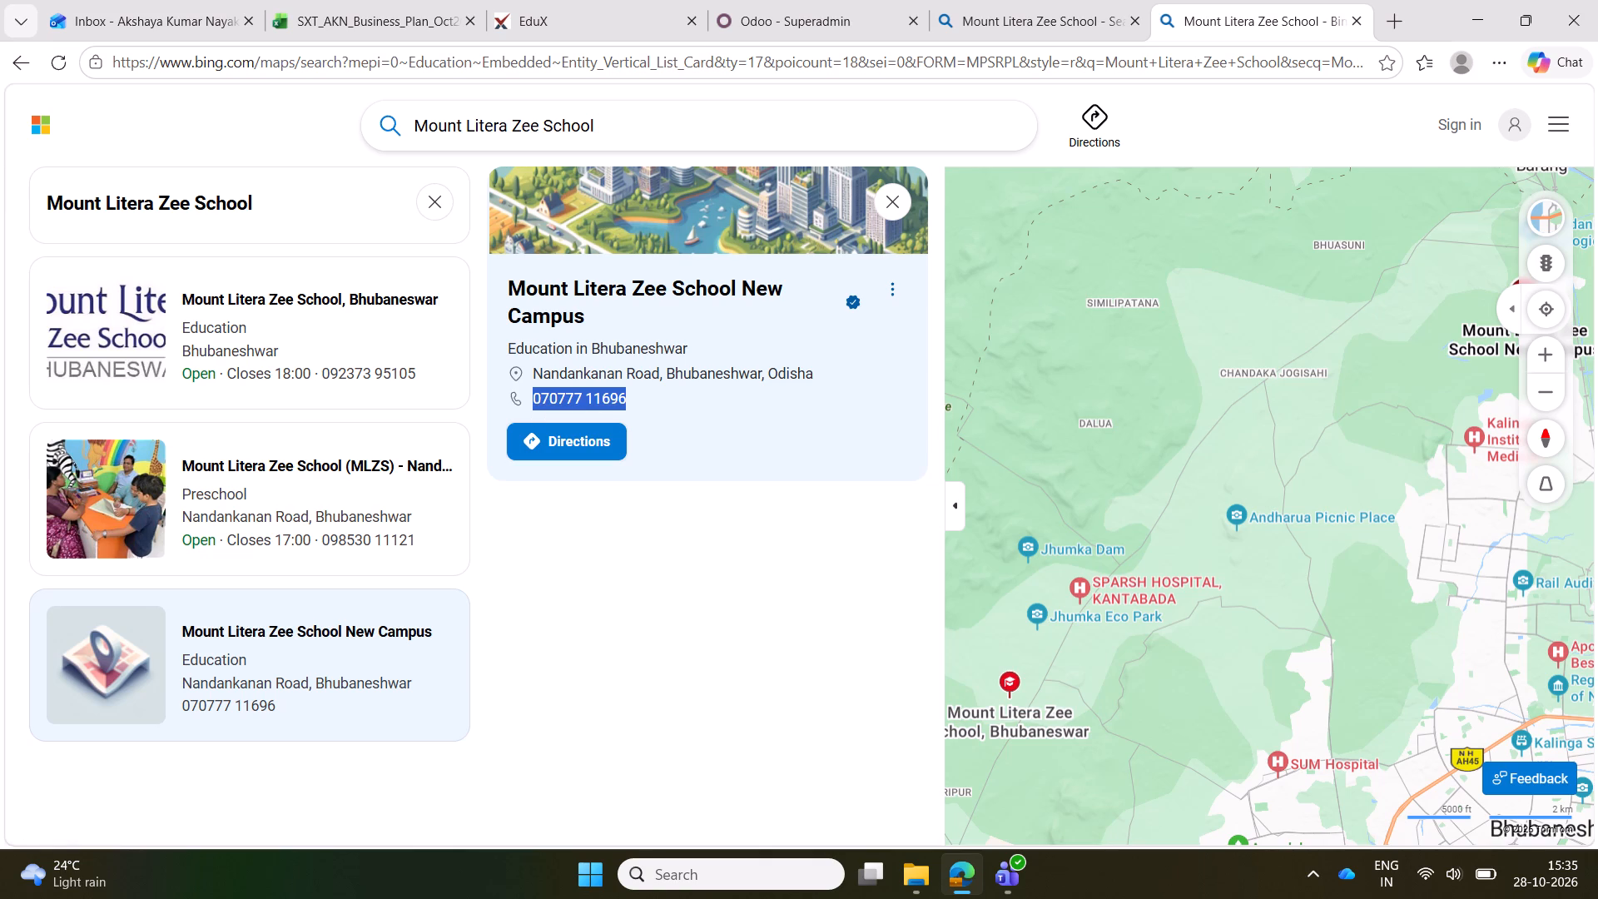
{"action": "left_click", "coordinate": [410, 19]}
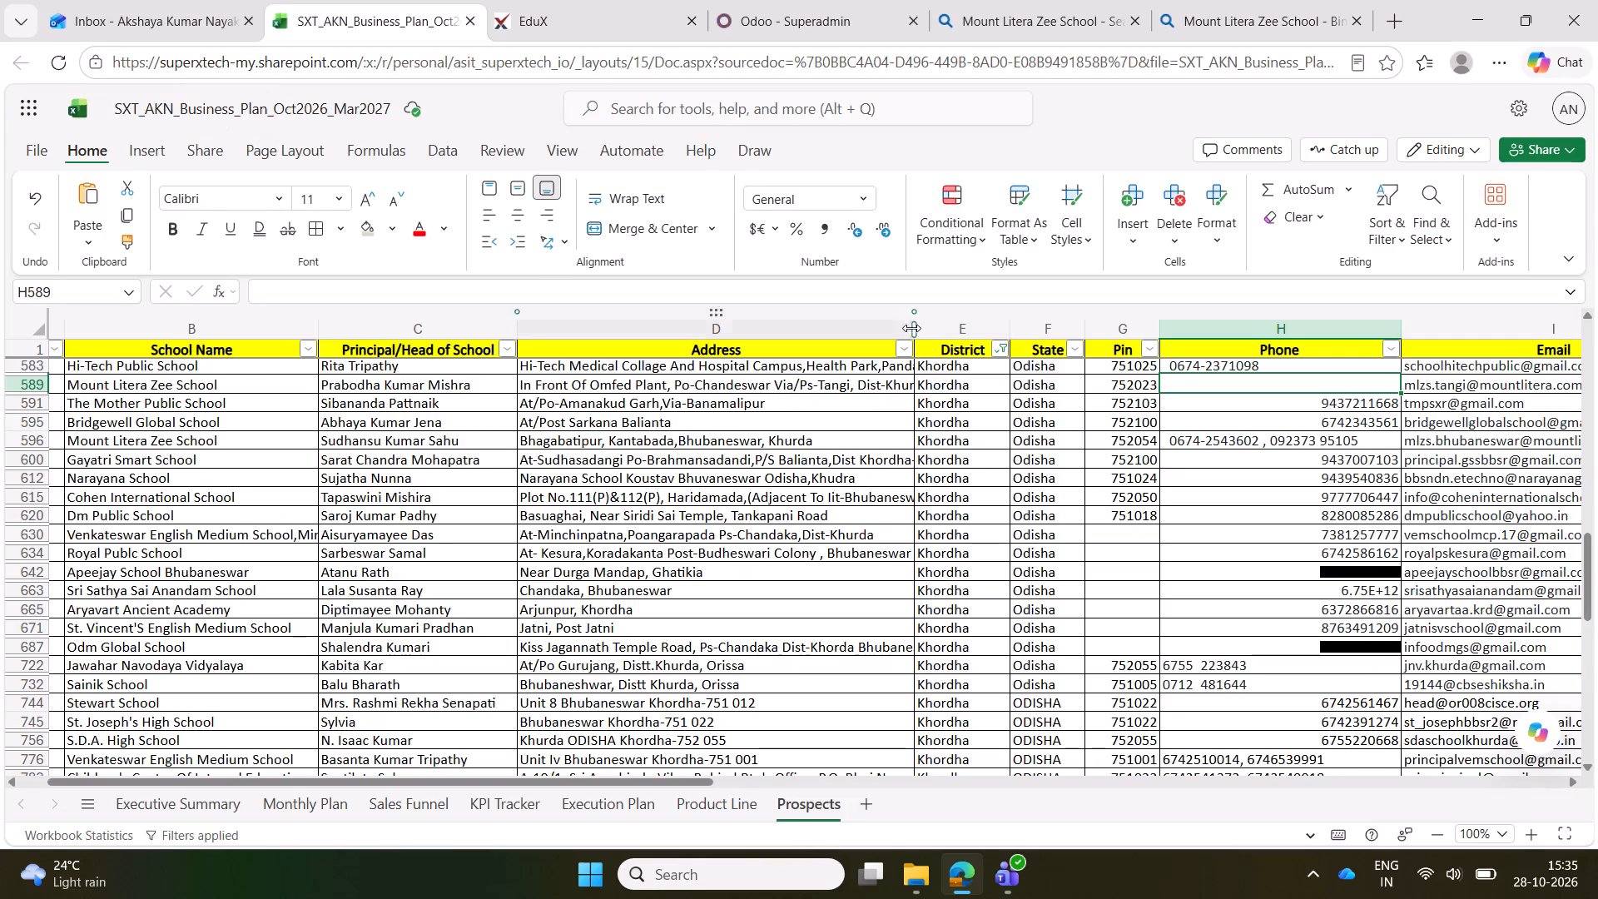
{"action": "double_click", "coordinate": [1222, 388]}
{"action": "key", "text": "ctrl+v"}
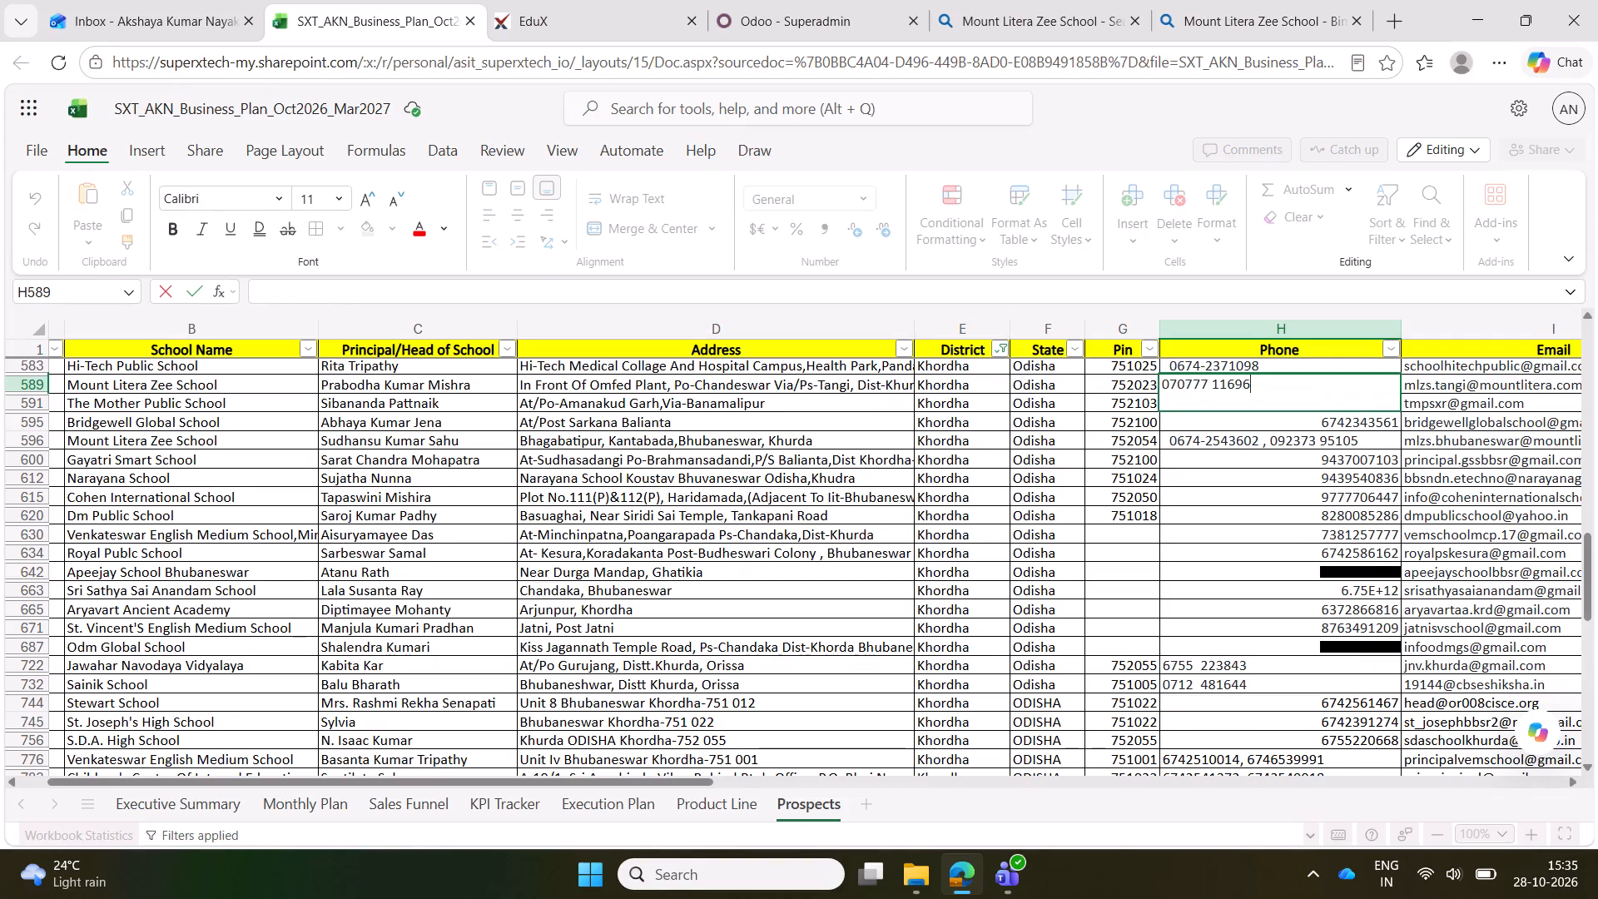
{"action": "key", "text": "Return"}
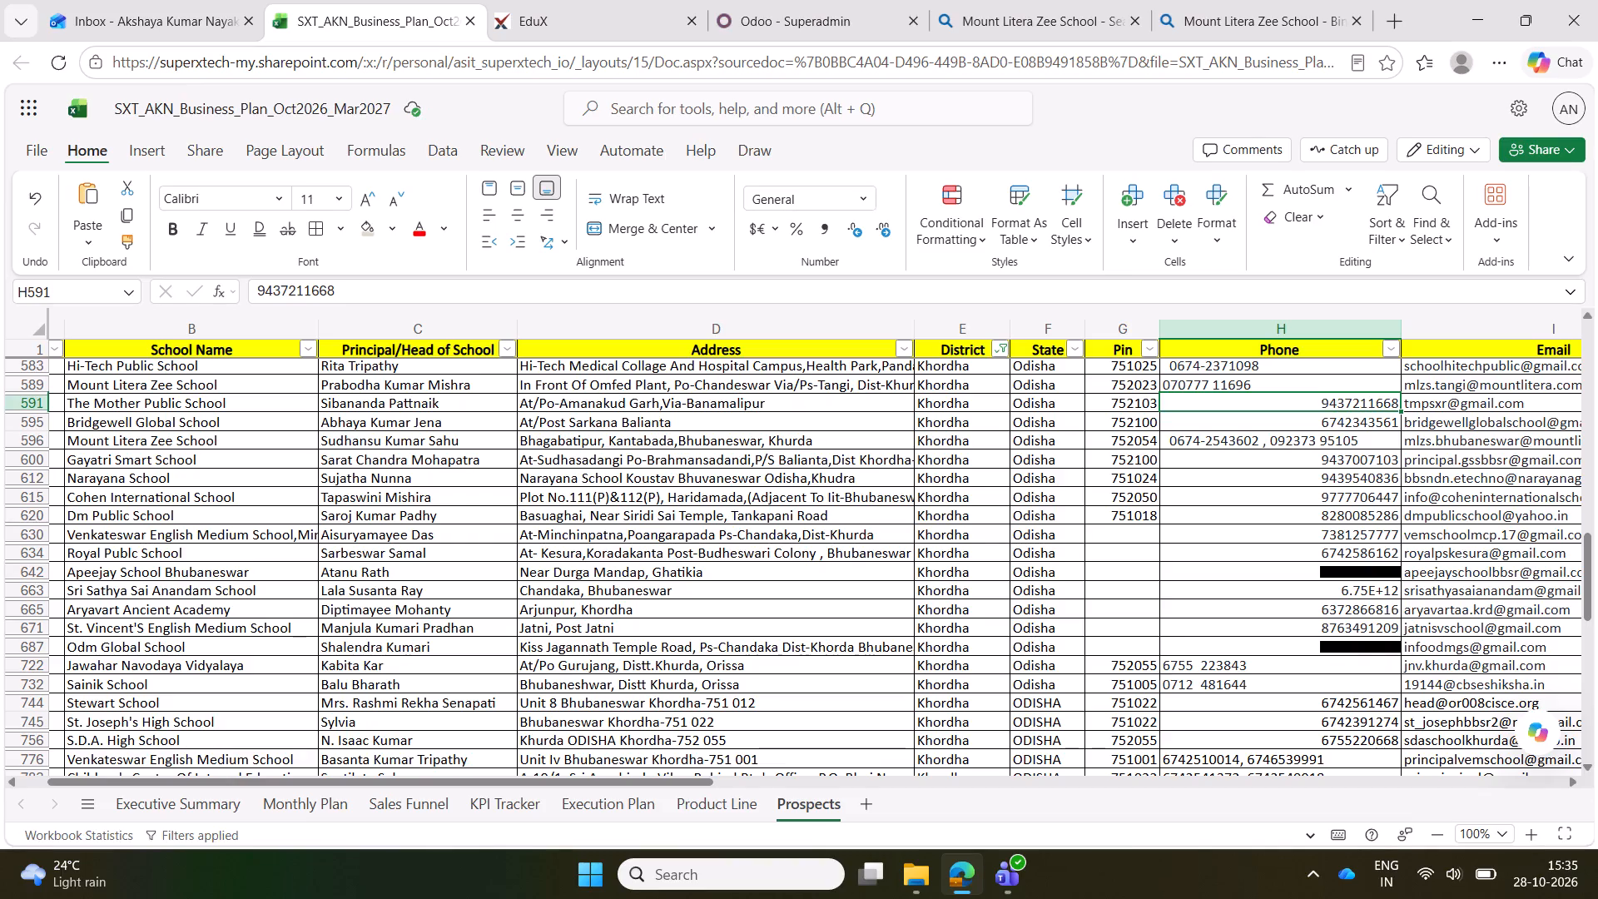
Copy the school name "Sri Sathya Sai Anandam School" from its School Name cell on the Prospects sheet.
{"action": "left_click", "coordinate": [1272, 464]}
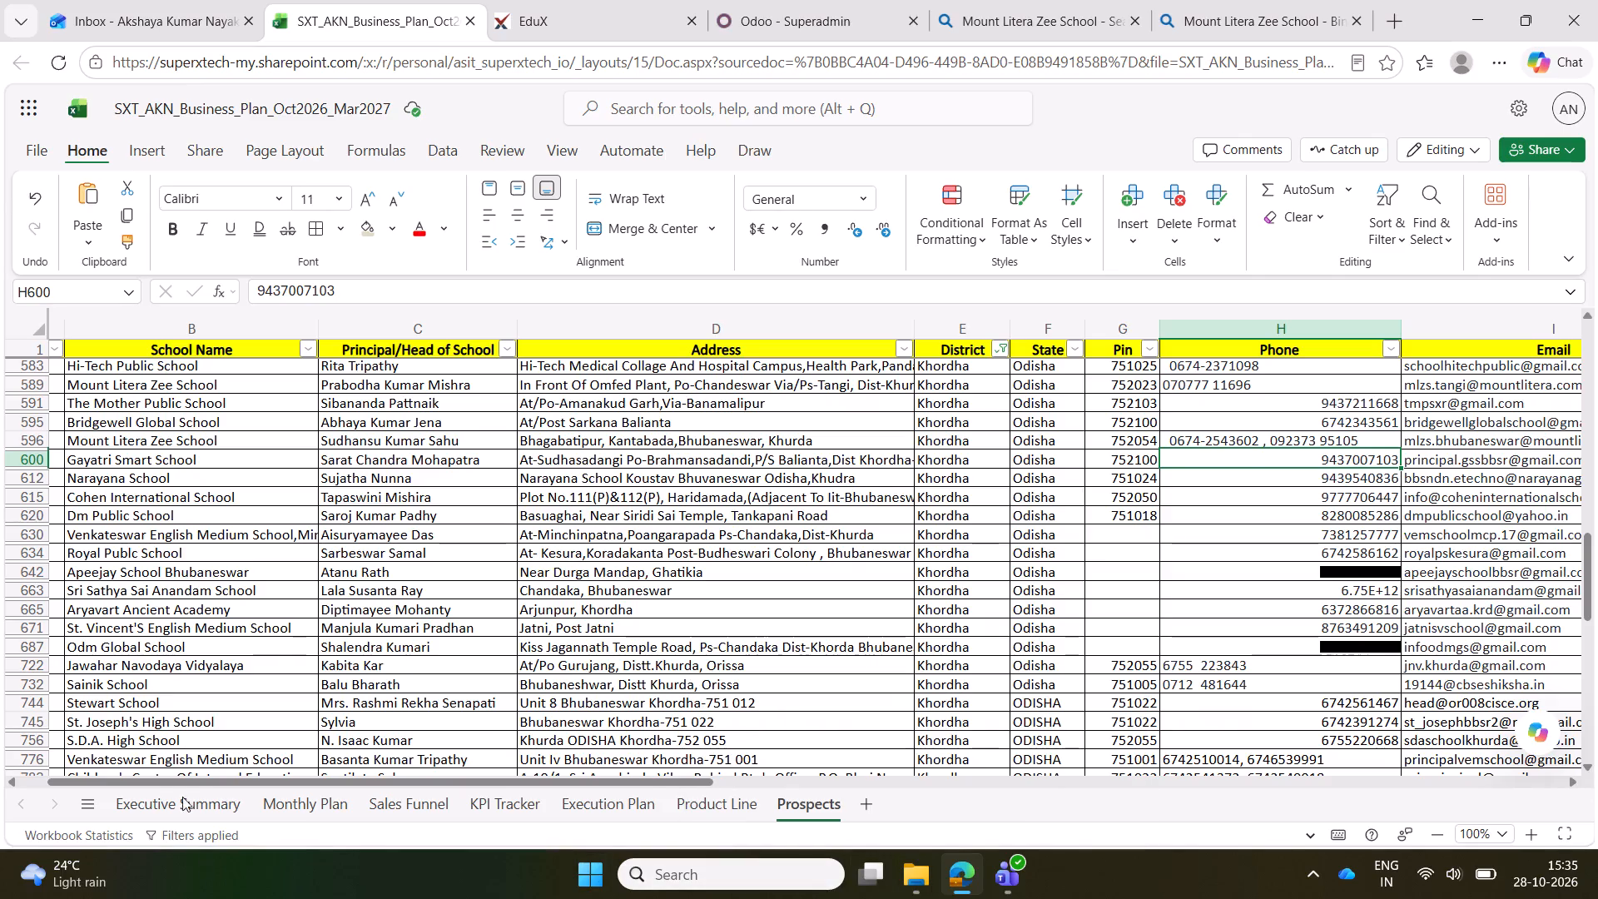
{"action": "left_click", "coordinate": [210, 750]}
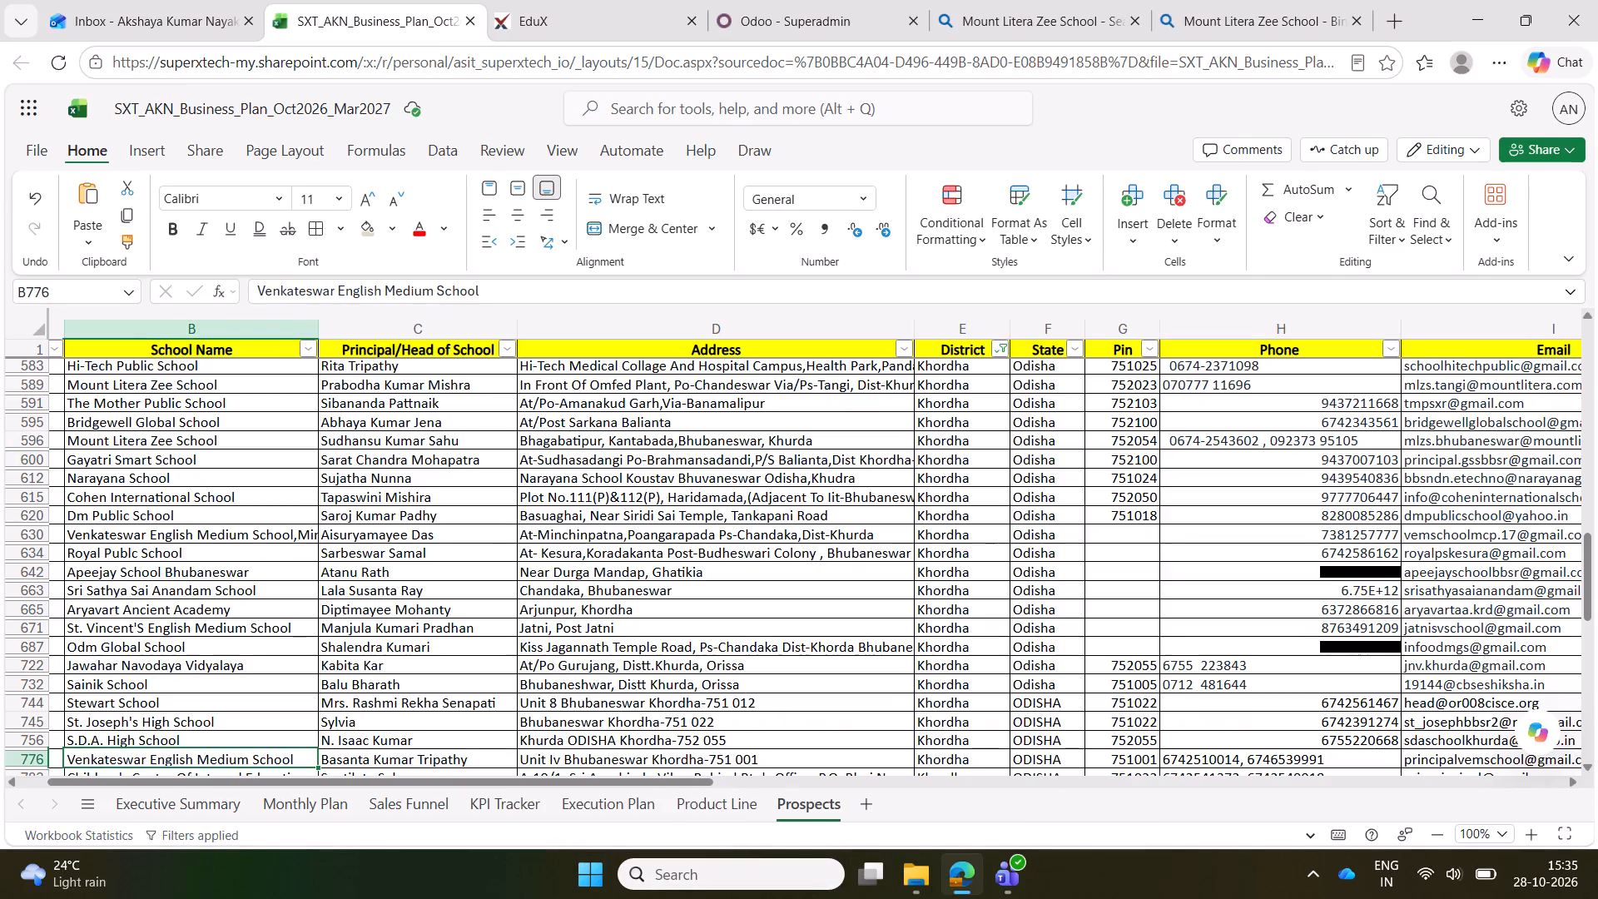
{"action": "left_click", "coordinate": [194, 474]}
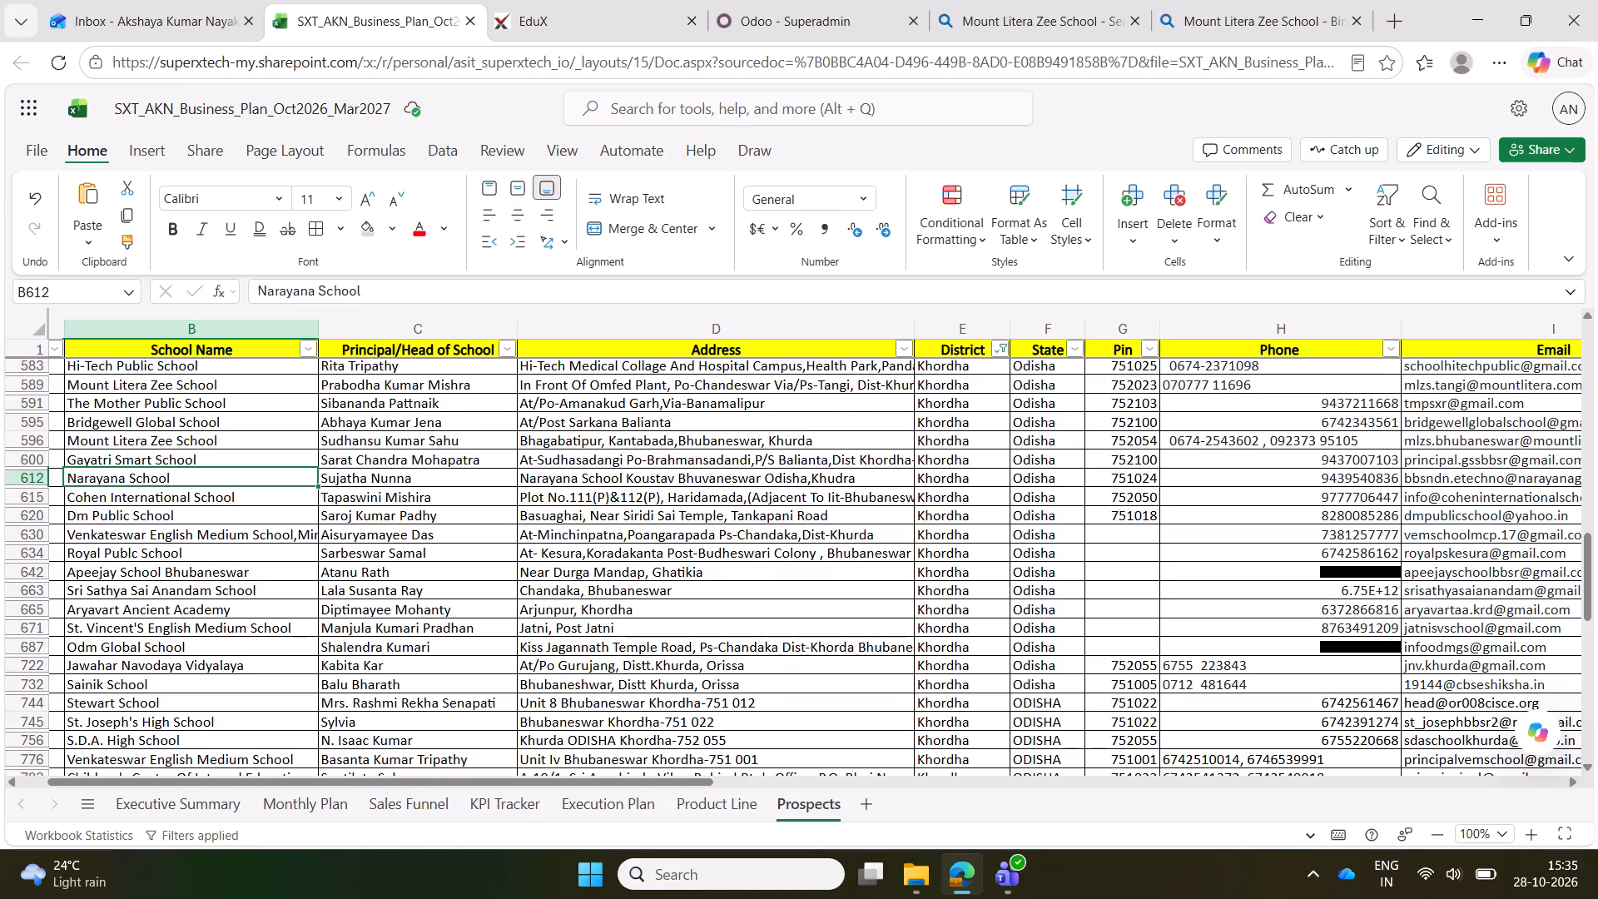
{"action": "left_click", "coordinate": [122, 589]}
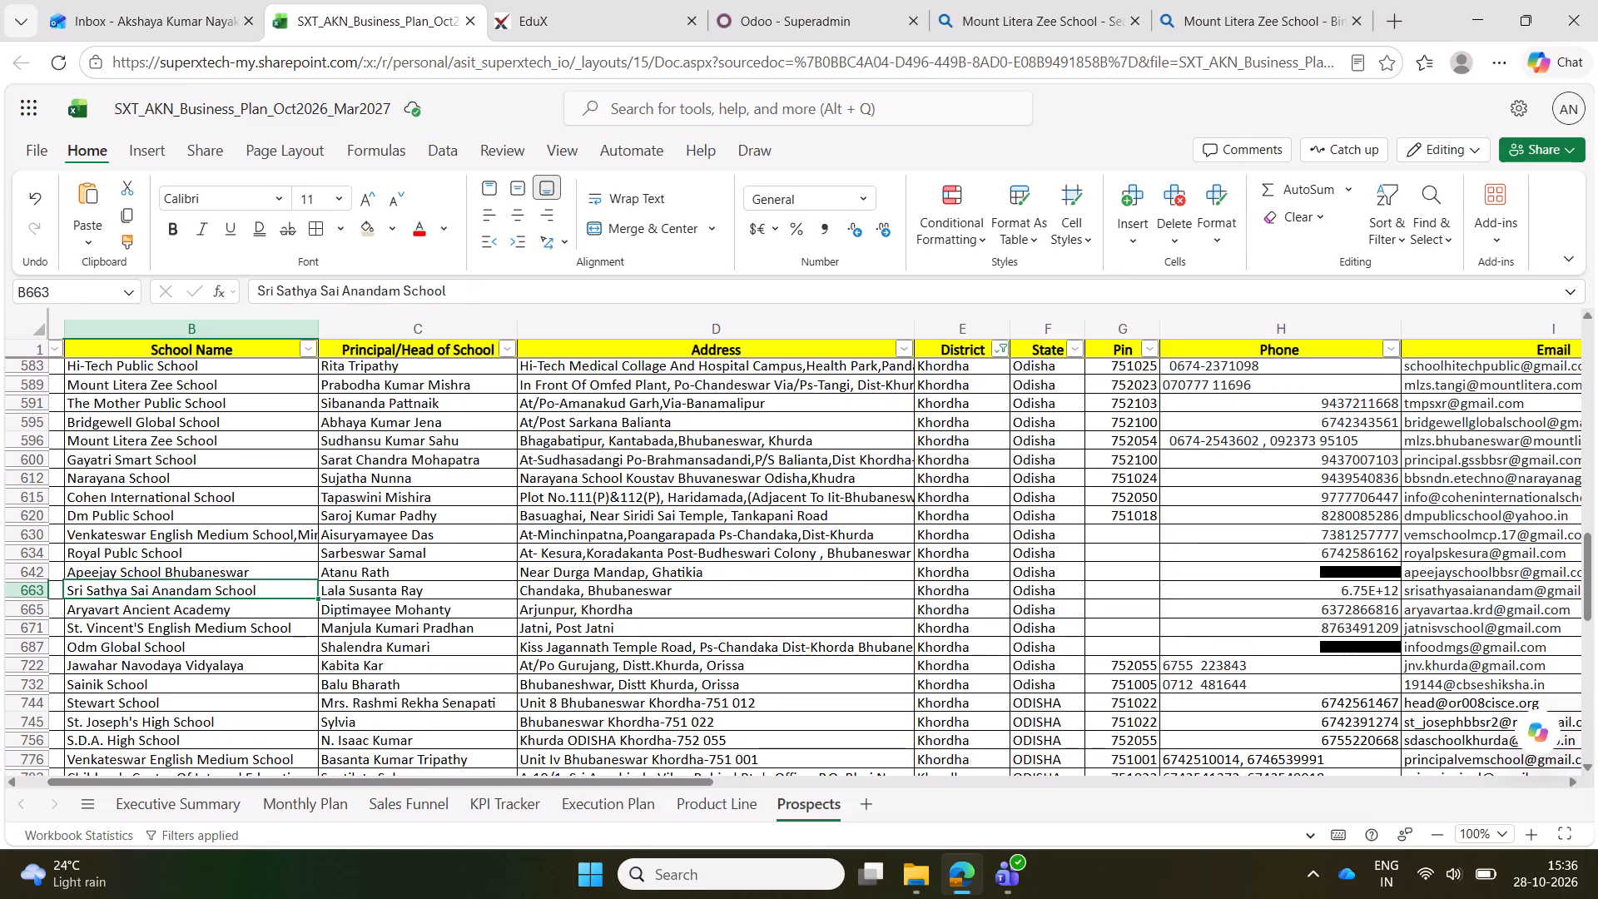
{"action": "left_click", "coordinate": [28, 588]}
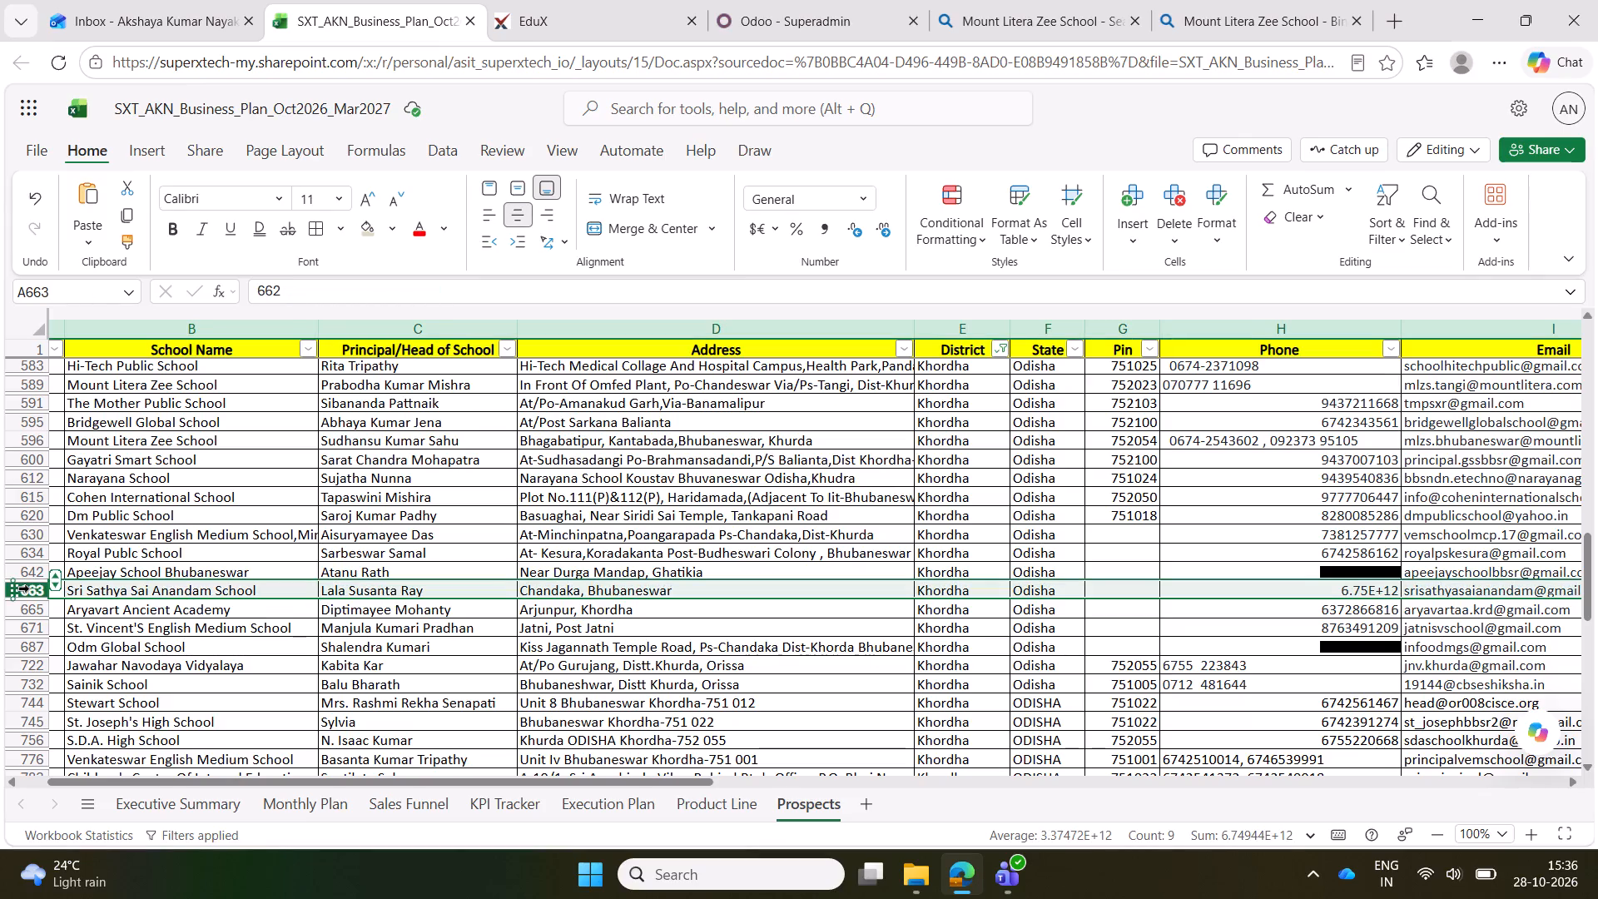
{"action": "double_click", "coordinate": [270, 594]}
{"action": "left_click_drag", "start_coordinate": [270, 594], "coordinate": [92, 598]}
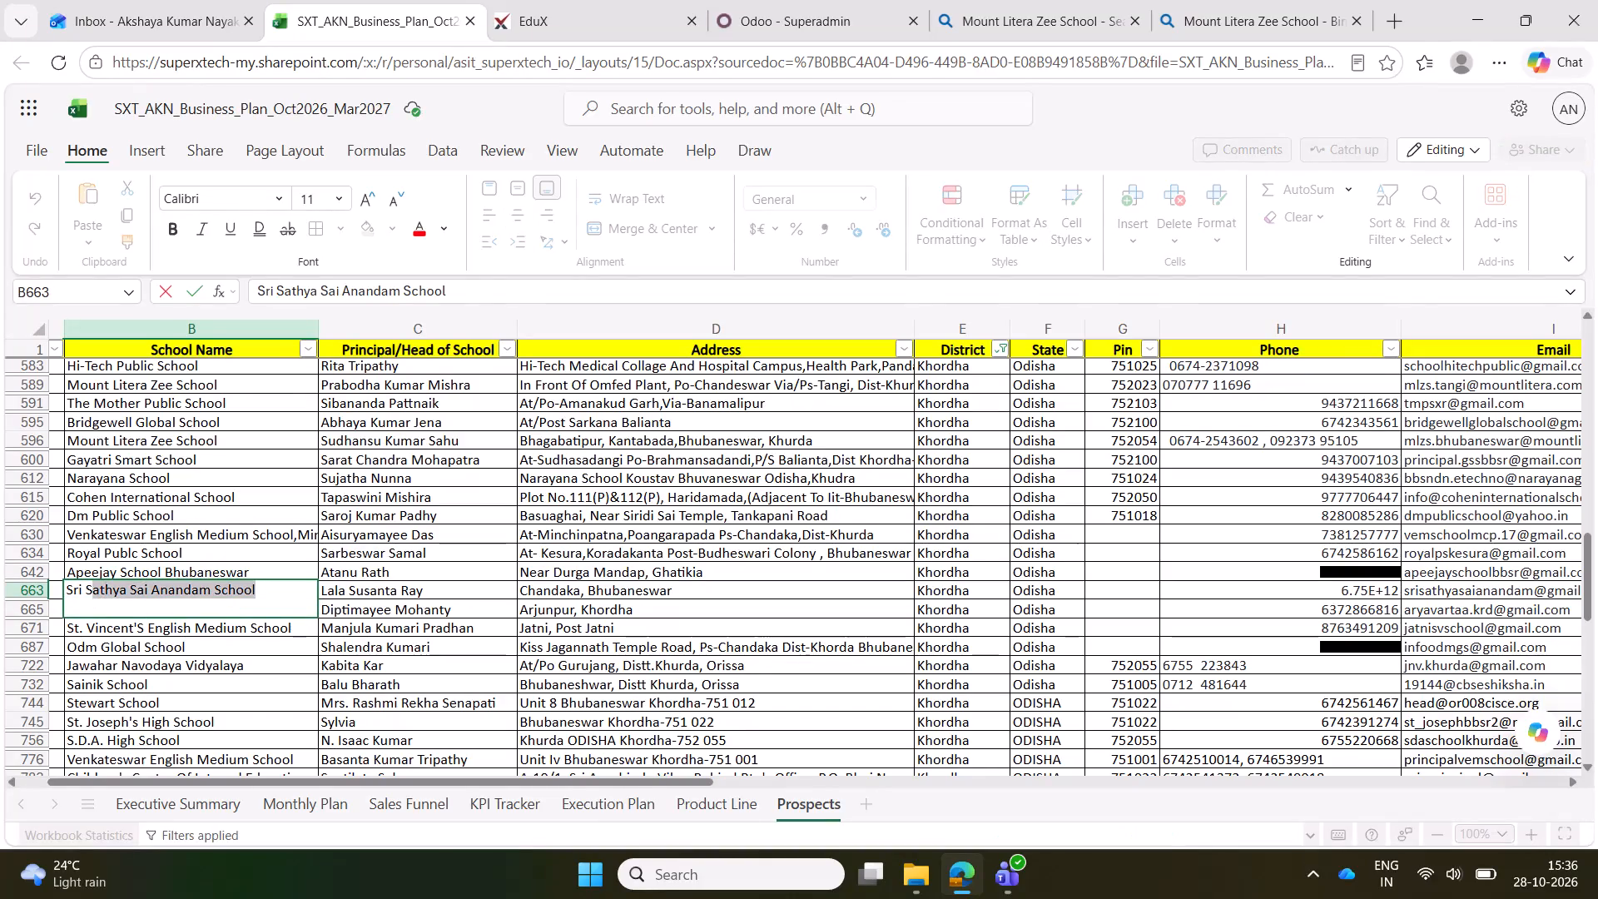
{"action": "left_click_drag", "start_coordinate": [92, 598], "coordinate": [69, 587]}
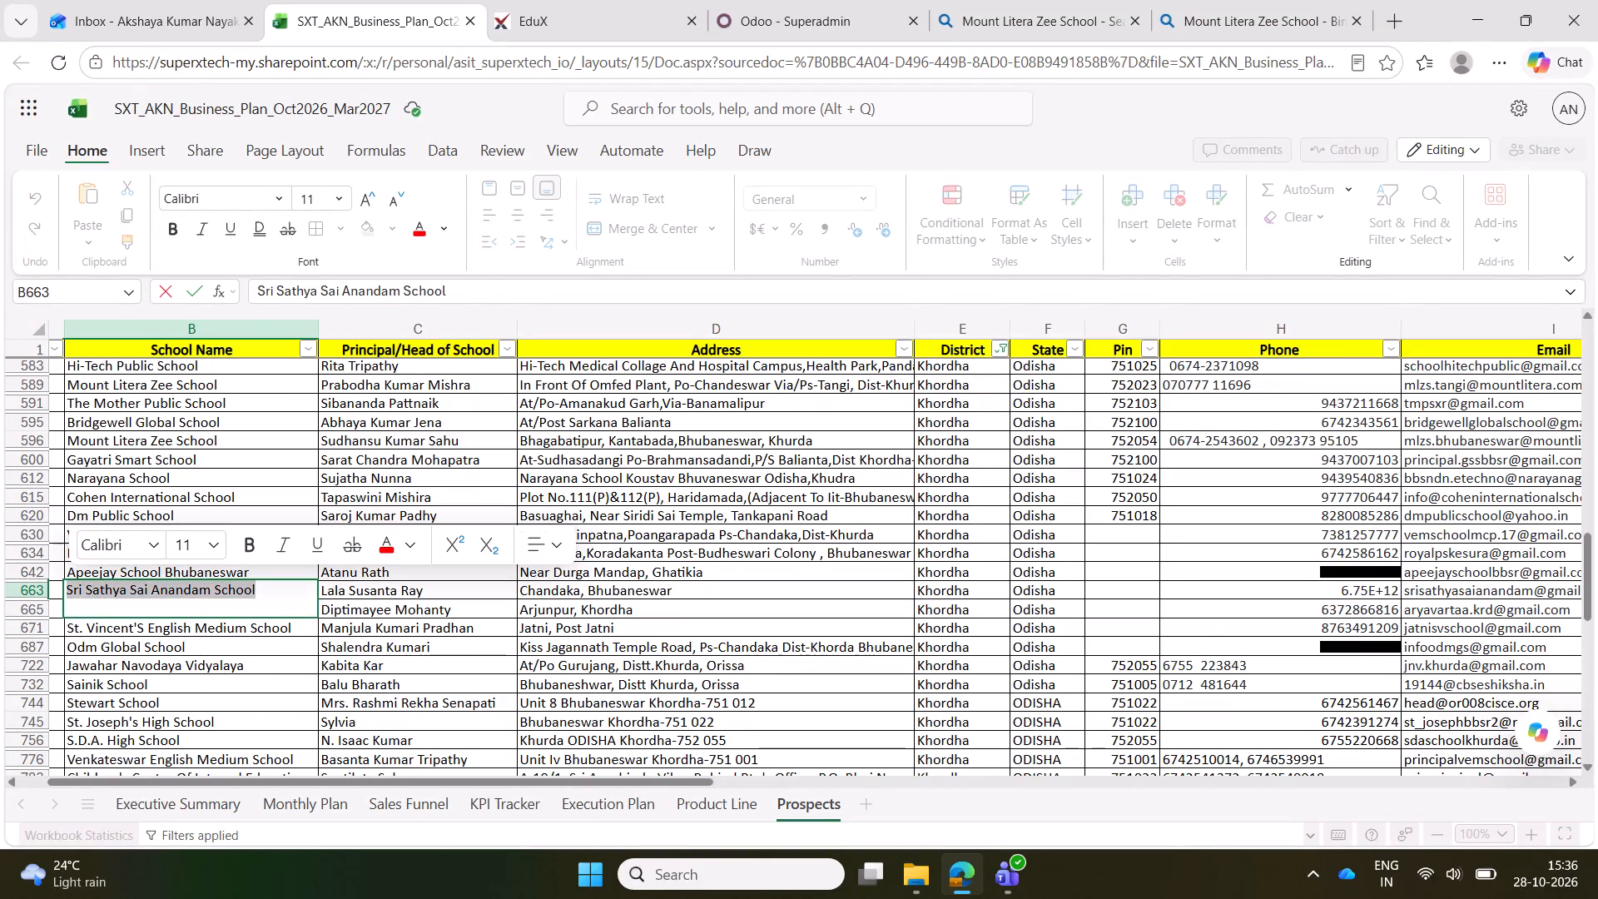
{"action": "key", "text": "ctrl+c"}
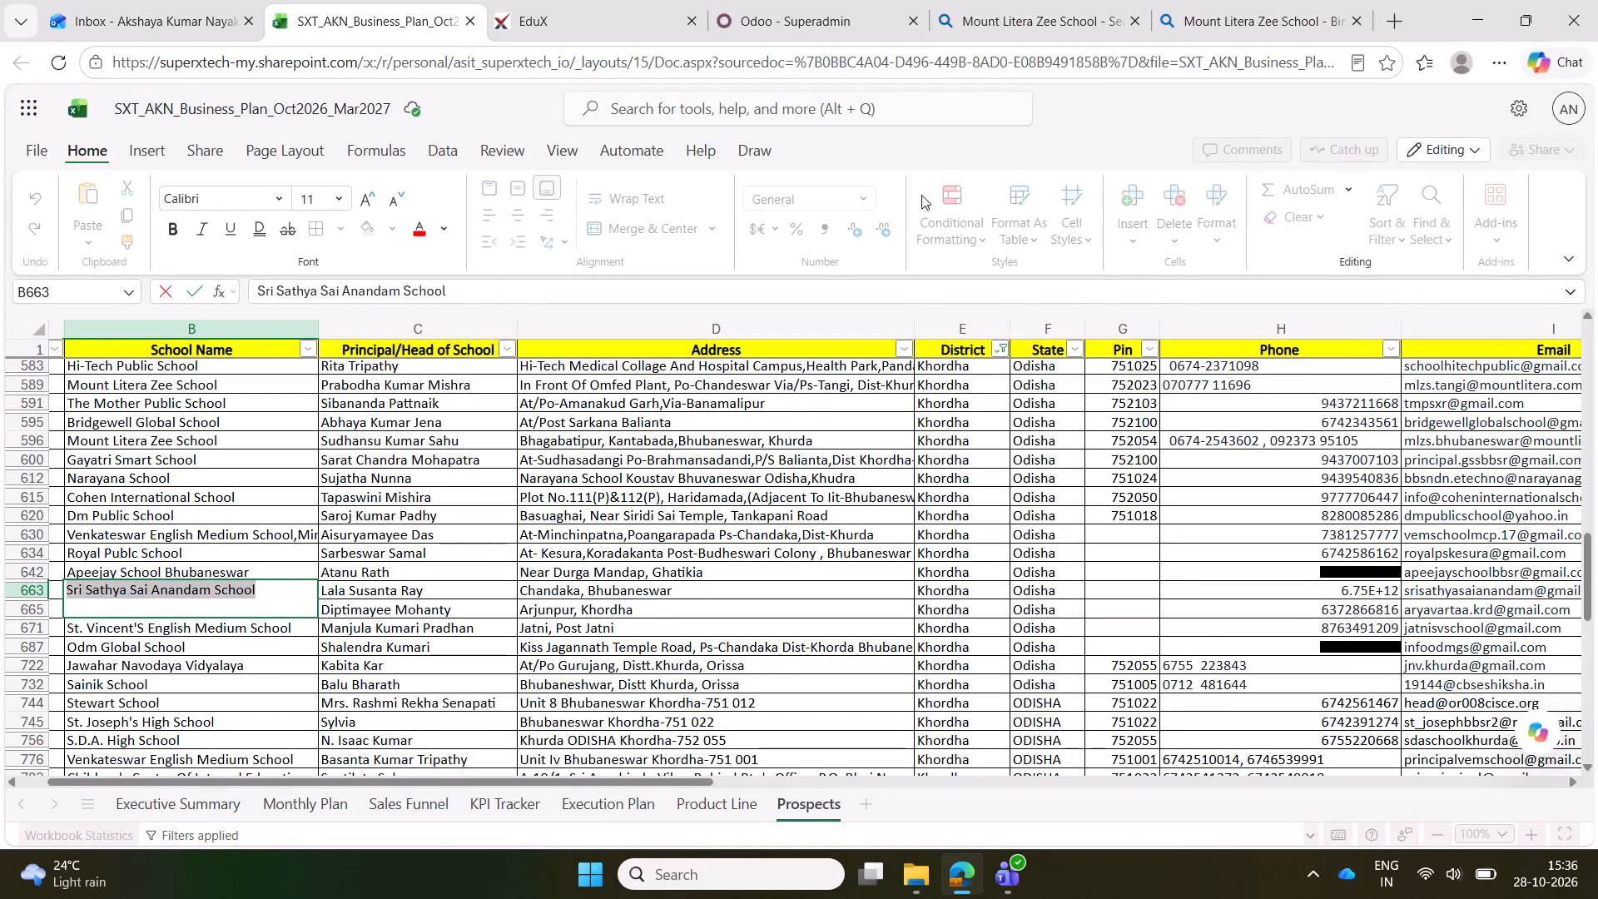
Close the Mount Litera Zee School search results and map pages in the browser.
{"action": "double_click", "coordinate": [1136, 29]}
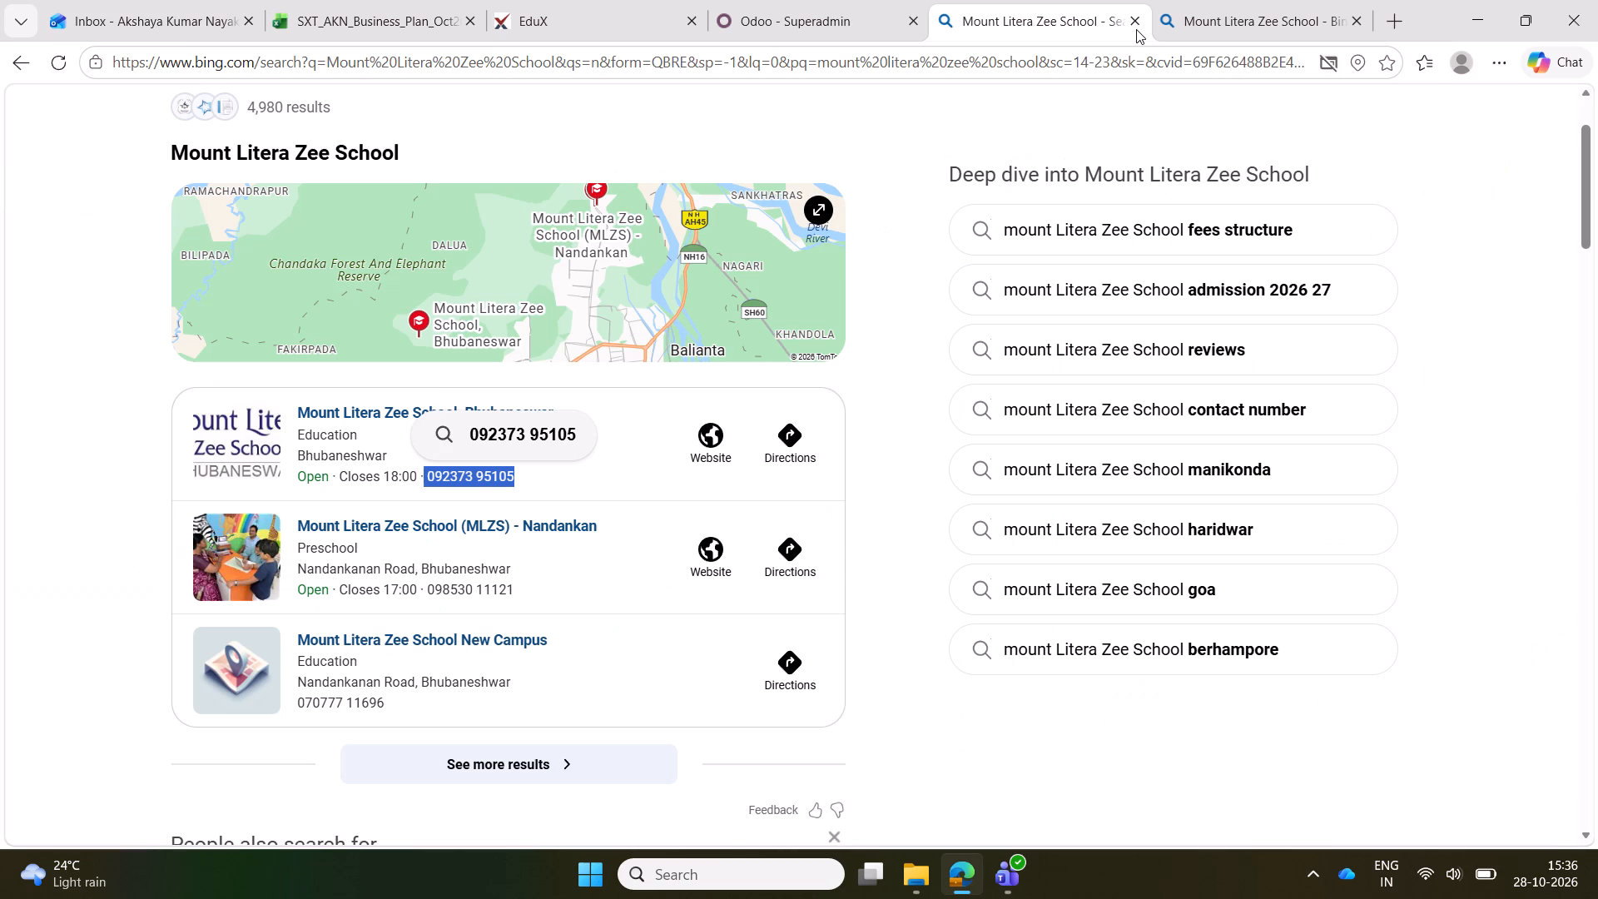
{"action": "left_click", "coordinate": [1136, 29]}
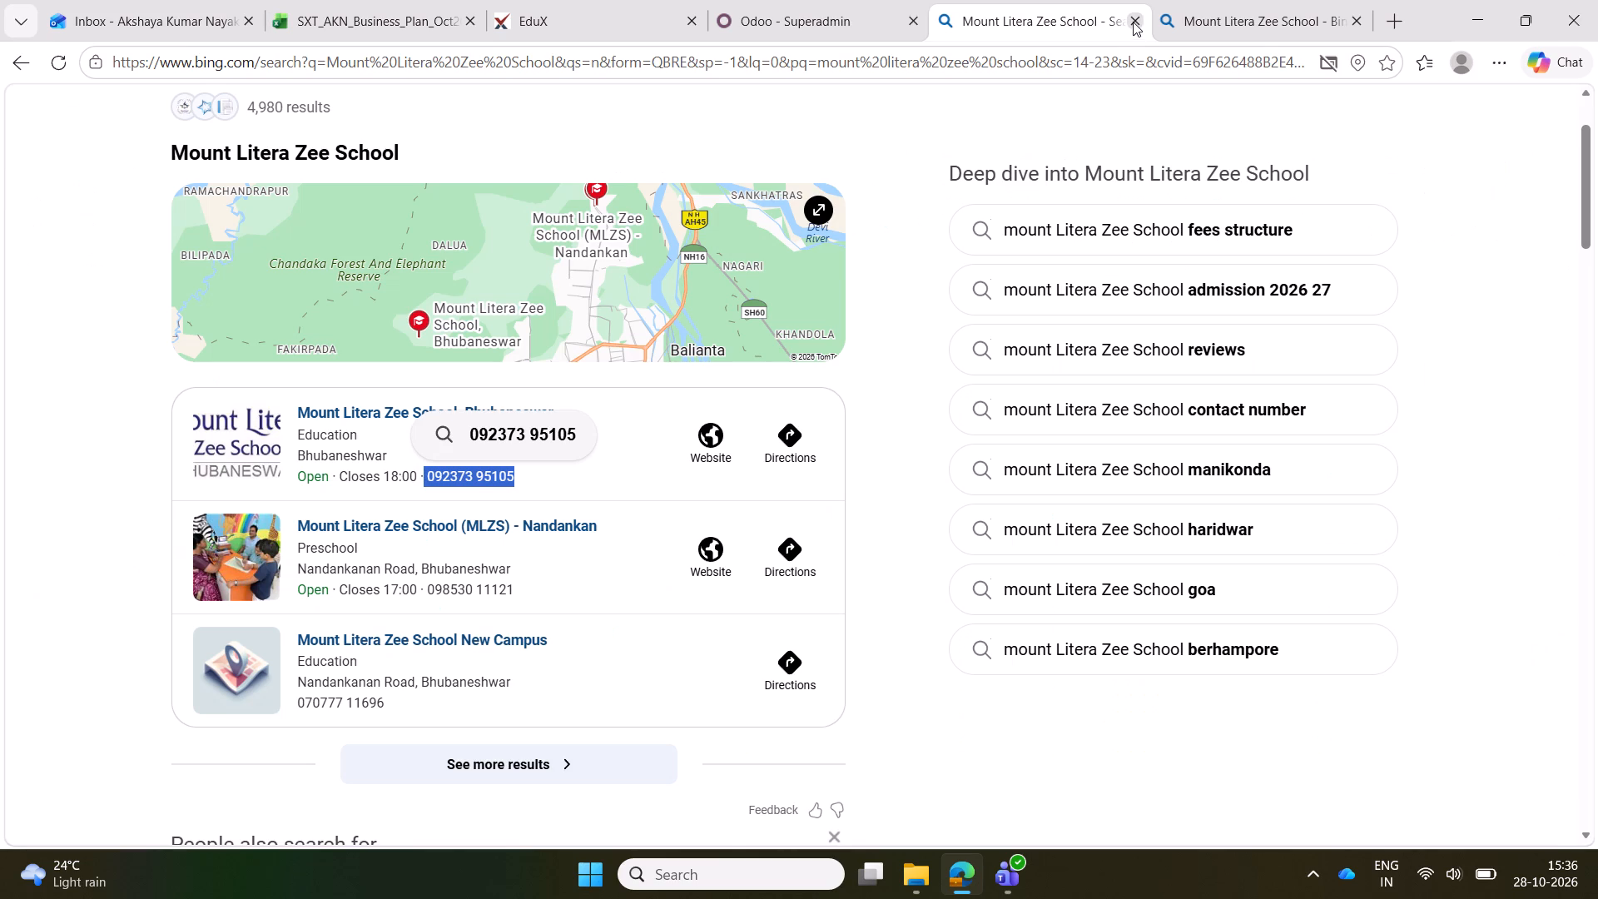
{"action": "left_click", "coordinate": [1135, 18]}
{"action": "left_click", "coordinate": [1135, 18]}
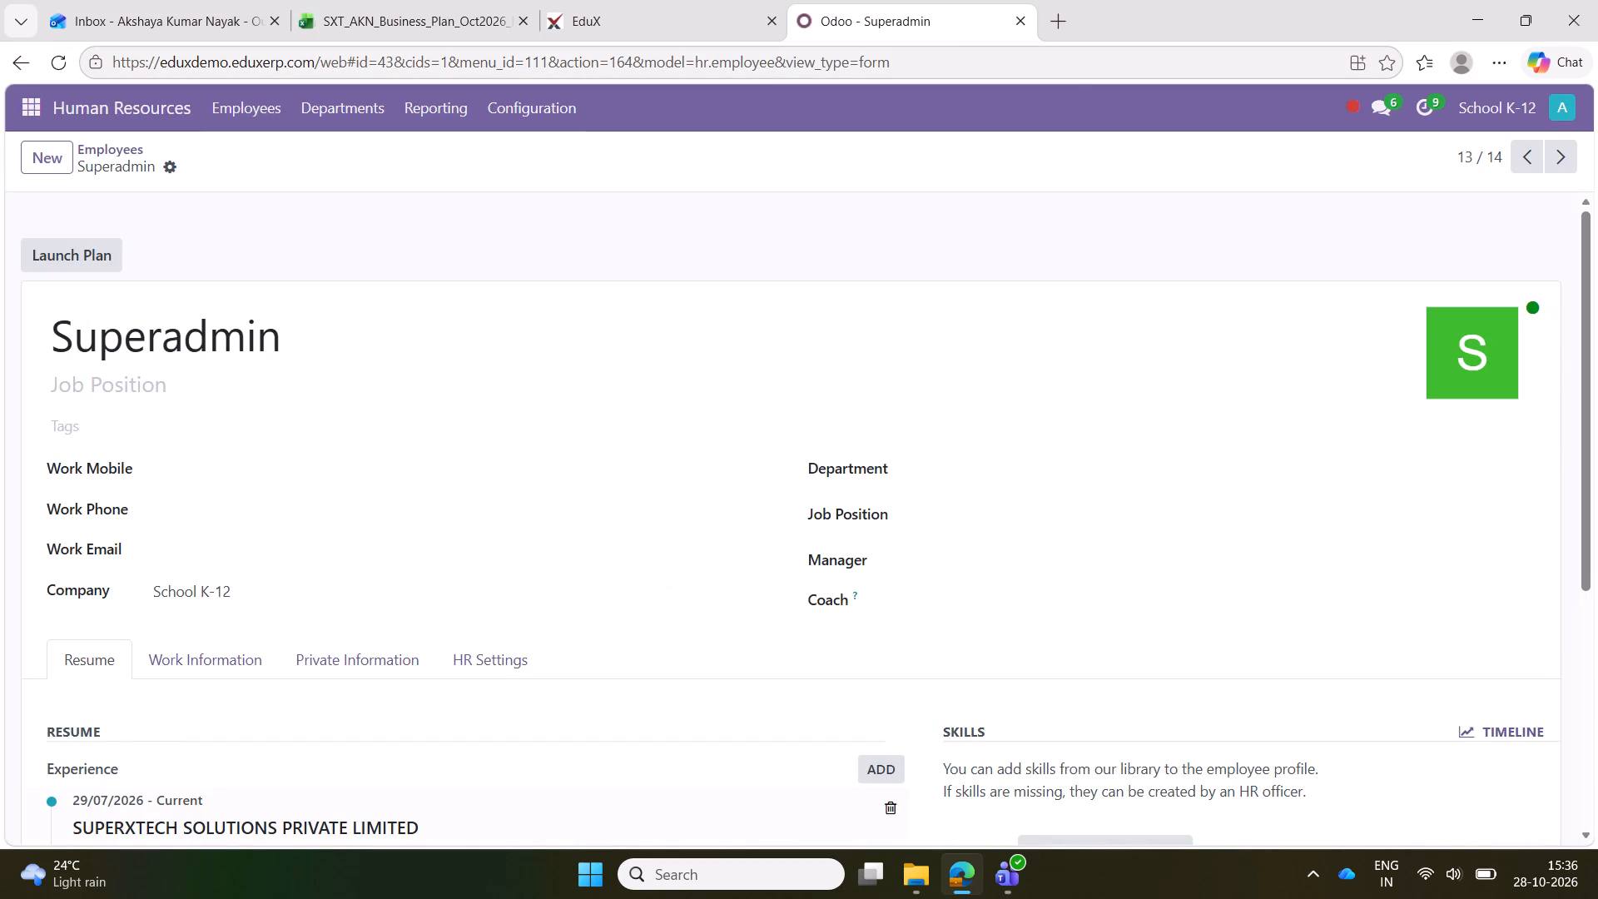
Search the web for "Sri Sathya Sai Anandam School" in a new browser page using the copied name.
{"action": "scroll", "coordinate": [970, 32], "scroll_direction": "left", "scroll_amount": 1}
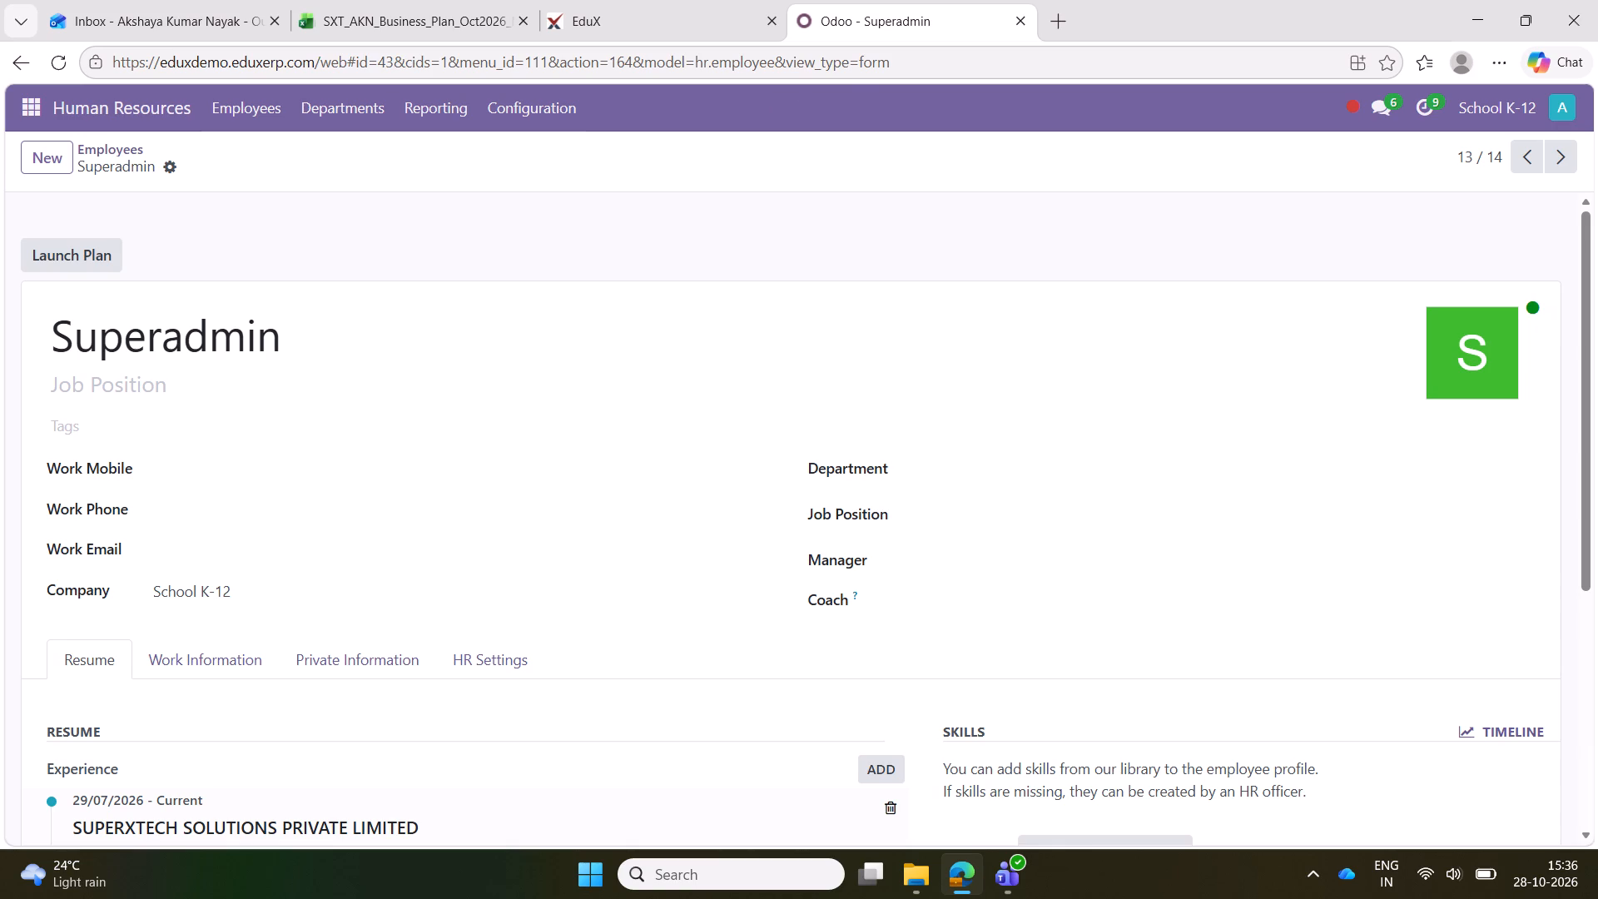
{"action": "left_click", "coordinate": [910, 63]}
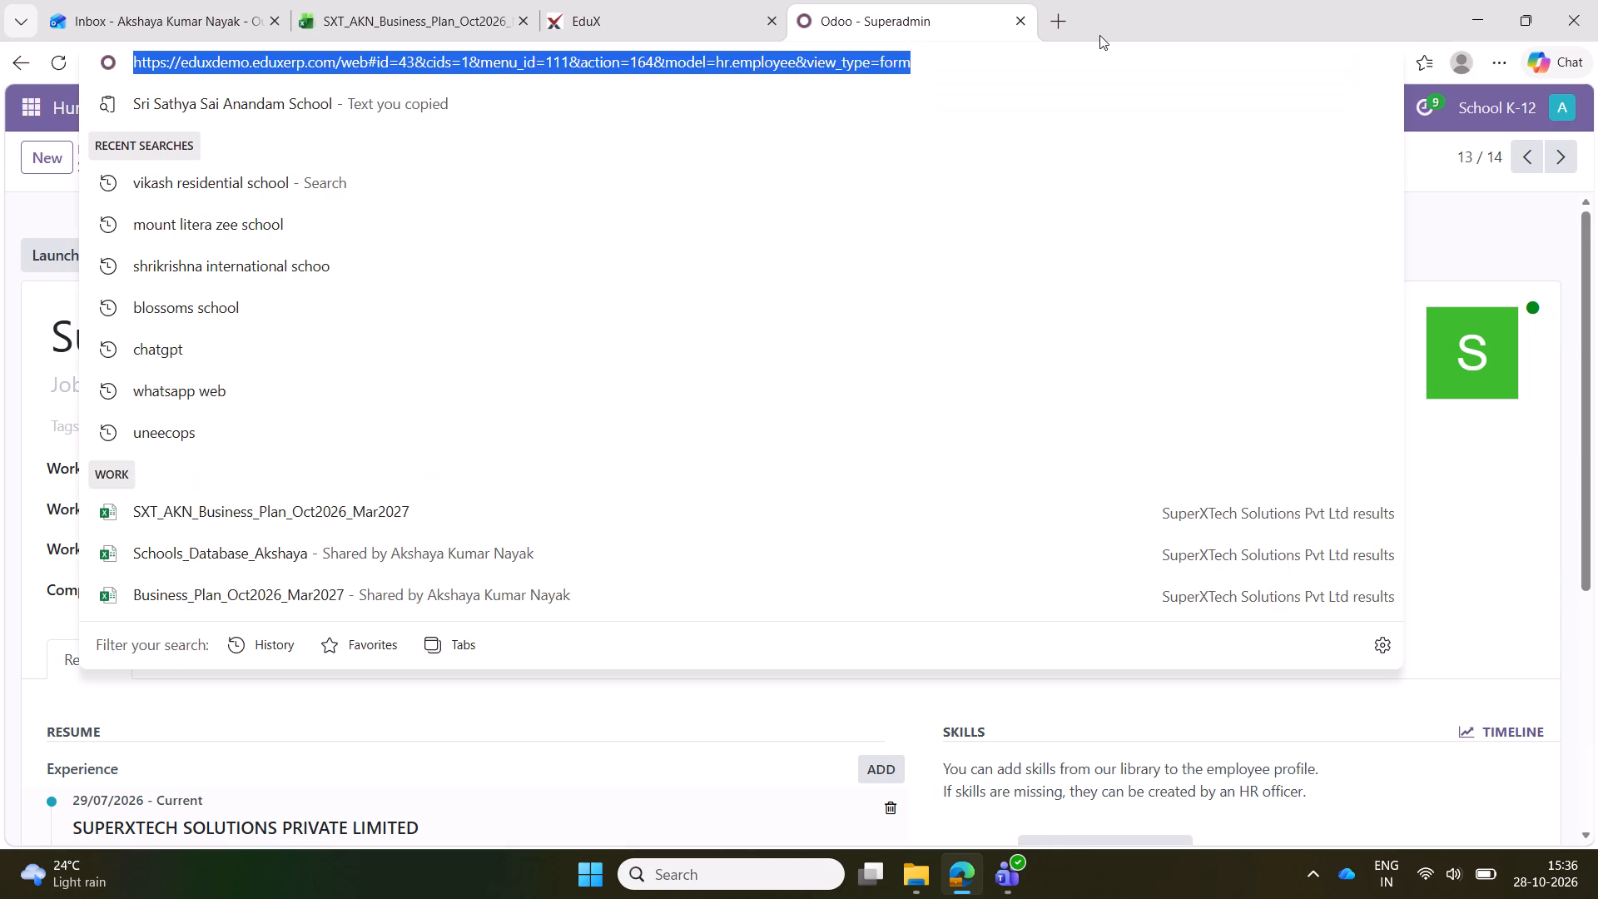
{"action": "left_click", "coordinate": [1100, 35]}
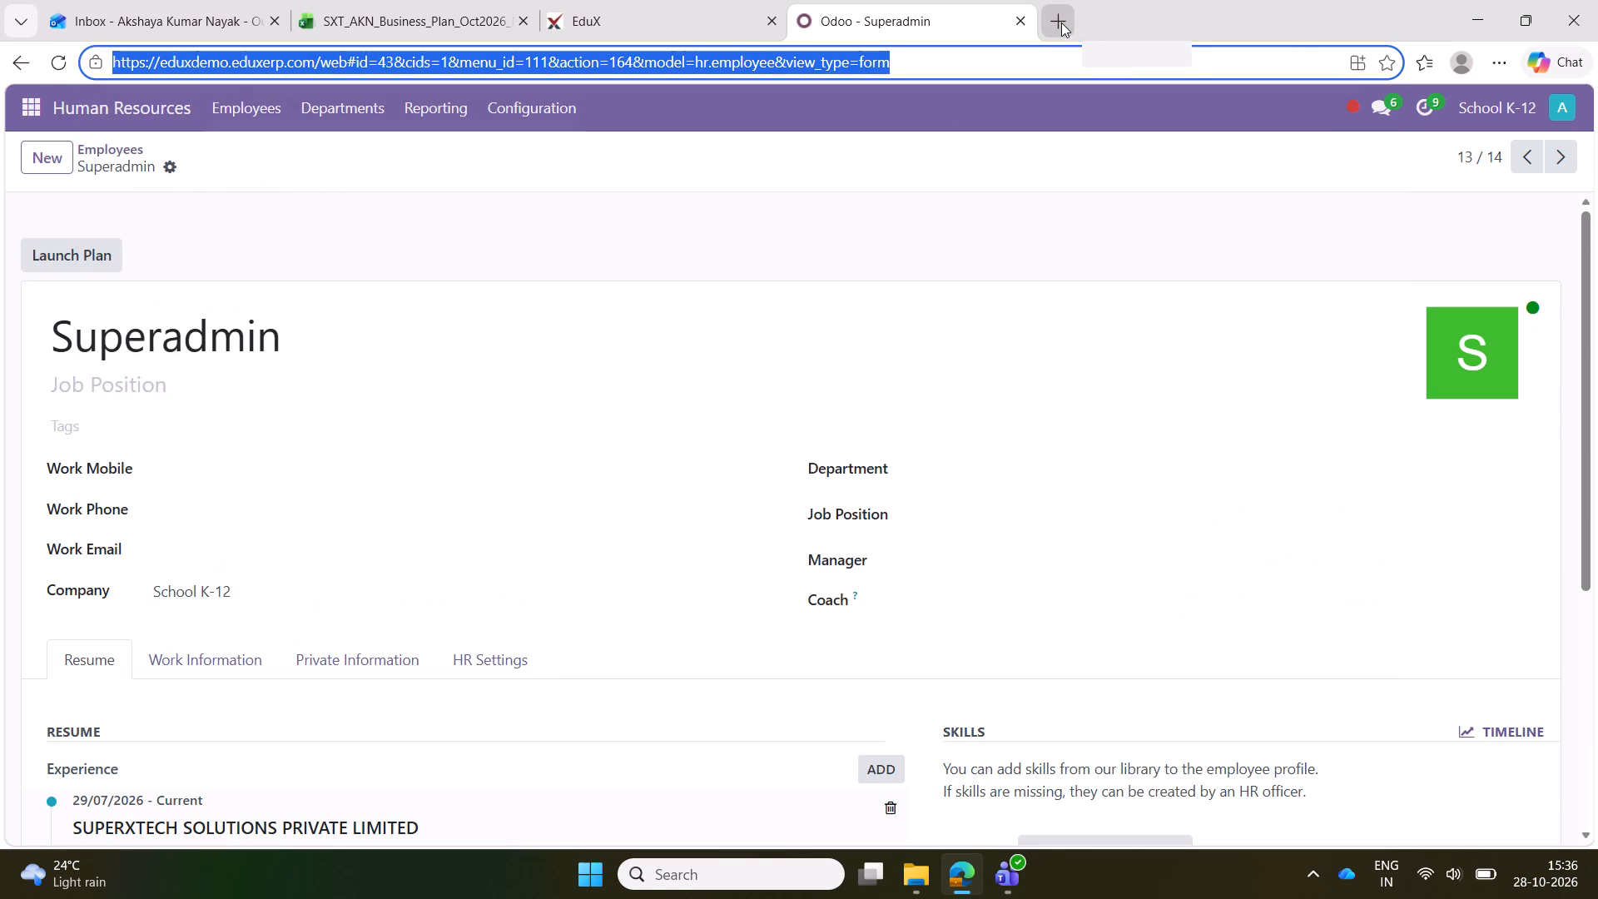
{"action": "left_click", "coordinate": [1061, 22]}
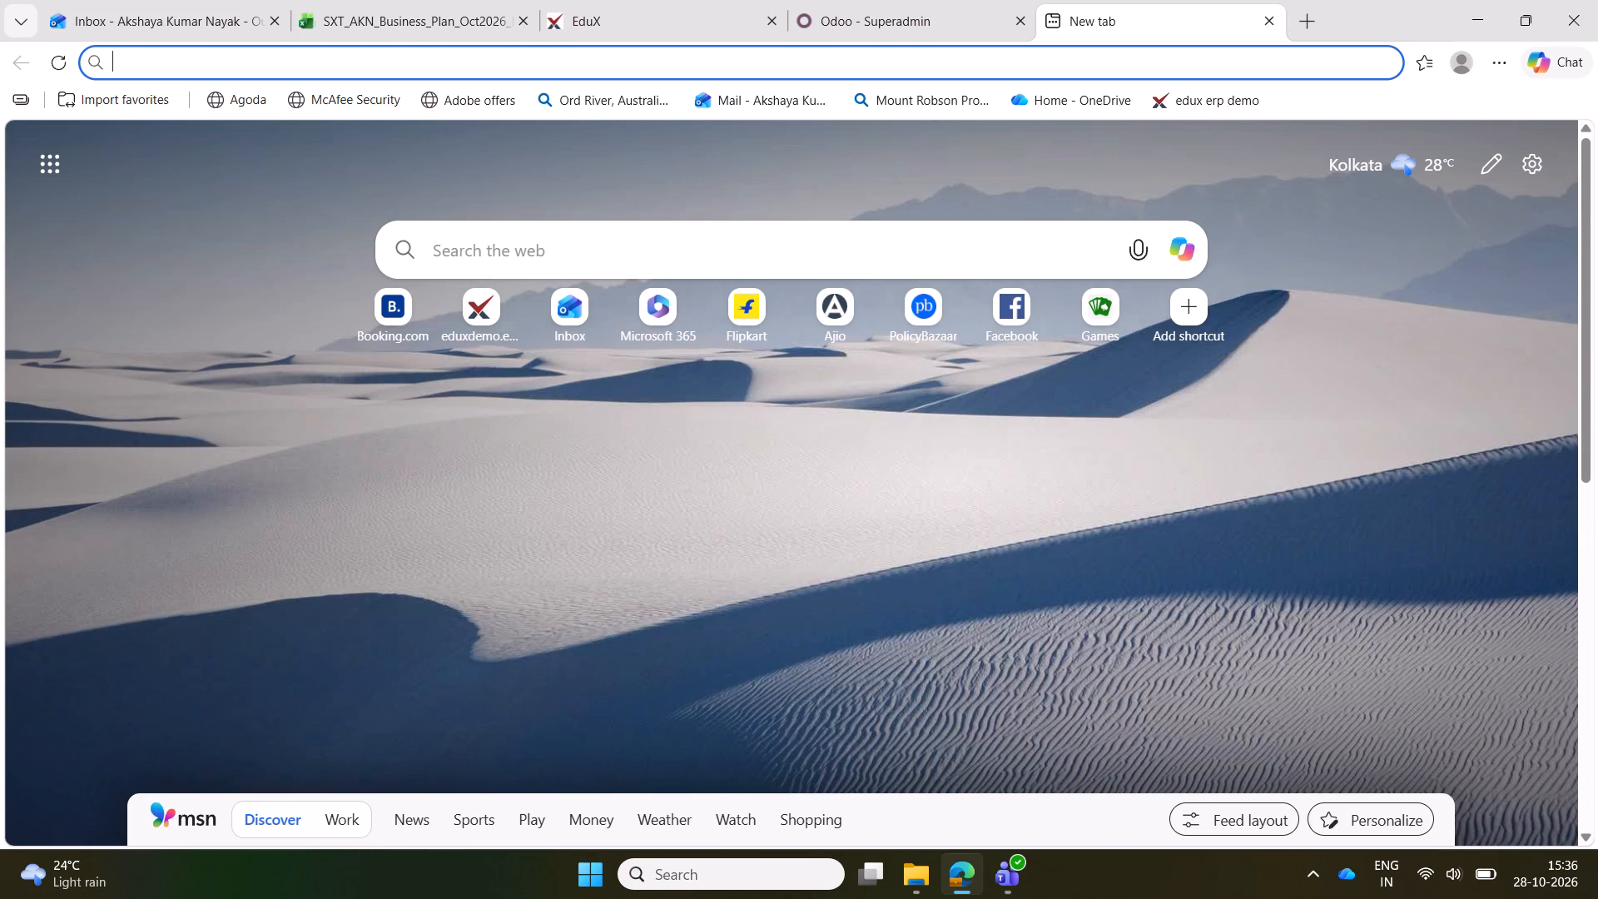
{"action": "left_click", "coordinate": [593, 239]}
{"action": "key", "text": "ctrl+v"}
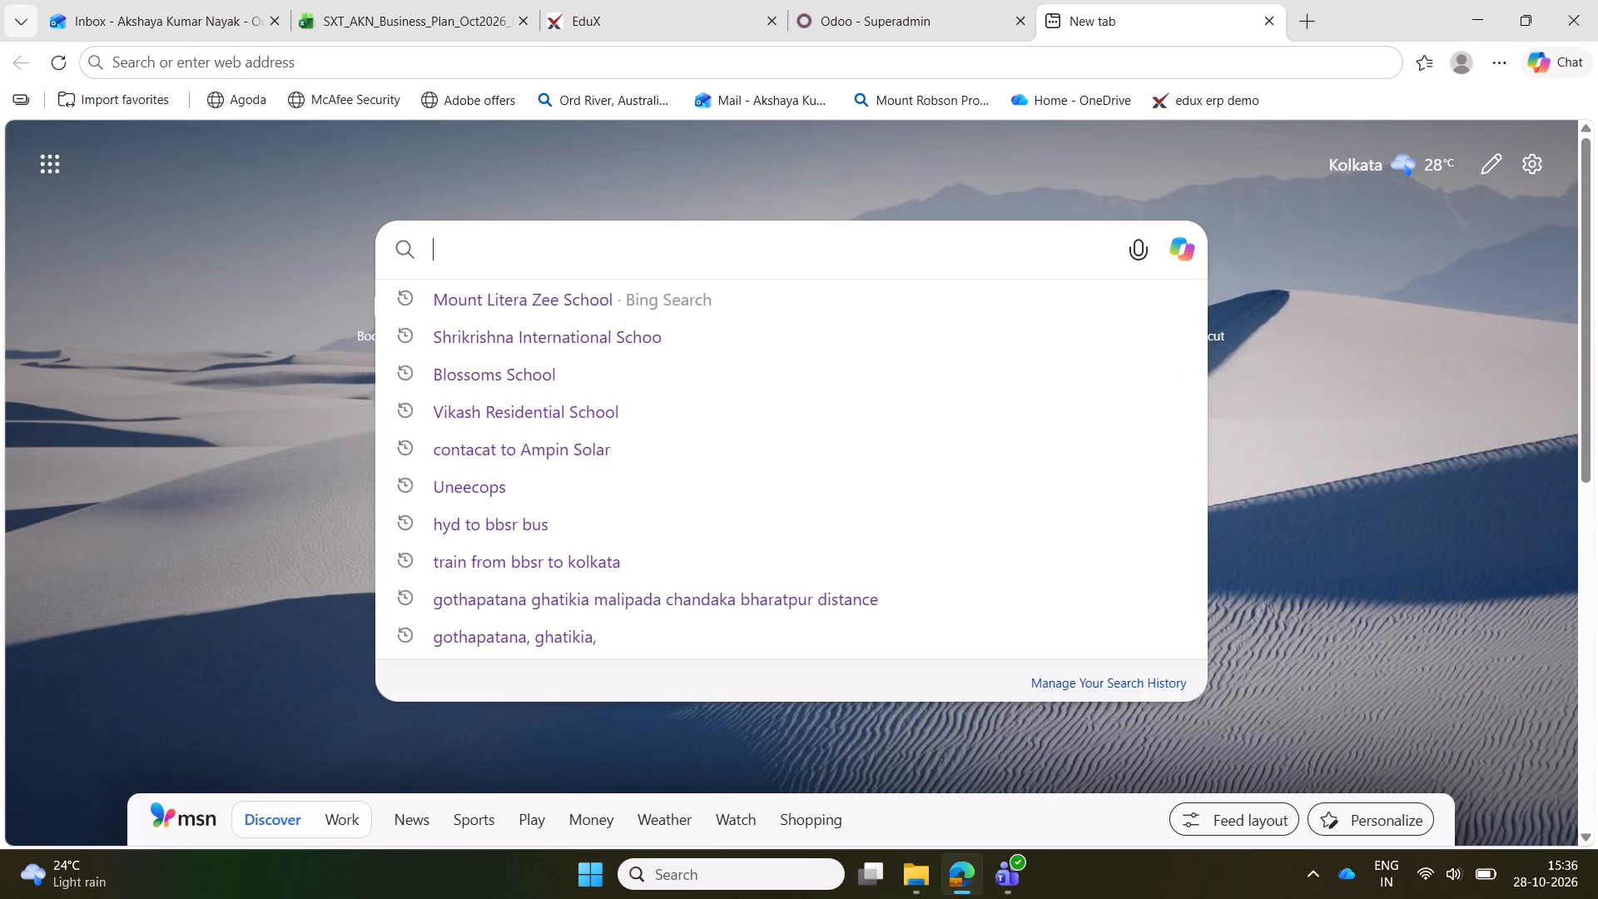
{"action": "key", "text": "Return"}
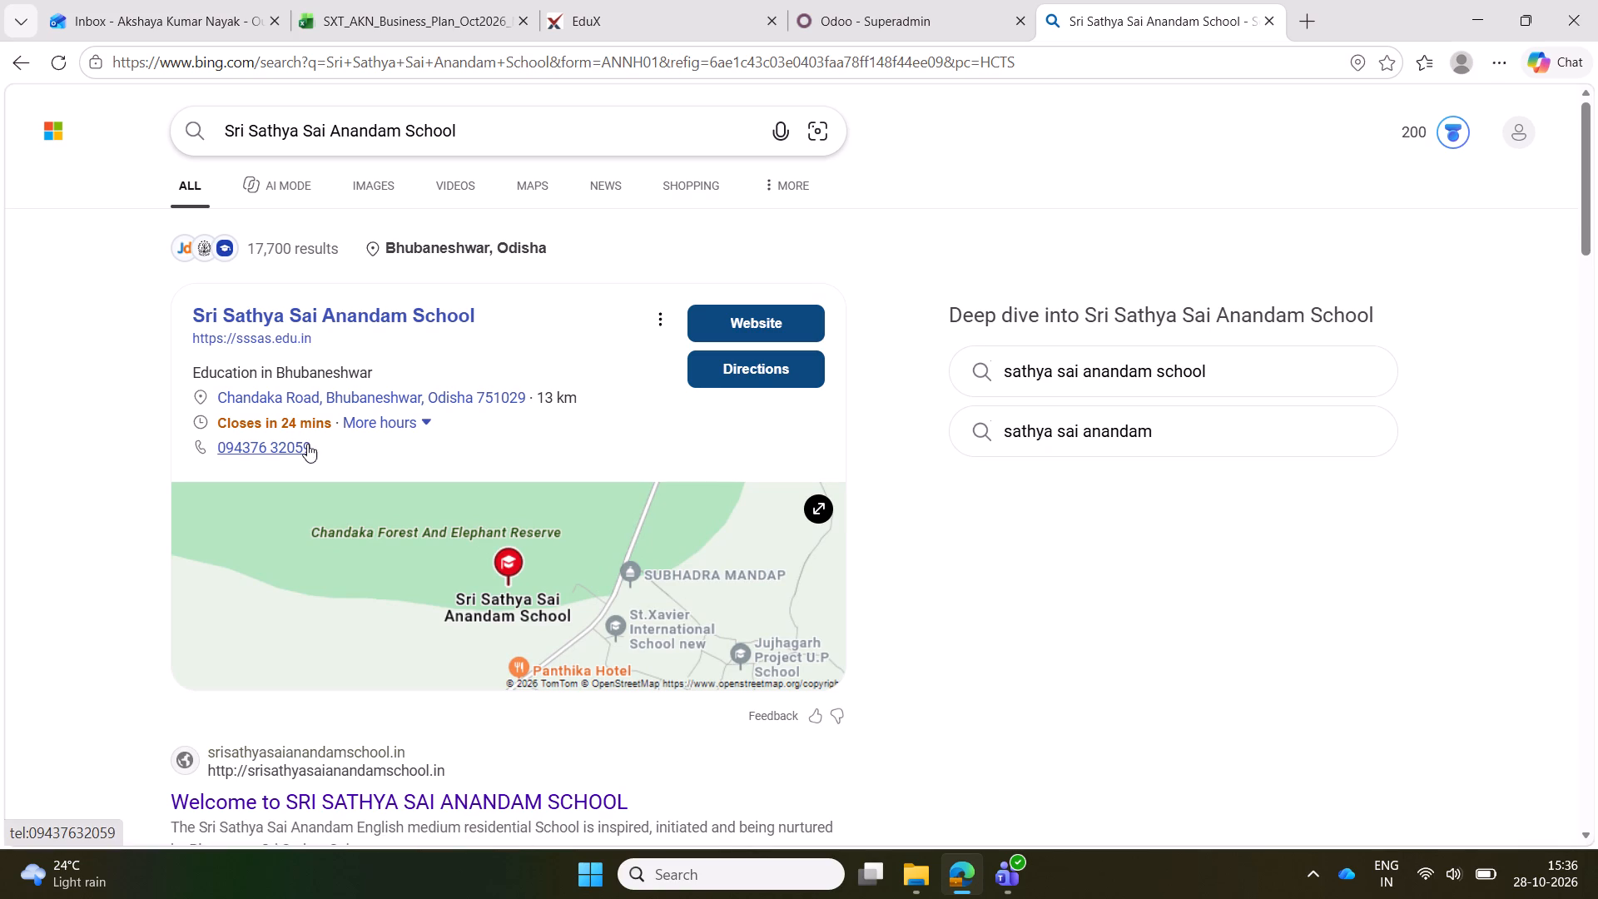
Replace the Sri Sathya Sai Anandam School entry's Phone value with the number from the search listing, without its leading zero.
{"action": "left_click_drag", "start_coordinate": [325, 448], "coordinate": [224, 446]}
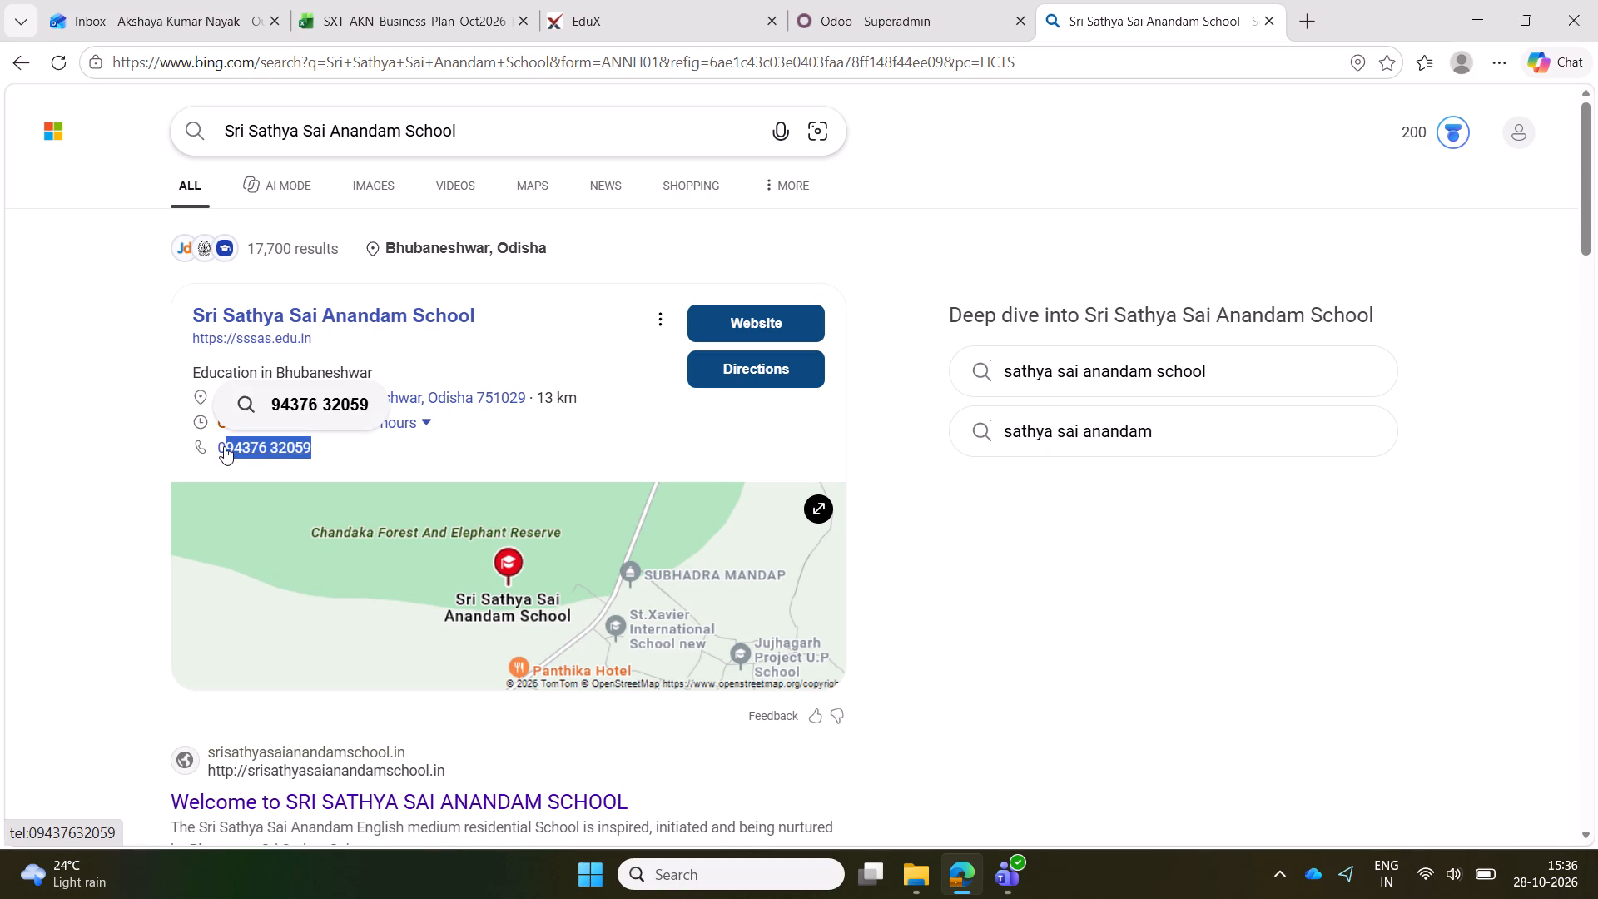
{"action": "key", "text": "ctrl+c"}
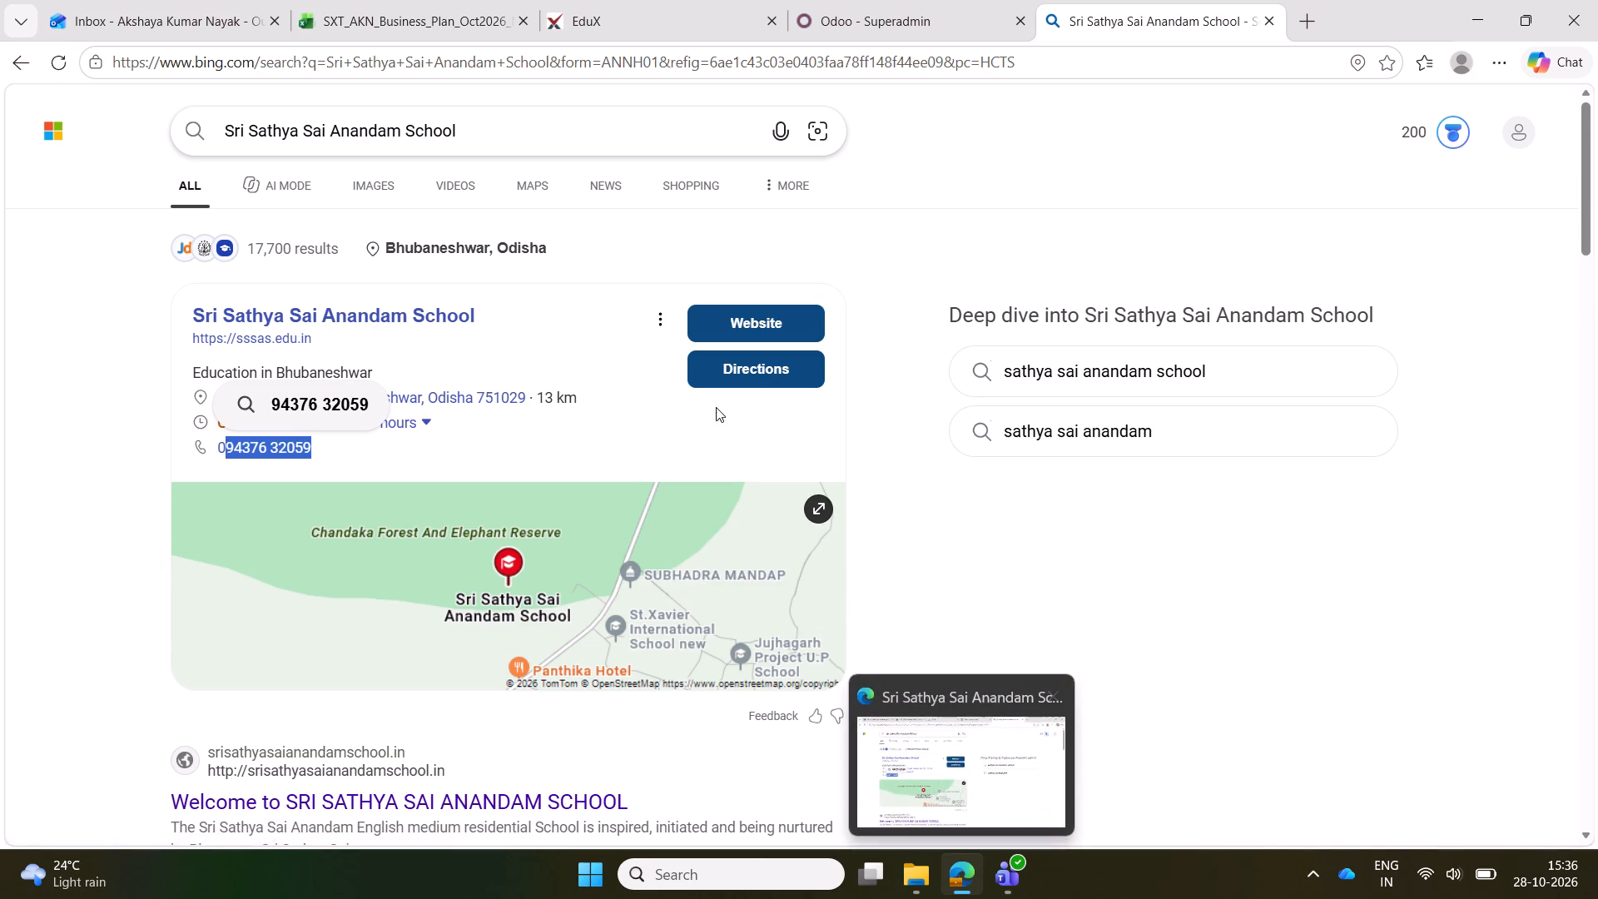
{"action": "left_click", "coordinate": [443, 19]}
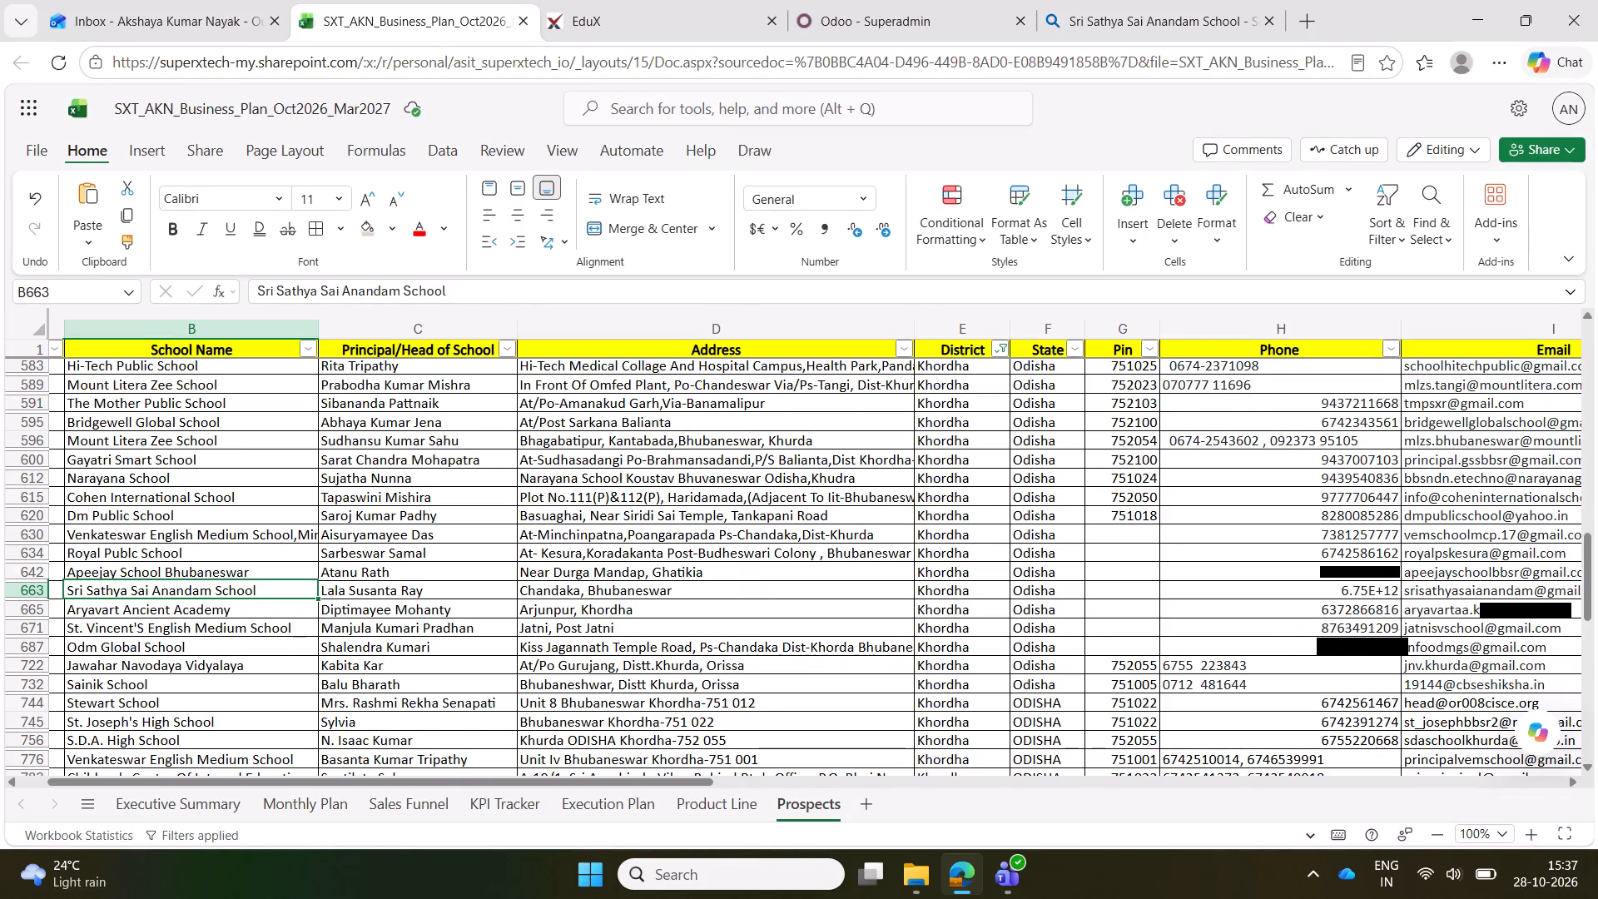
{"action": "left_click", "coordinate": [479, 589]}
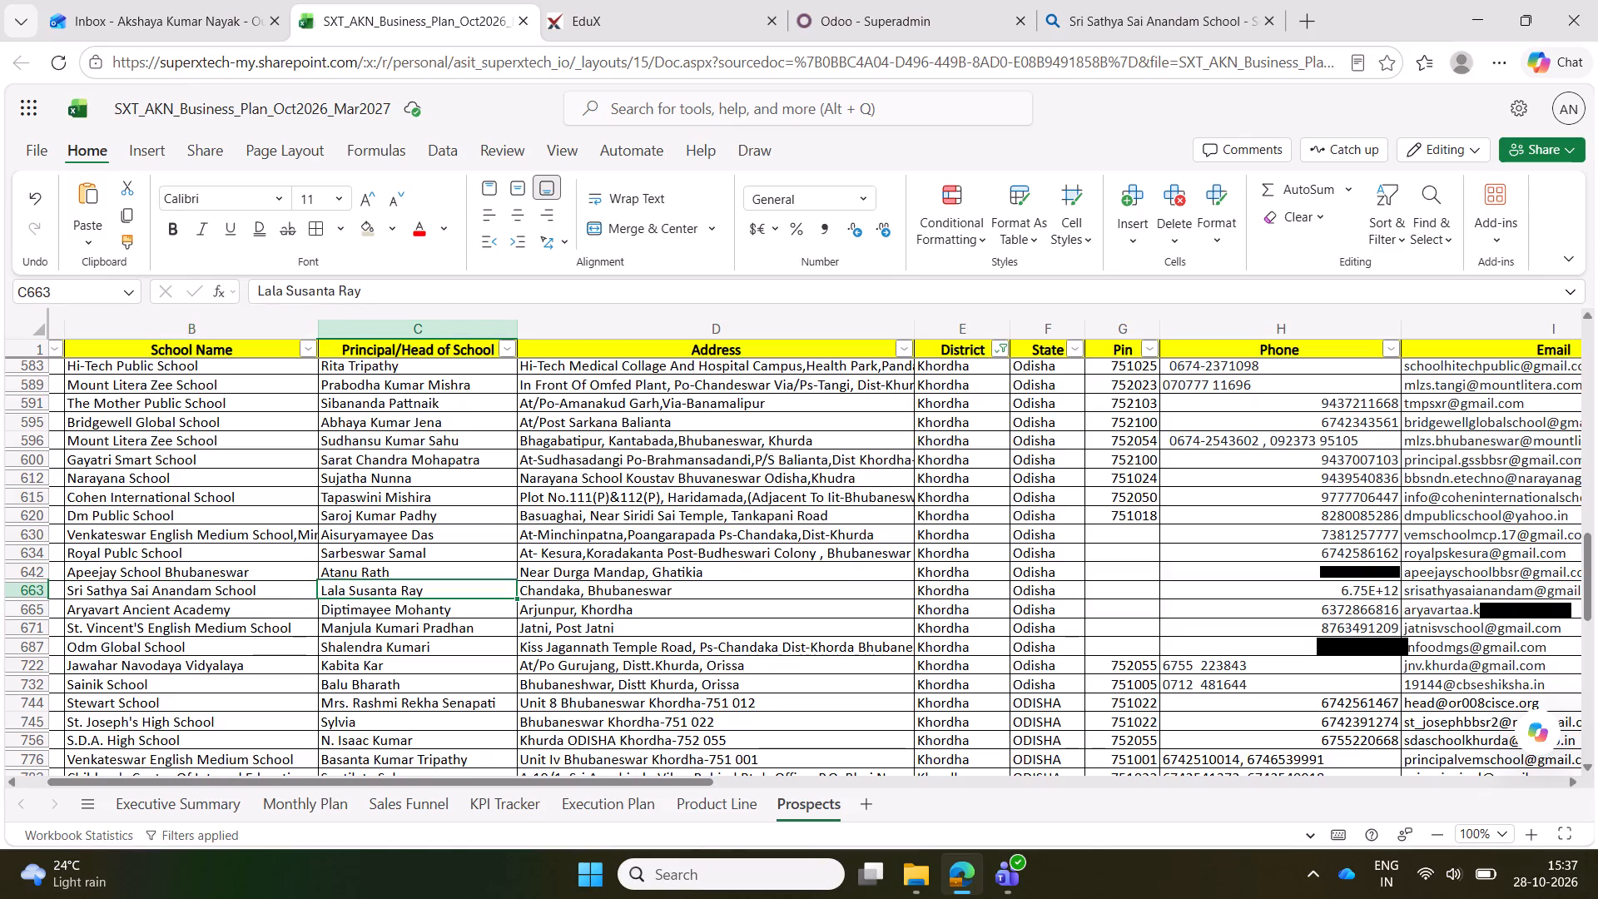
{"action": "key", "text": "Right"}
{"action": "key", "text": "Right"}
{"action": "key", "text": "Right"}
{"action": "key", "text": "Right"}
{"action": "key", "text": "Right"}
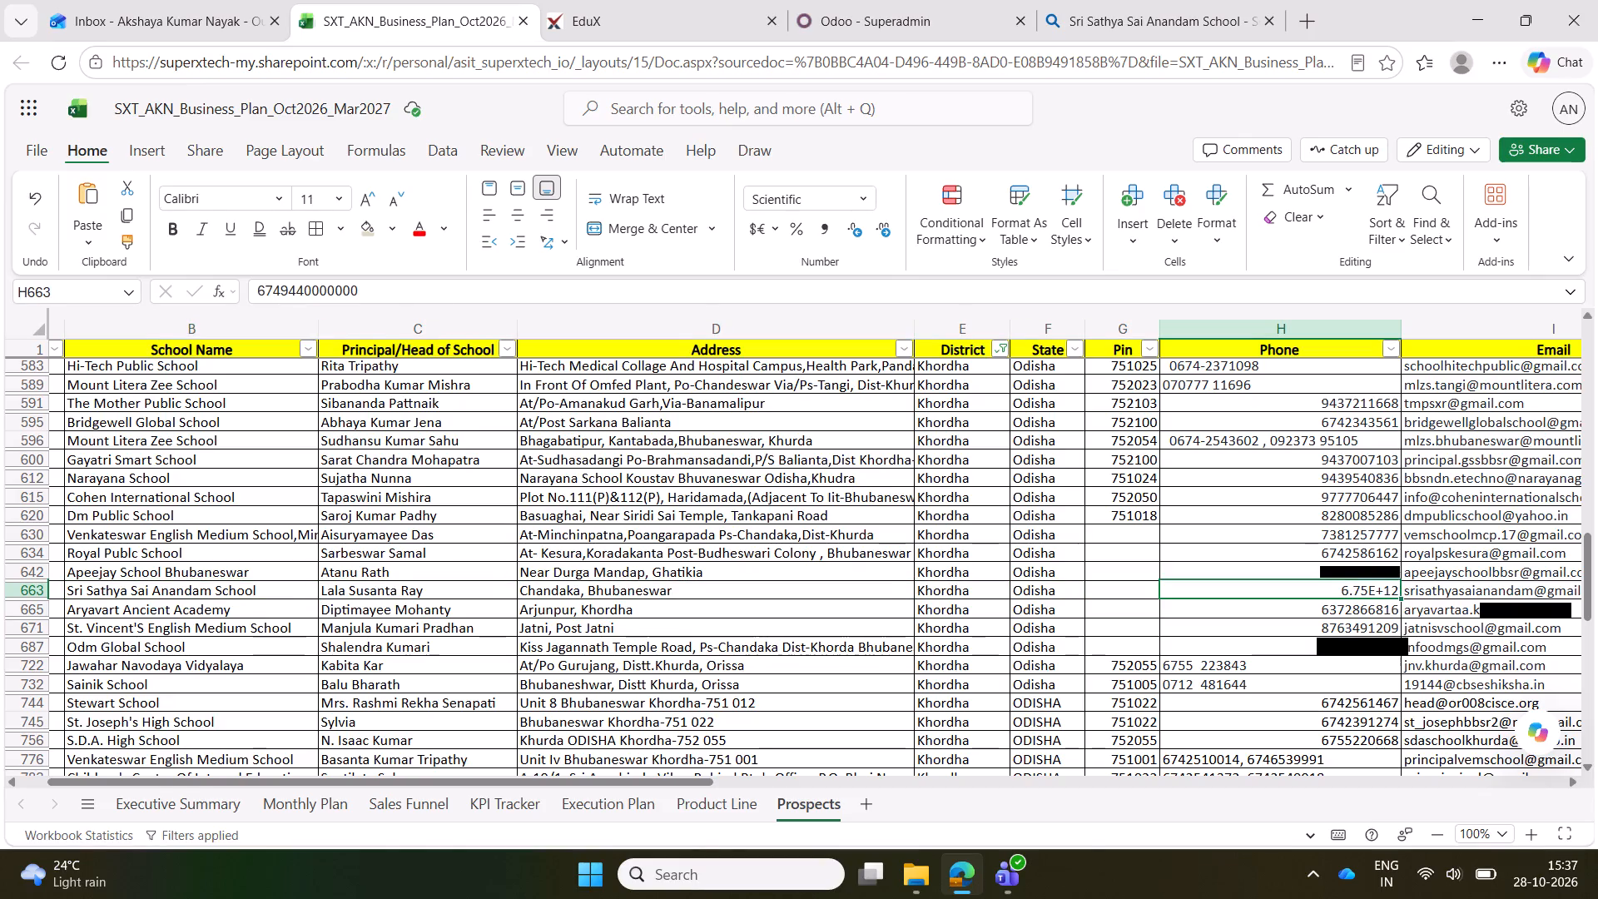
{"action": "key", "text": "ctrl+v"}
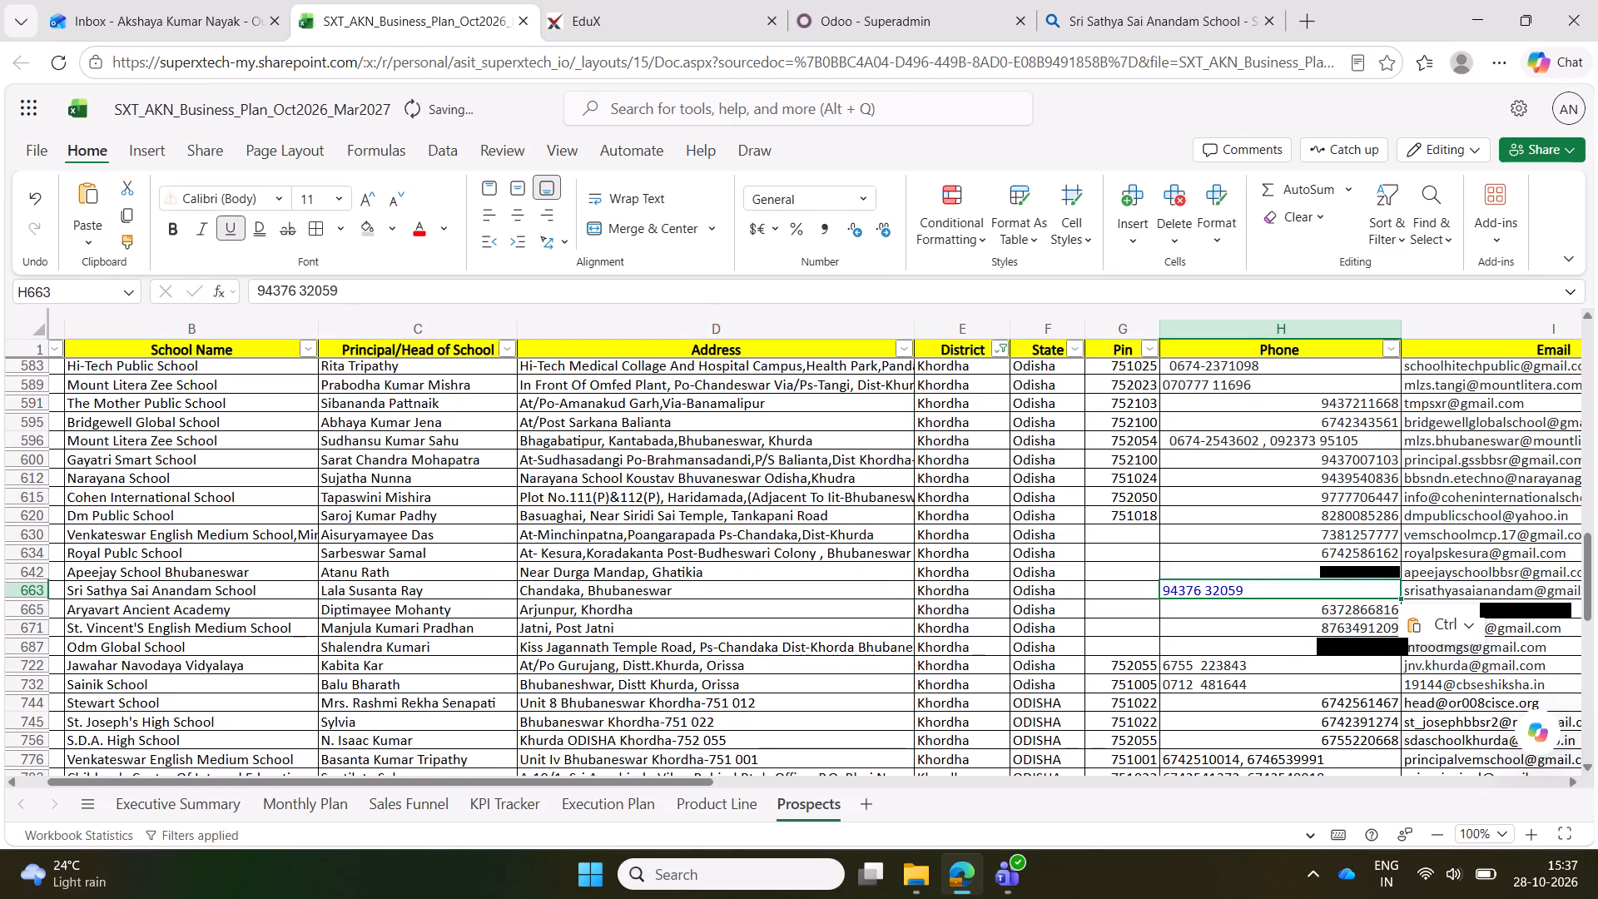
{"action": "key", "text": "Return"}
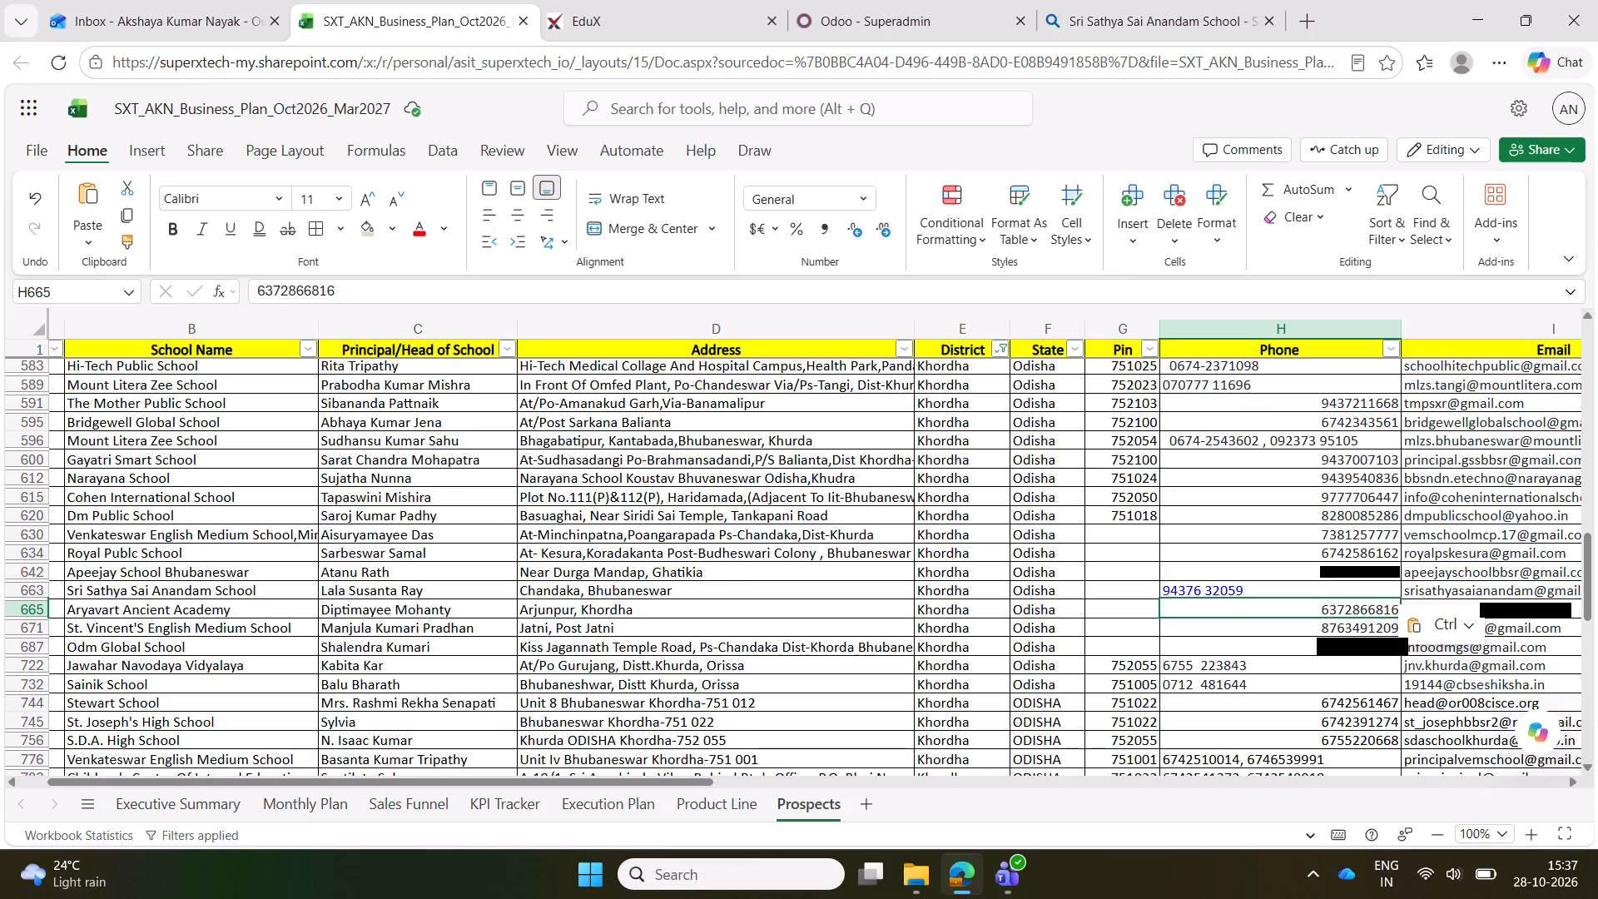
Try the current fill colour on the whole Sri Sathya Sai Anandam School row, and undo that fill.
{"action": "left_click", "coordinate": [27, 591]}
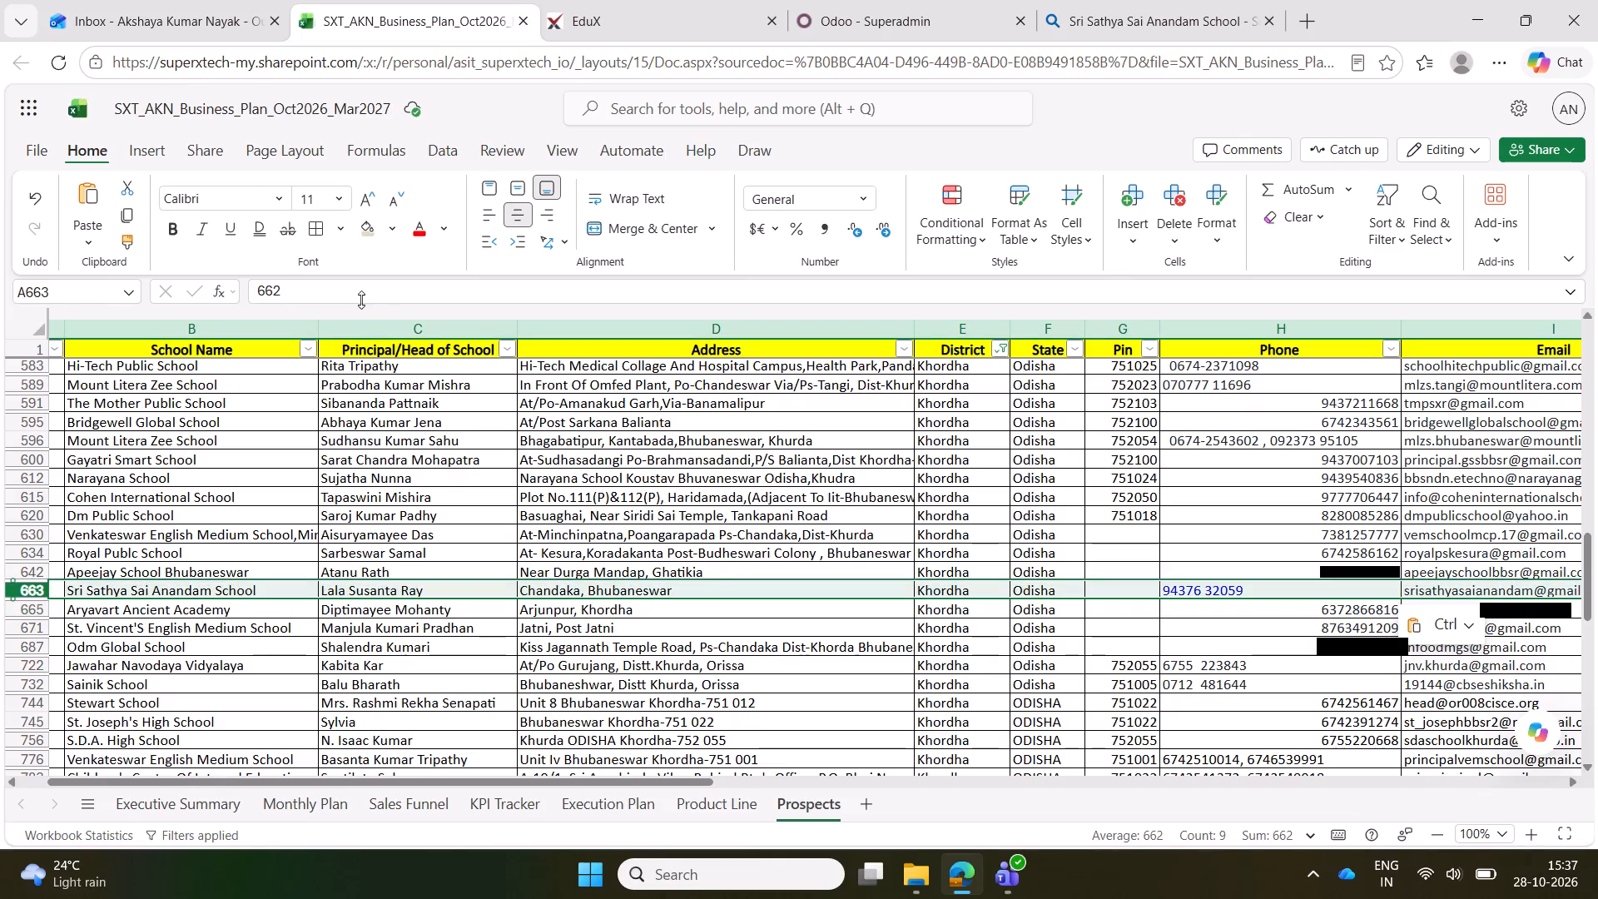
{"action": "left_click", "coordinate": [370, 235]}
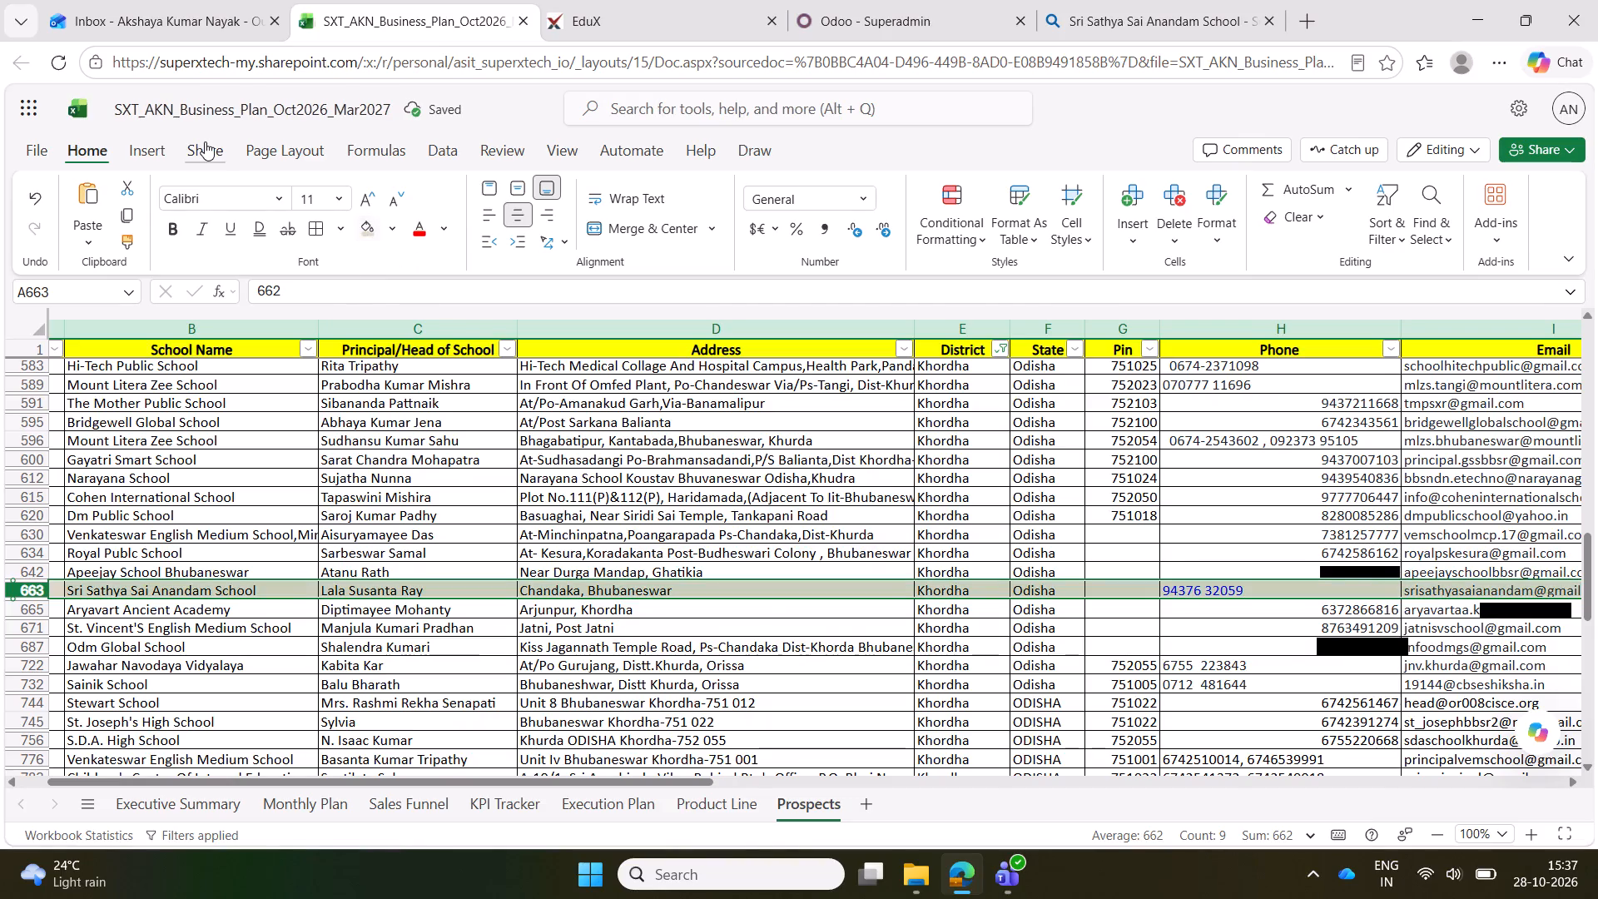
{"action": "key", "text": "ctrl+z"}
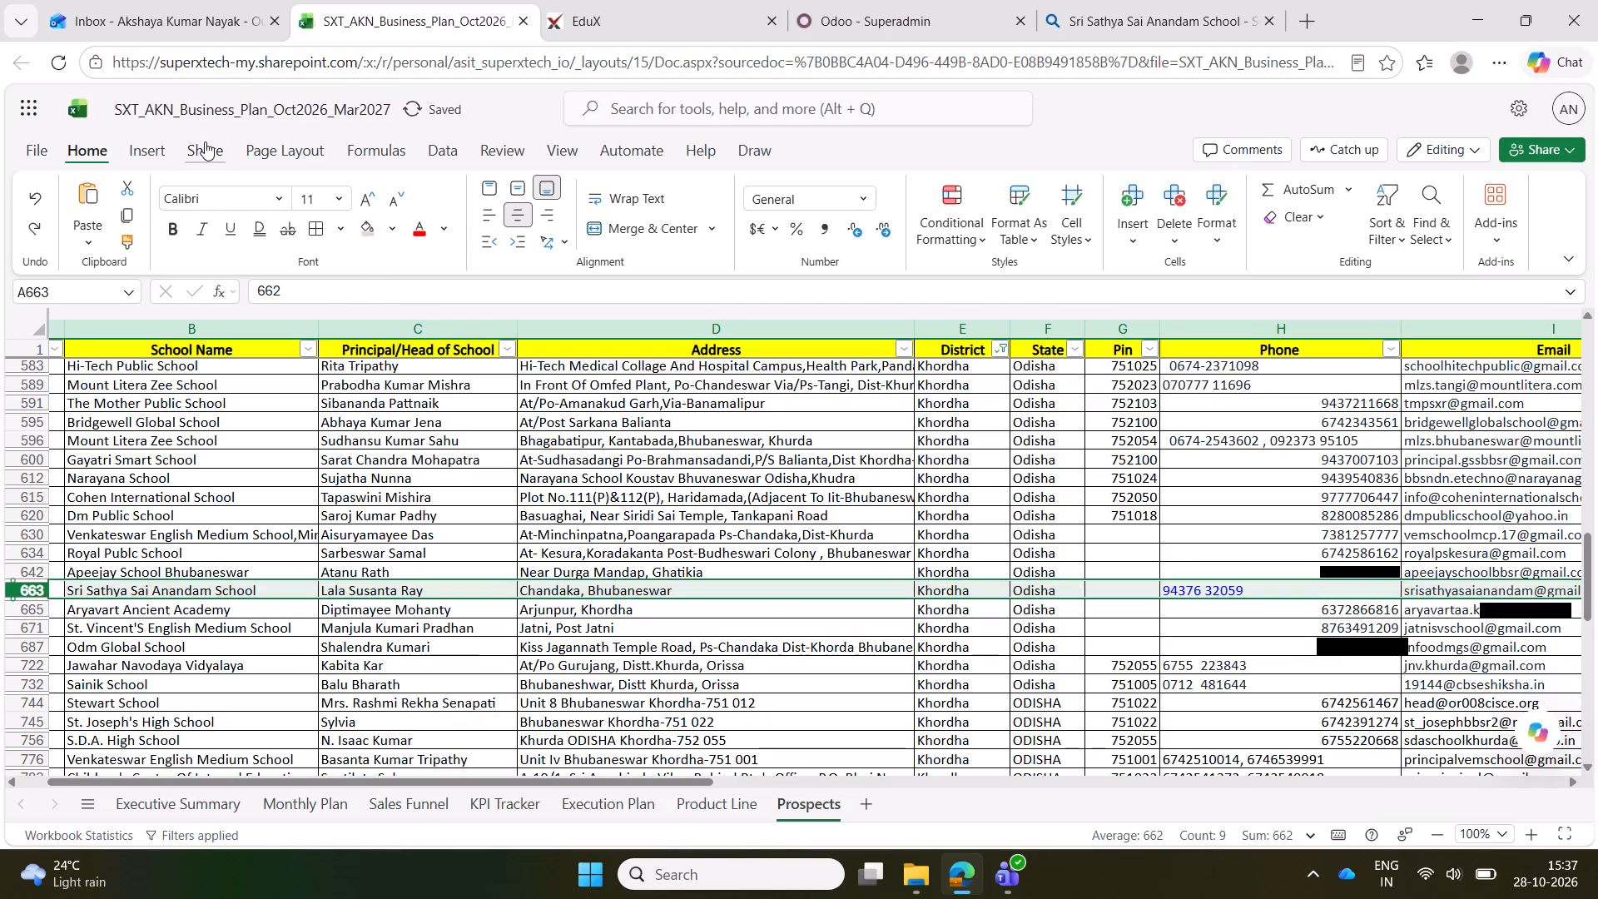
Paste the copied phone number over the School Name cell of the Sri Sathya Sai Anandam School entry.
{"action": "left_click", "coordinate": [163, 592]}
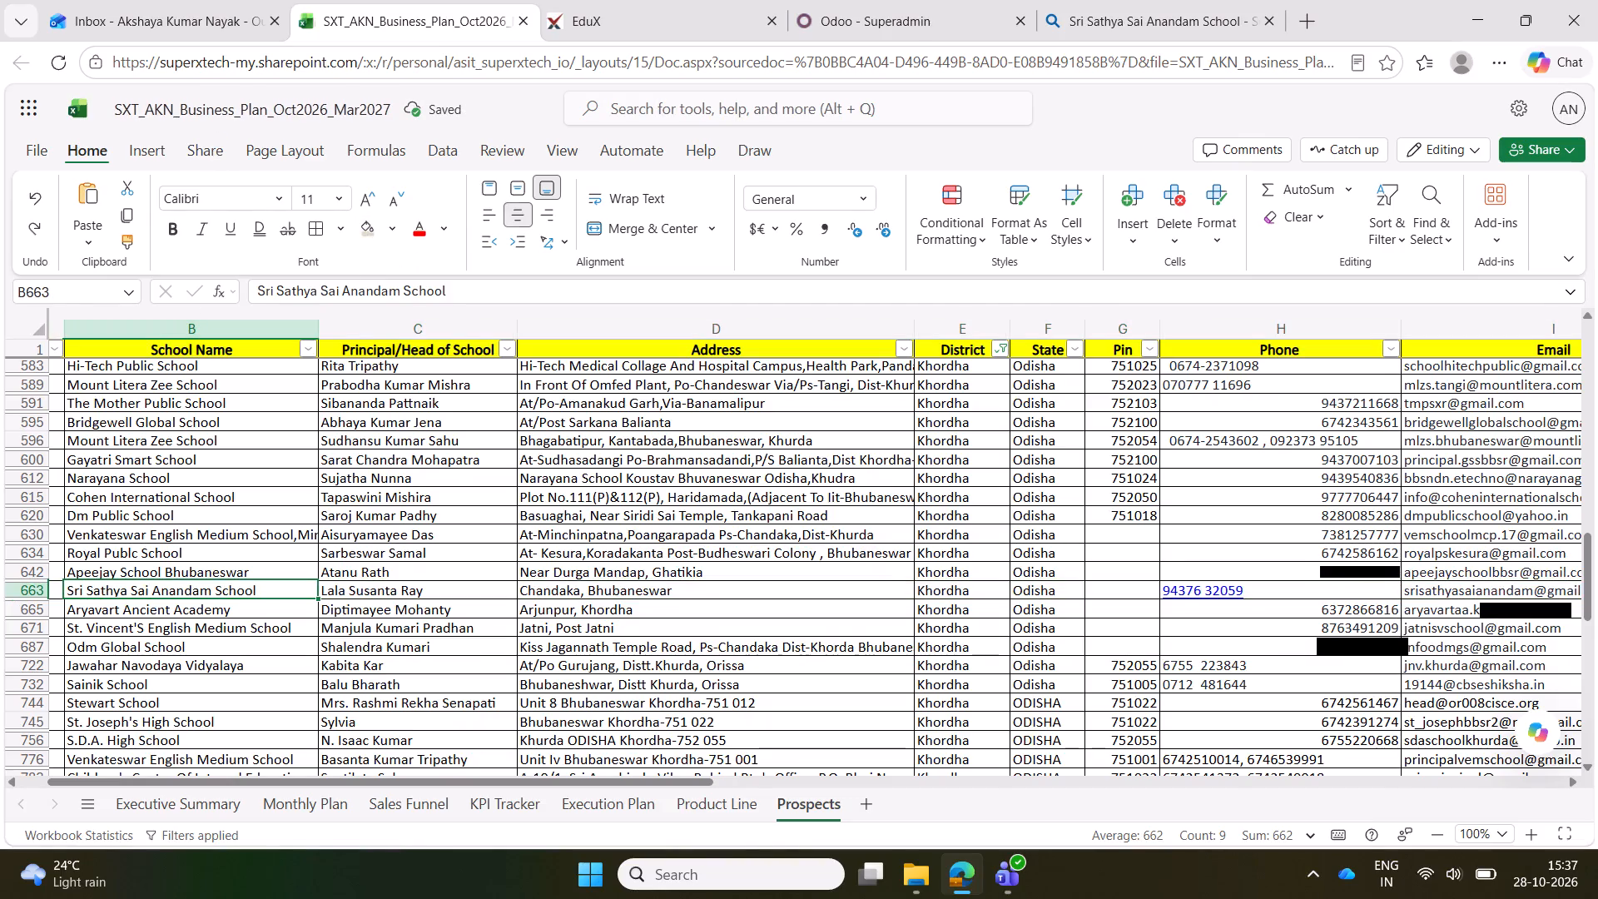
{"action": "key", "text": "ctrl+v"}
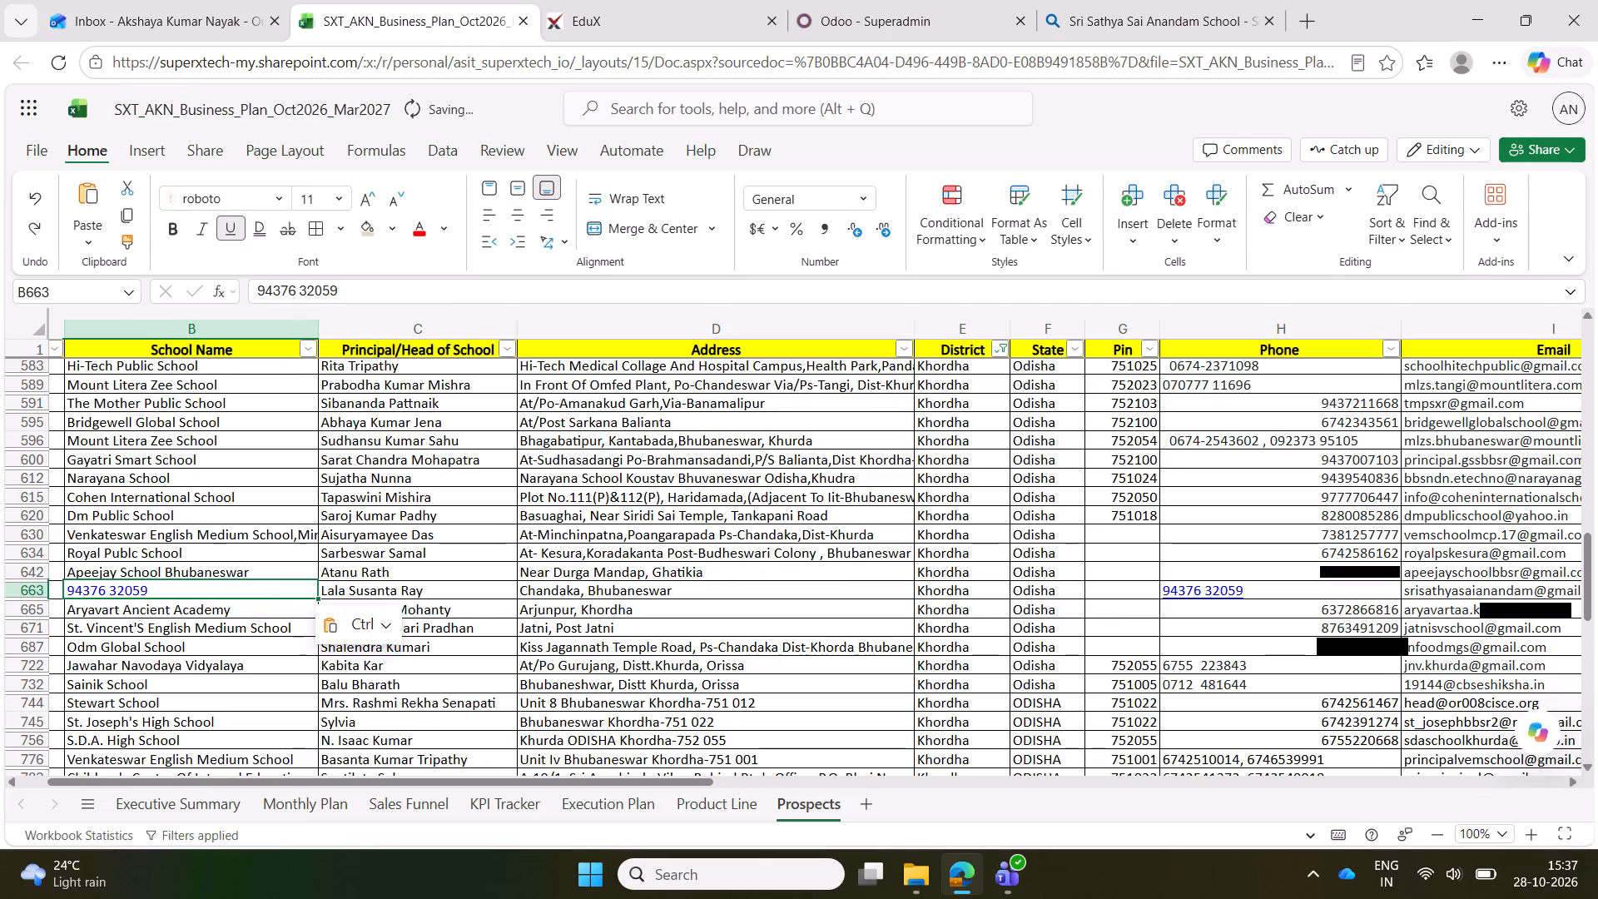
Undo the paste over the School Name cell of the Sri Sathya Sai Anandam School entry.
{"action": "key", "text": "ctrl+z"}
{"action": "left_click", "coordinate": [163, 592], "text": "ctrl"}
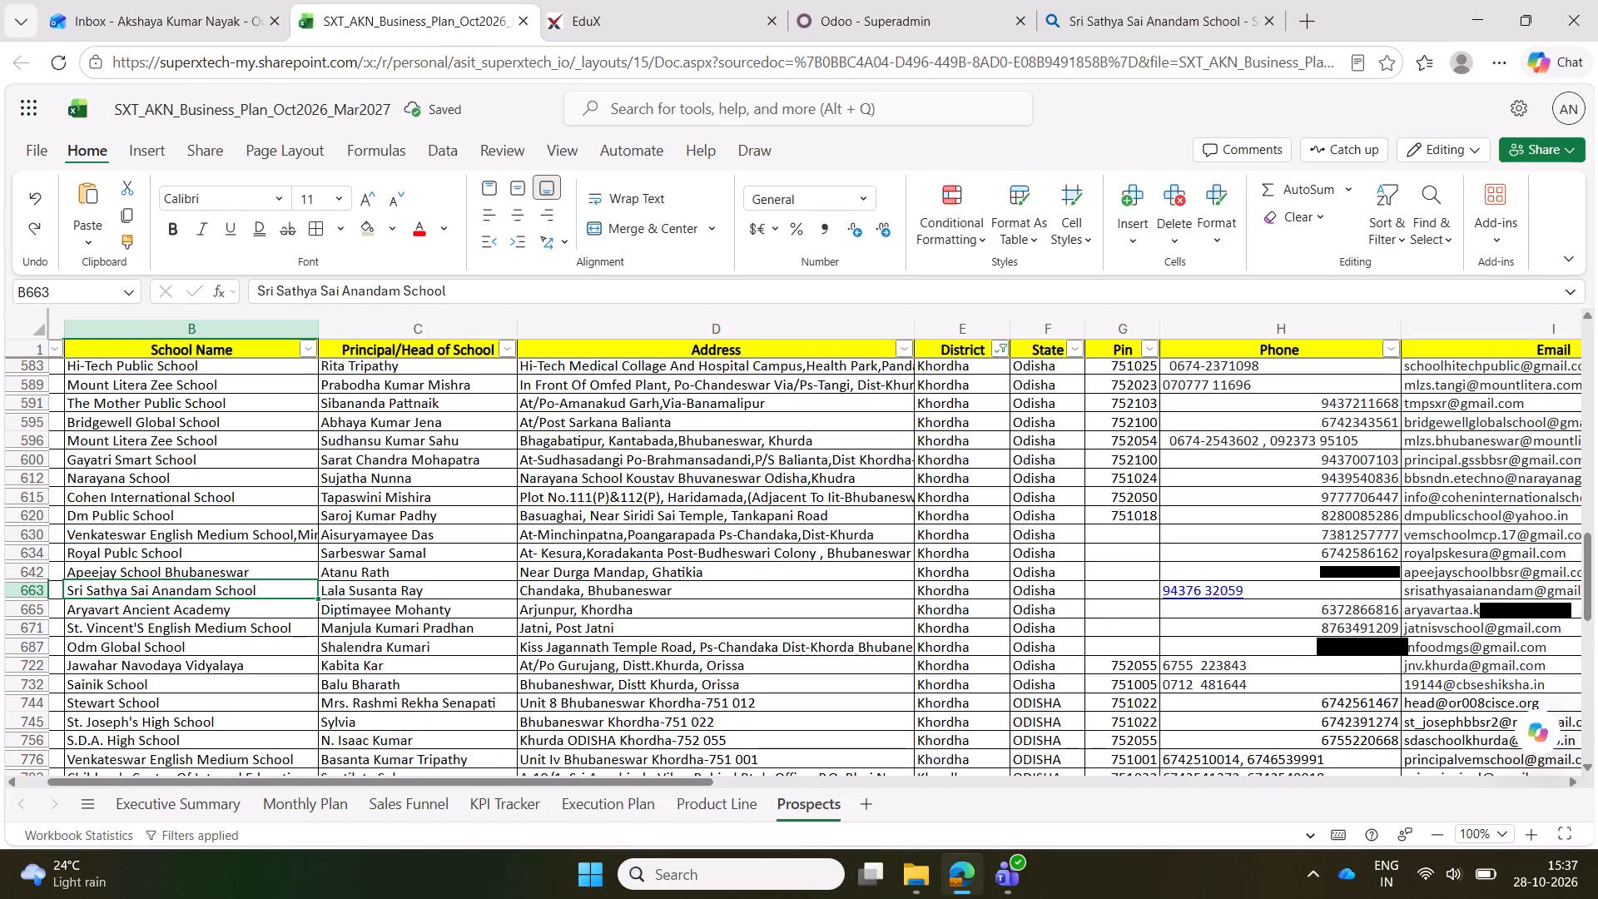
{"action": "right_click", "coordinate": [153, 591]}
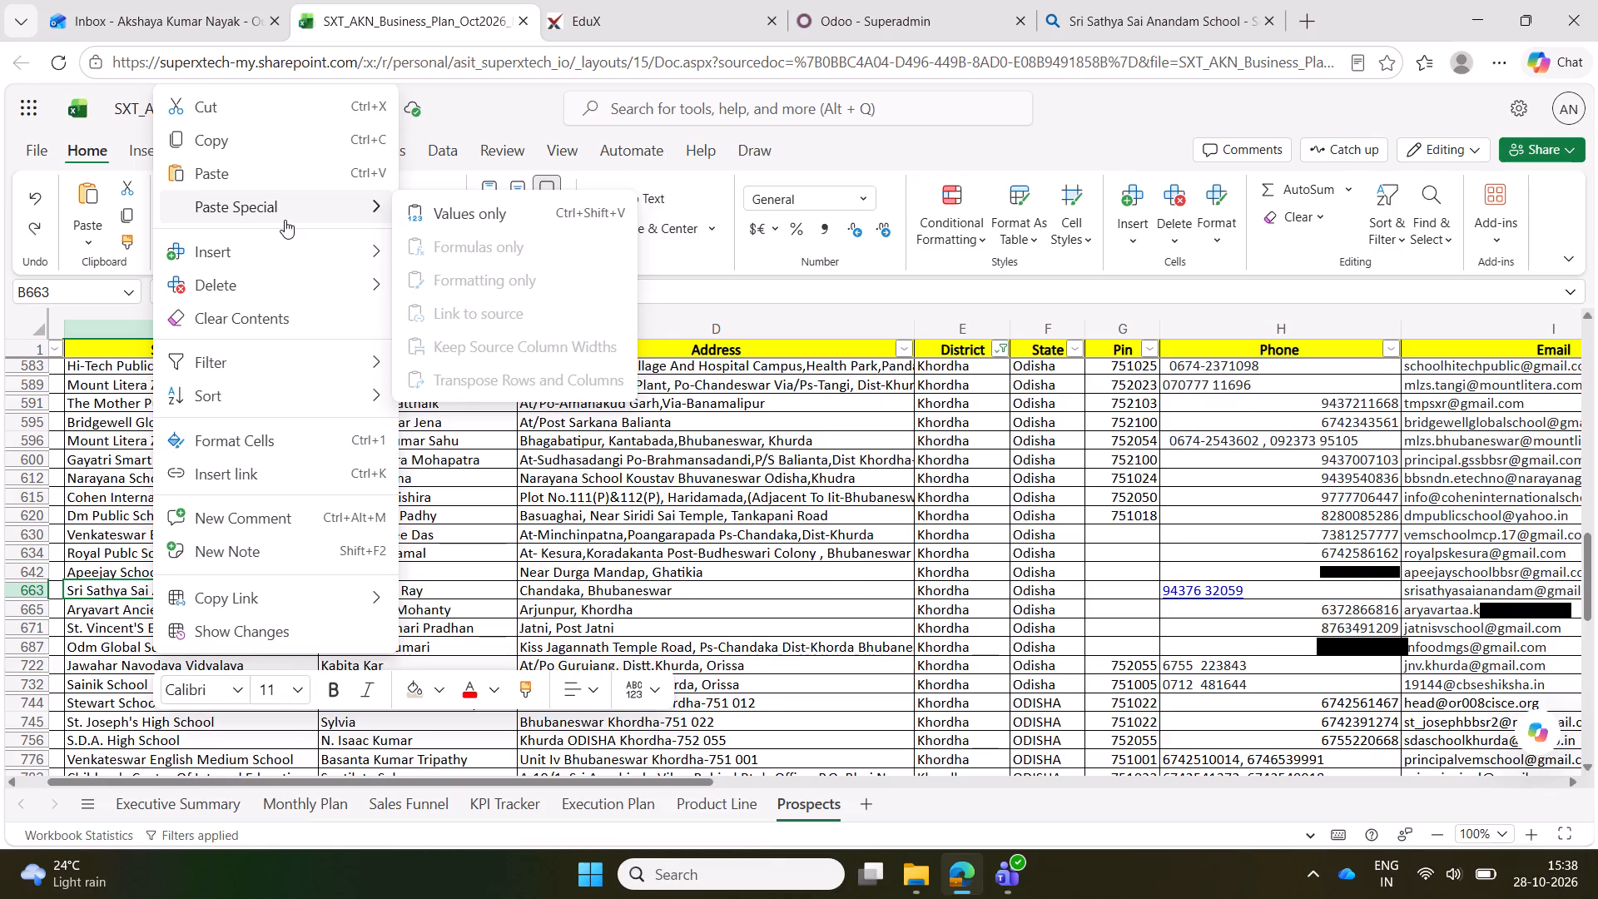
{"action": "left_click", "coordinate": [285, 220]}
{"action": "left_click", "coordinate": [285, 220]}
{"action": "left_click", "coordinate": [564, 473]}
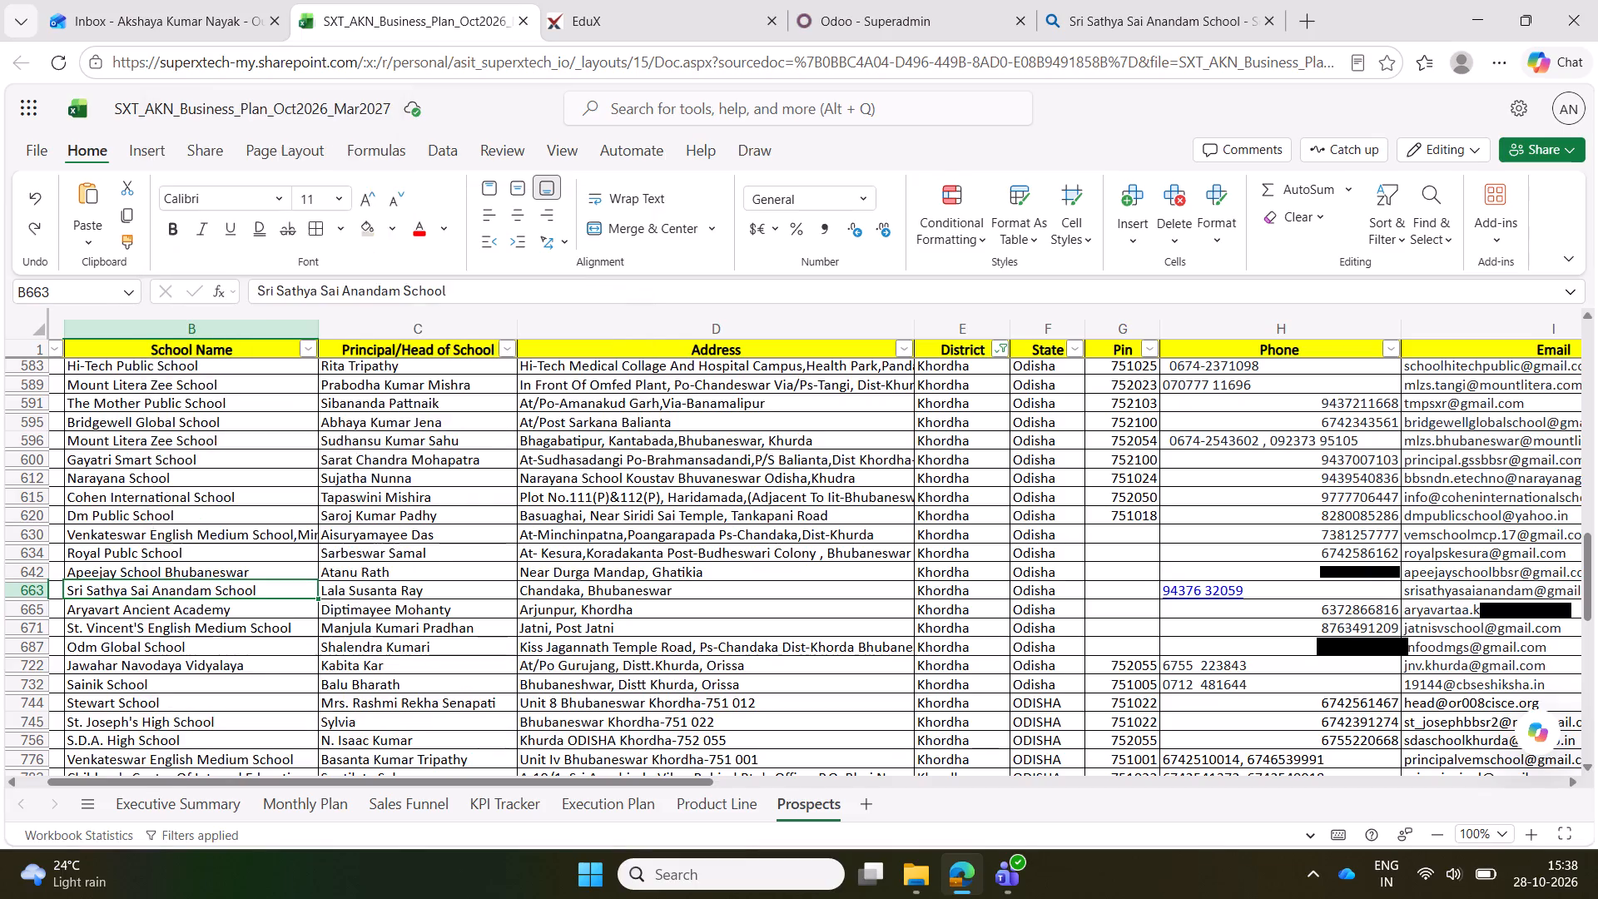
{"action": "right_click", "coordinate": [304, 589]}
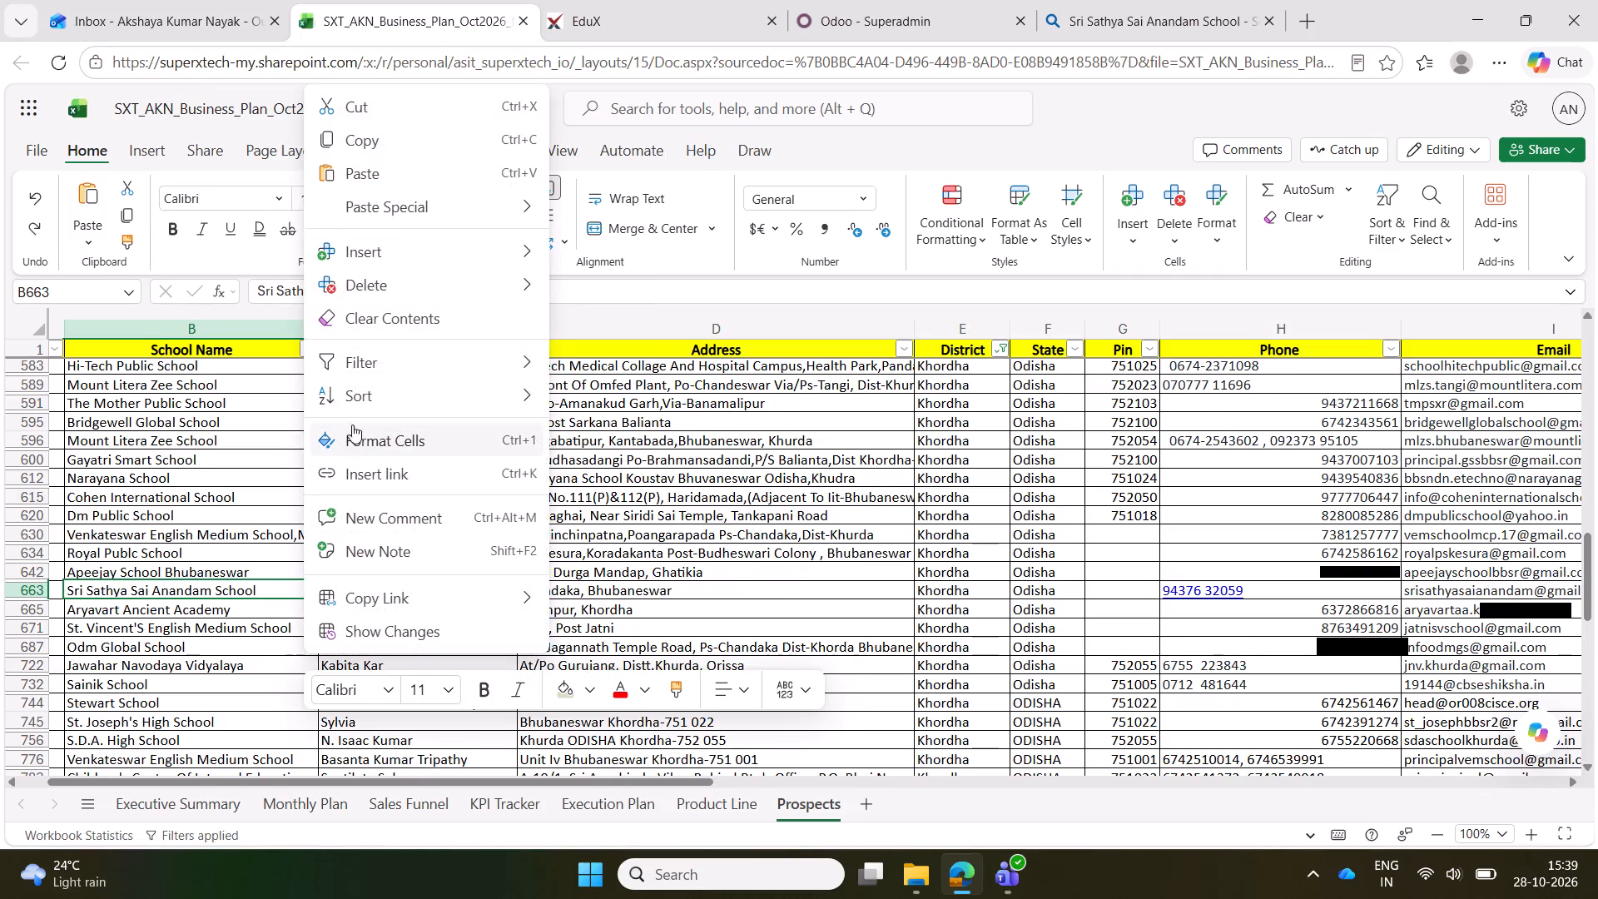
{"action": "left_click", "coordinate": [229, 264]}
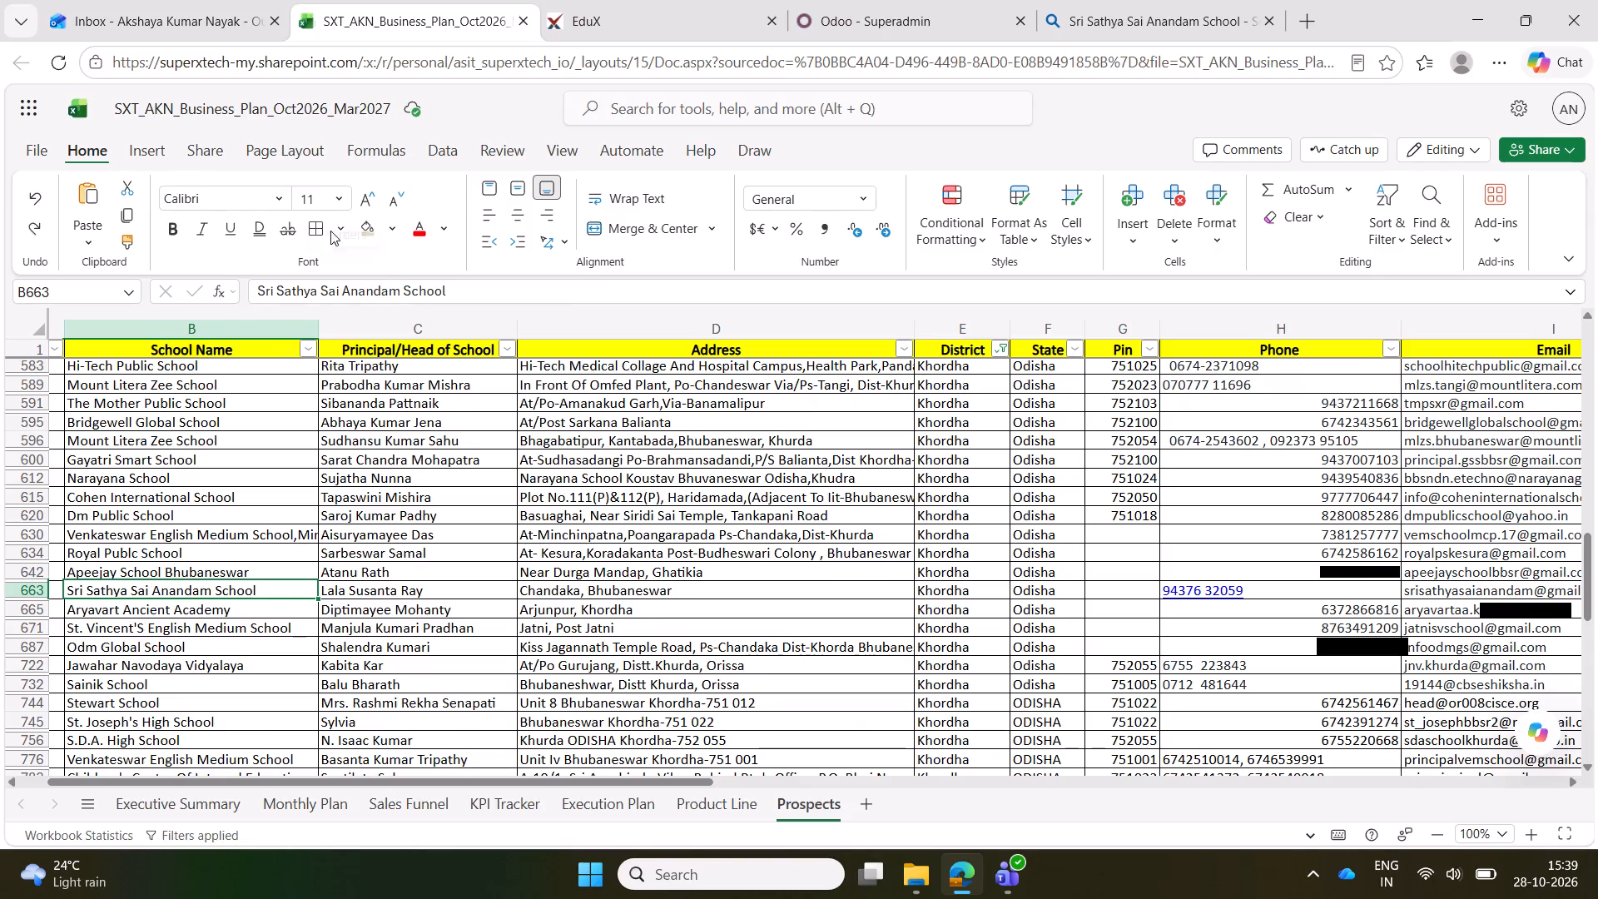
Apply the current beige fill to the School Name cells of Sri Sathya Sai Anandam School and the Bhagabatipur Mount Litera Zee School.
{"action": "left_click", "coordinate": [371, 236]}
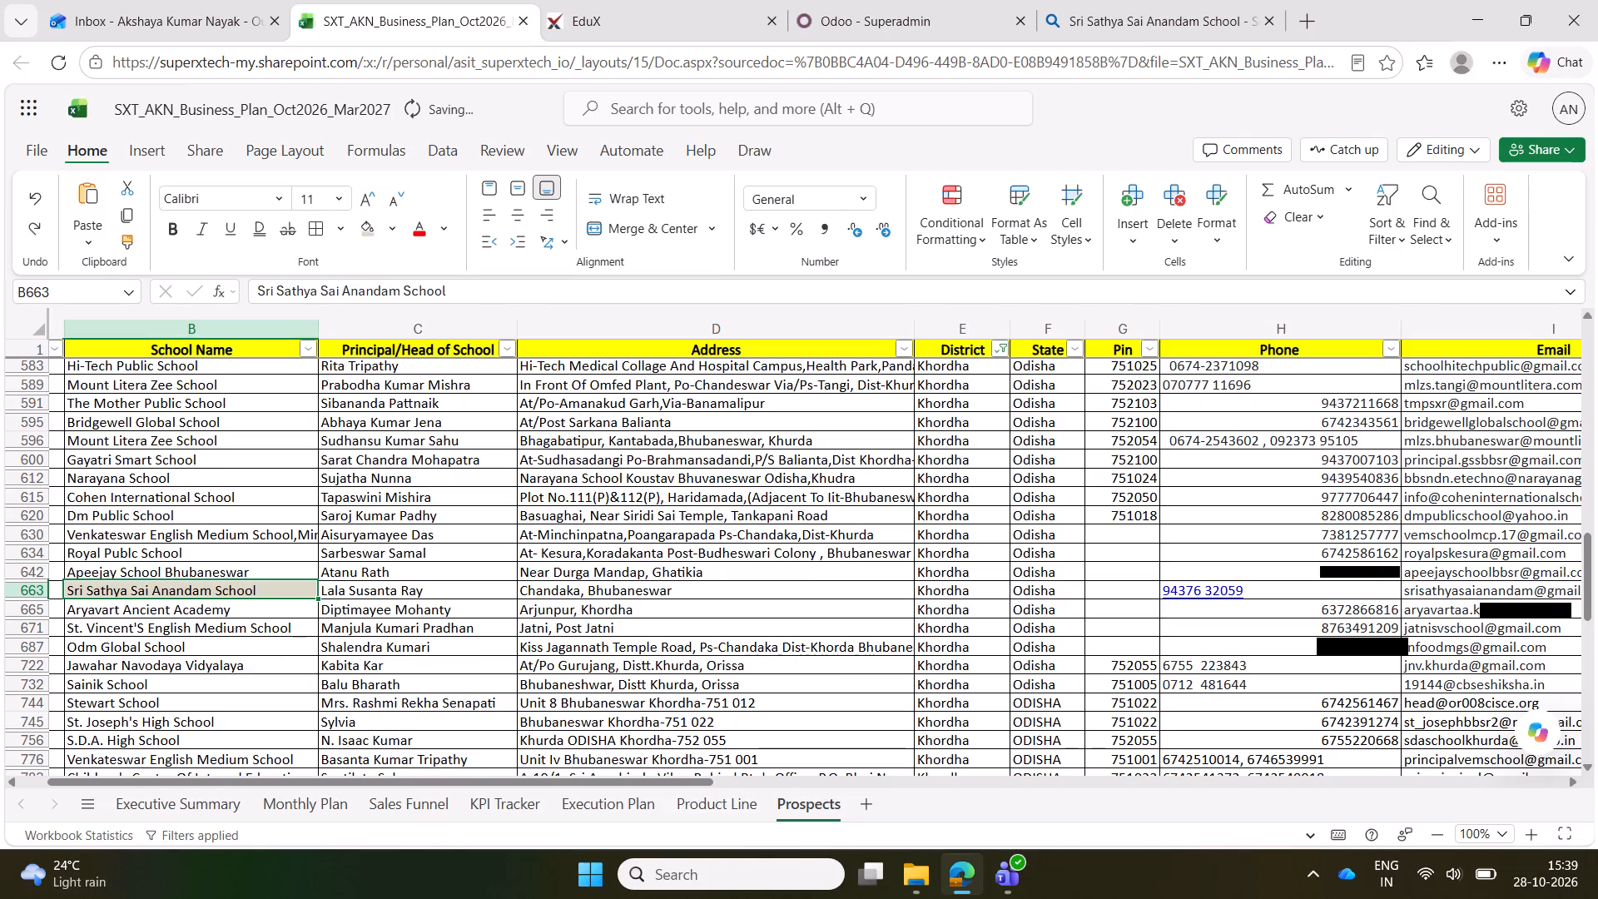
{"action": "left_click", "coordinate": [140, 440]}
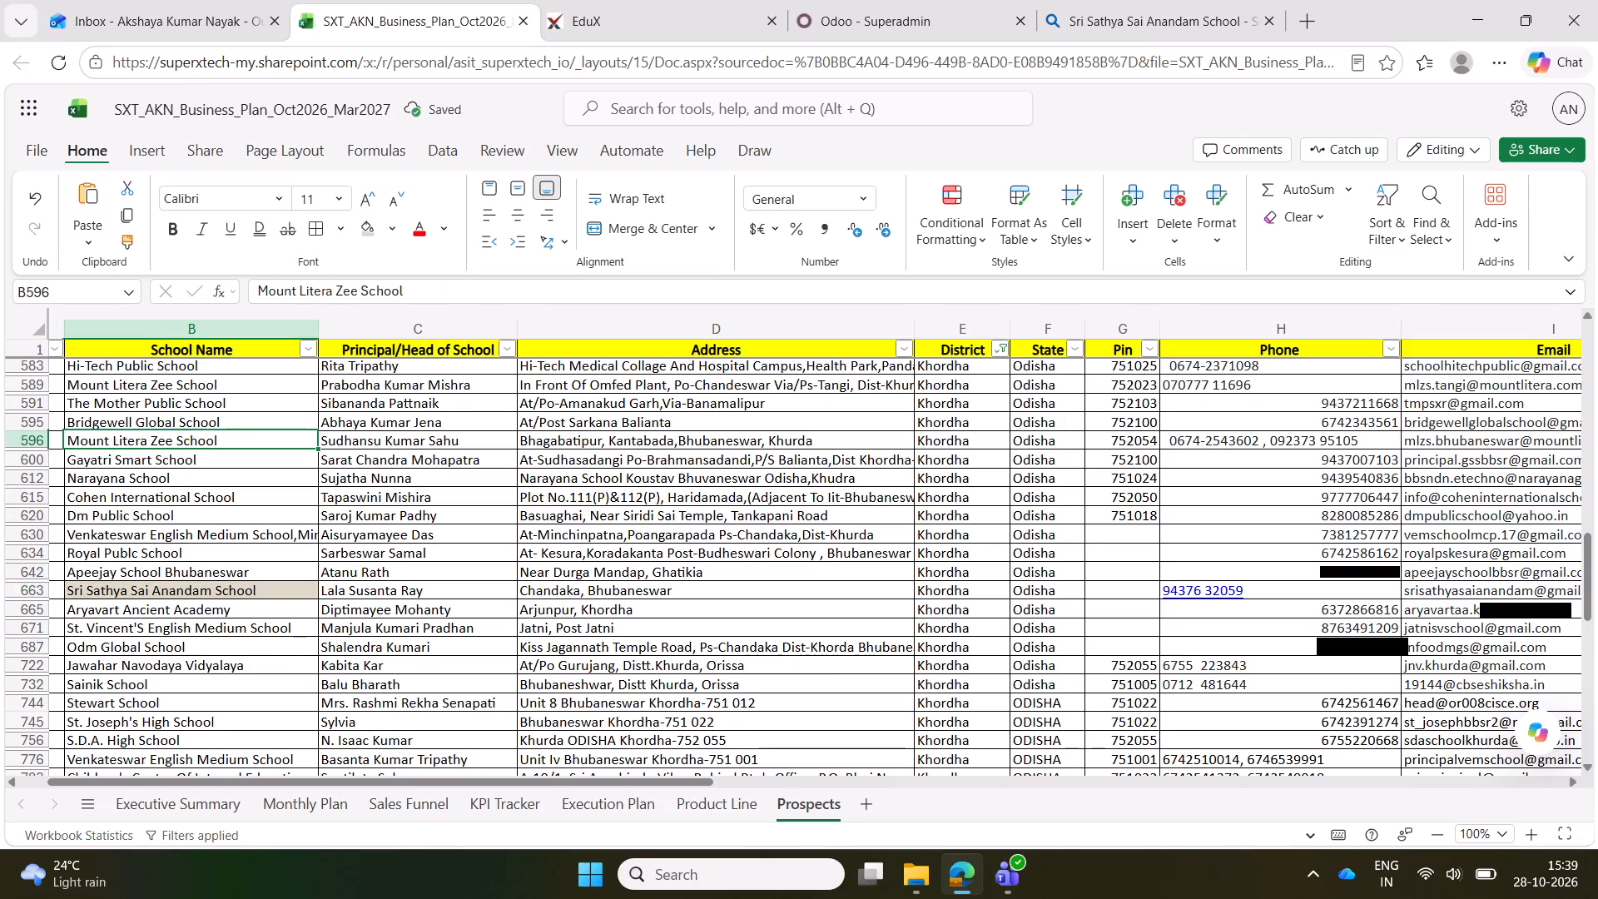
{"action": "left_click", "coordinate": [357, 238]}
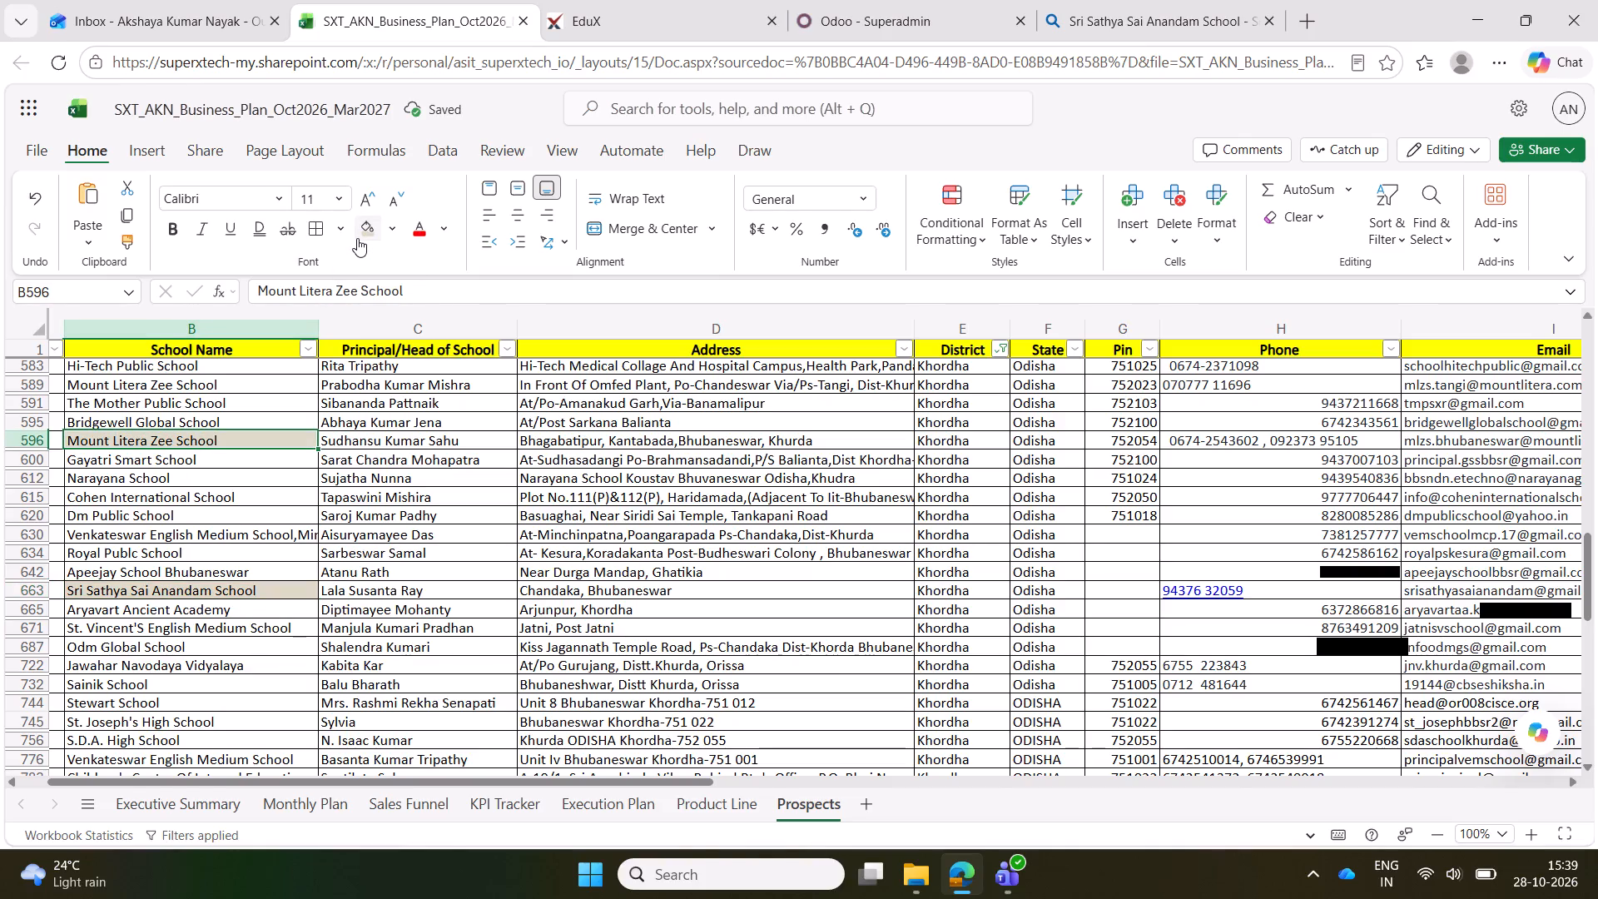
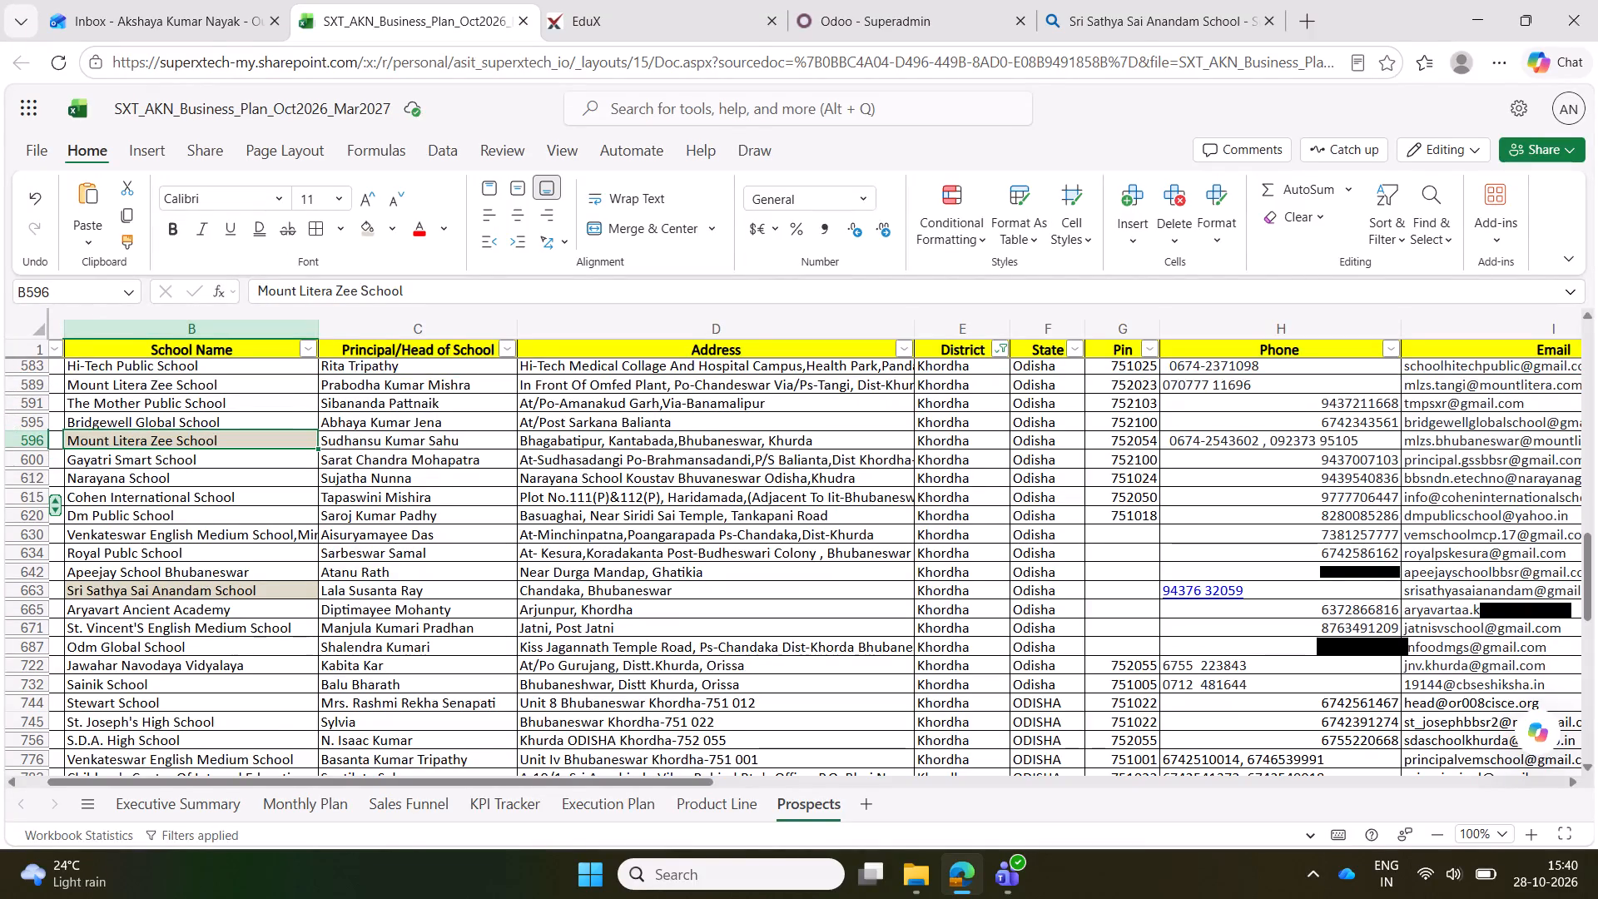
Examine the Khordha school entries on the Prospects sheet from Cohen International School down to Saint Arnold's School.
{"action": "left_click", "coordinate": [113, 618]}
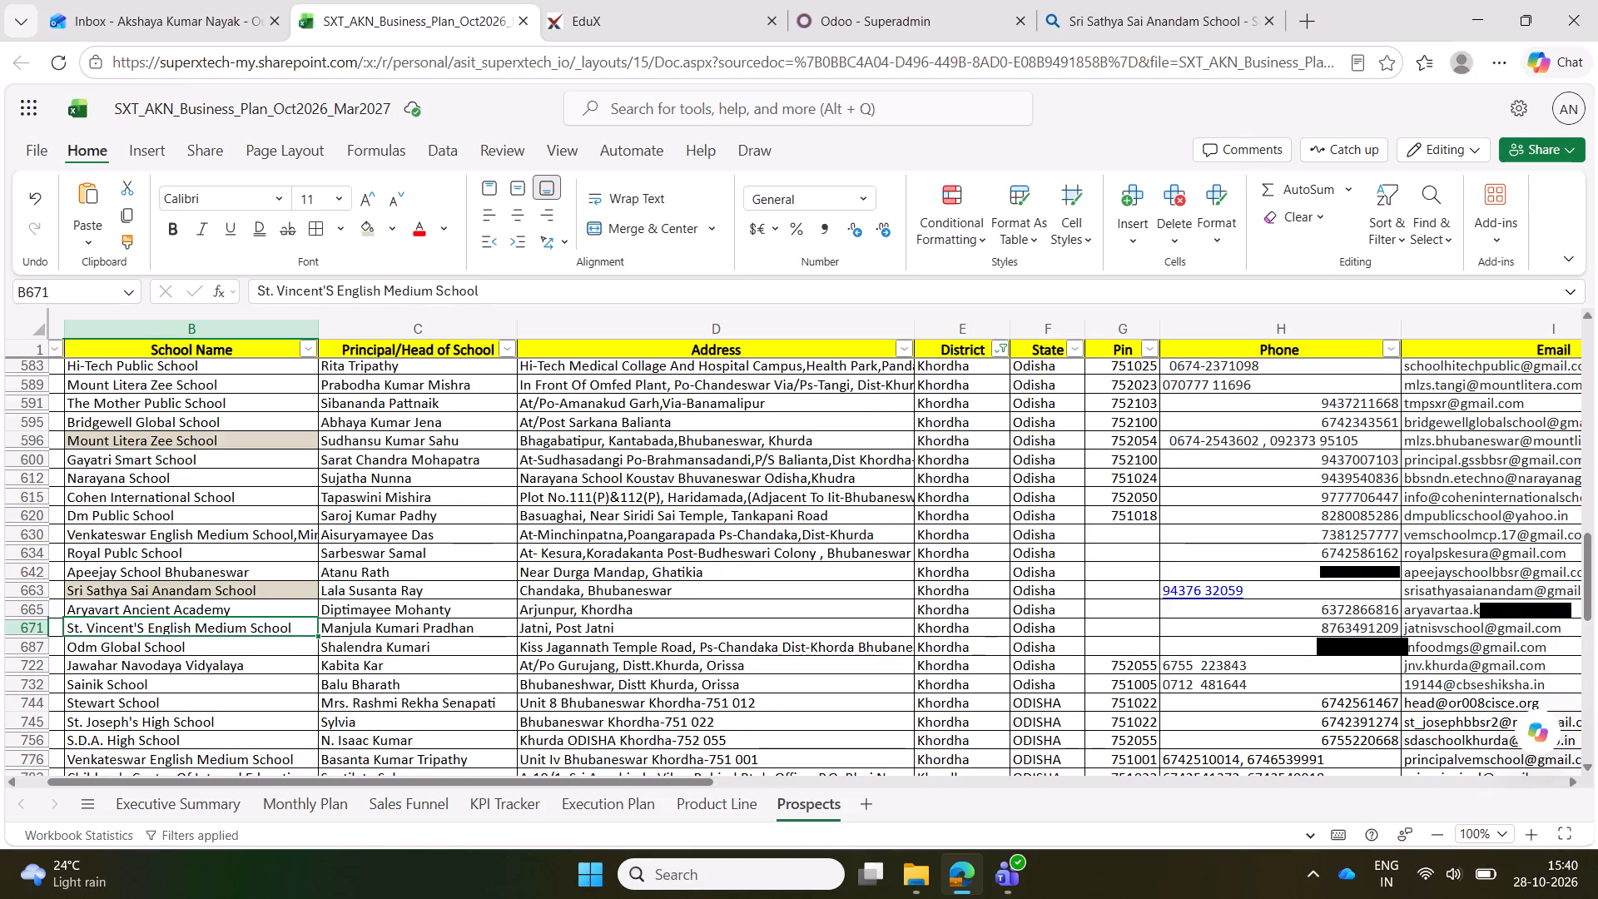
{"action": "left_click", "coordinate": [202, 489]}
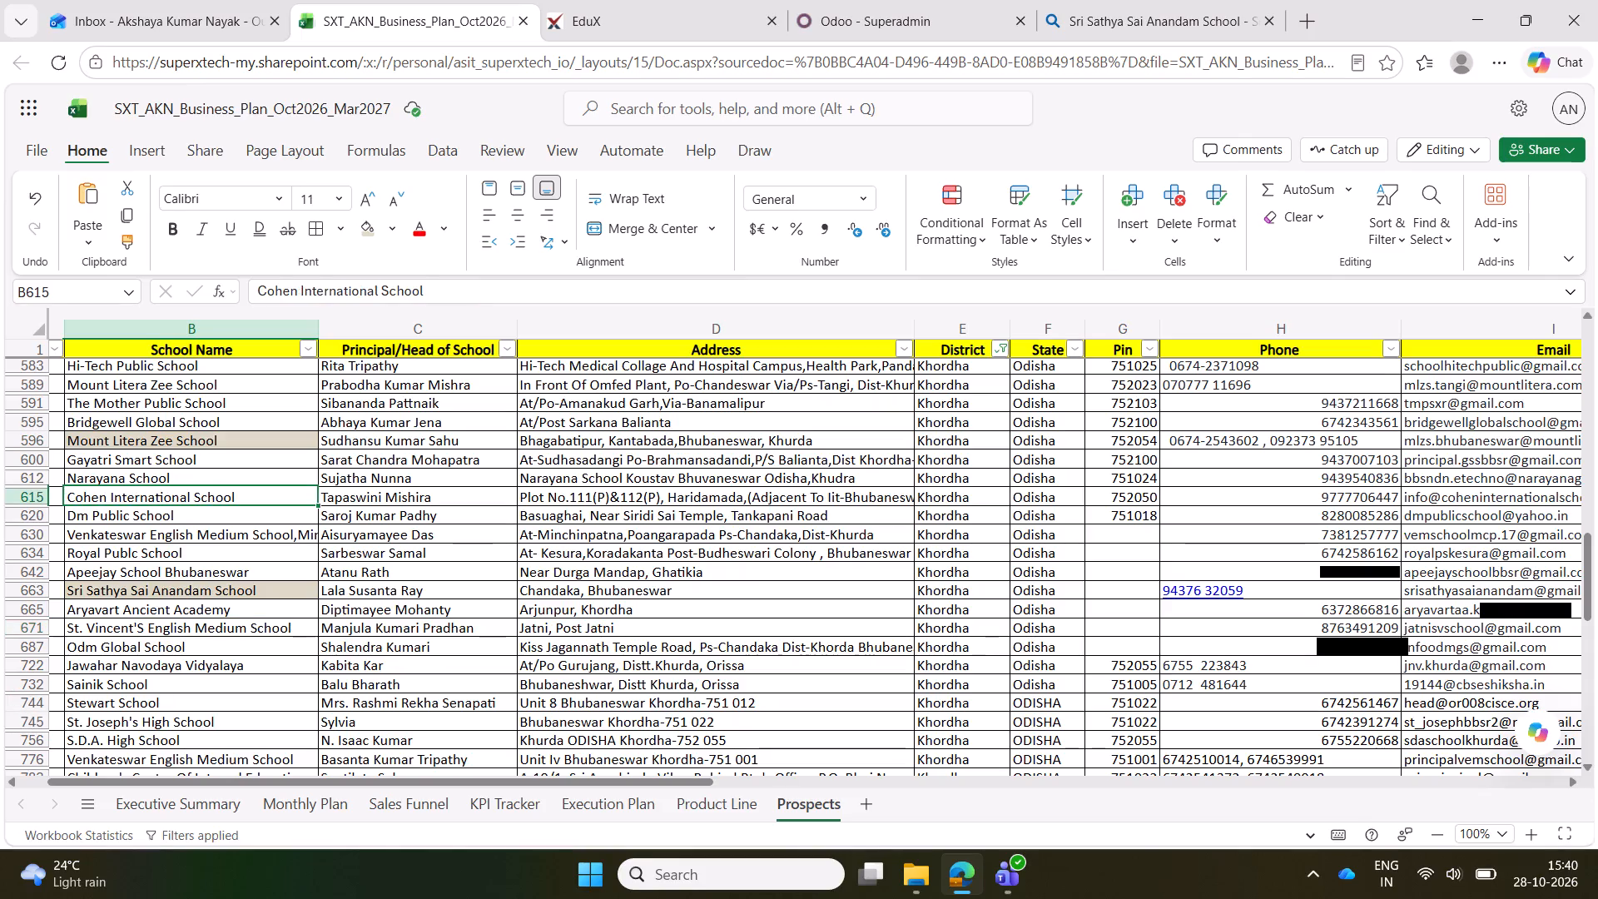
{"action": "key", "text": "Down"}
{"action": "key", "text": "Down"}
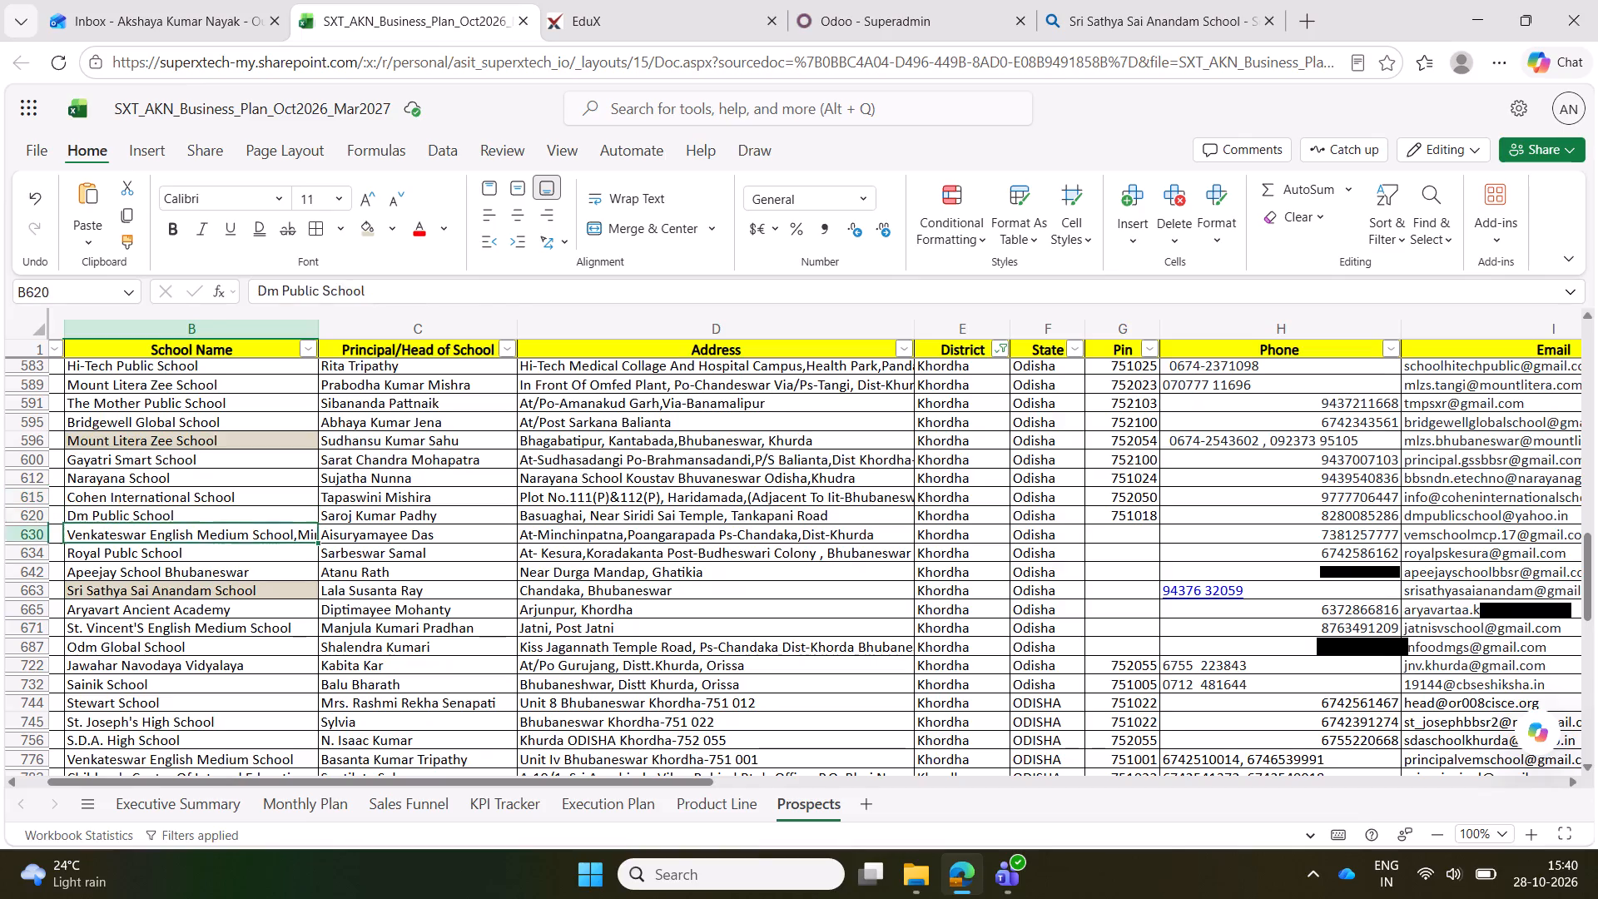
{"action": "key", "text": "Down"}
{"action": "key", "text": "Down"}
{"action": "key", "text": "Down"}
{"action": "key", "text": "Down"}
{"action": "key", "text": "Down"}
{"action": "key", "text": "Down"}
{"action": "key", "text": "Down"}
{"action": "key", "text": "Down"}
{"action": "key", "text": "Down"}
{"action": "key", "text": "Down"}
{"action": "key", "text": "Down"}
{"action": "key", "text": "Down"}
{"action": "key", "text": "Down"}
{"action": "key", "text": "Down"}
{"action": "key", "text": "Down"}
{"action": "key", "text": "Down"}
{"action": "key", "text": "Down"}
{"action": "key", "text": "Down"}
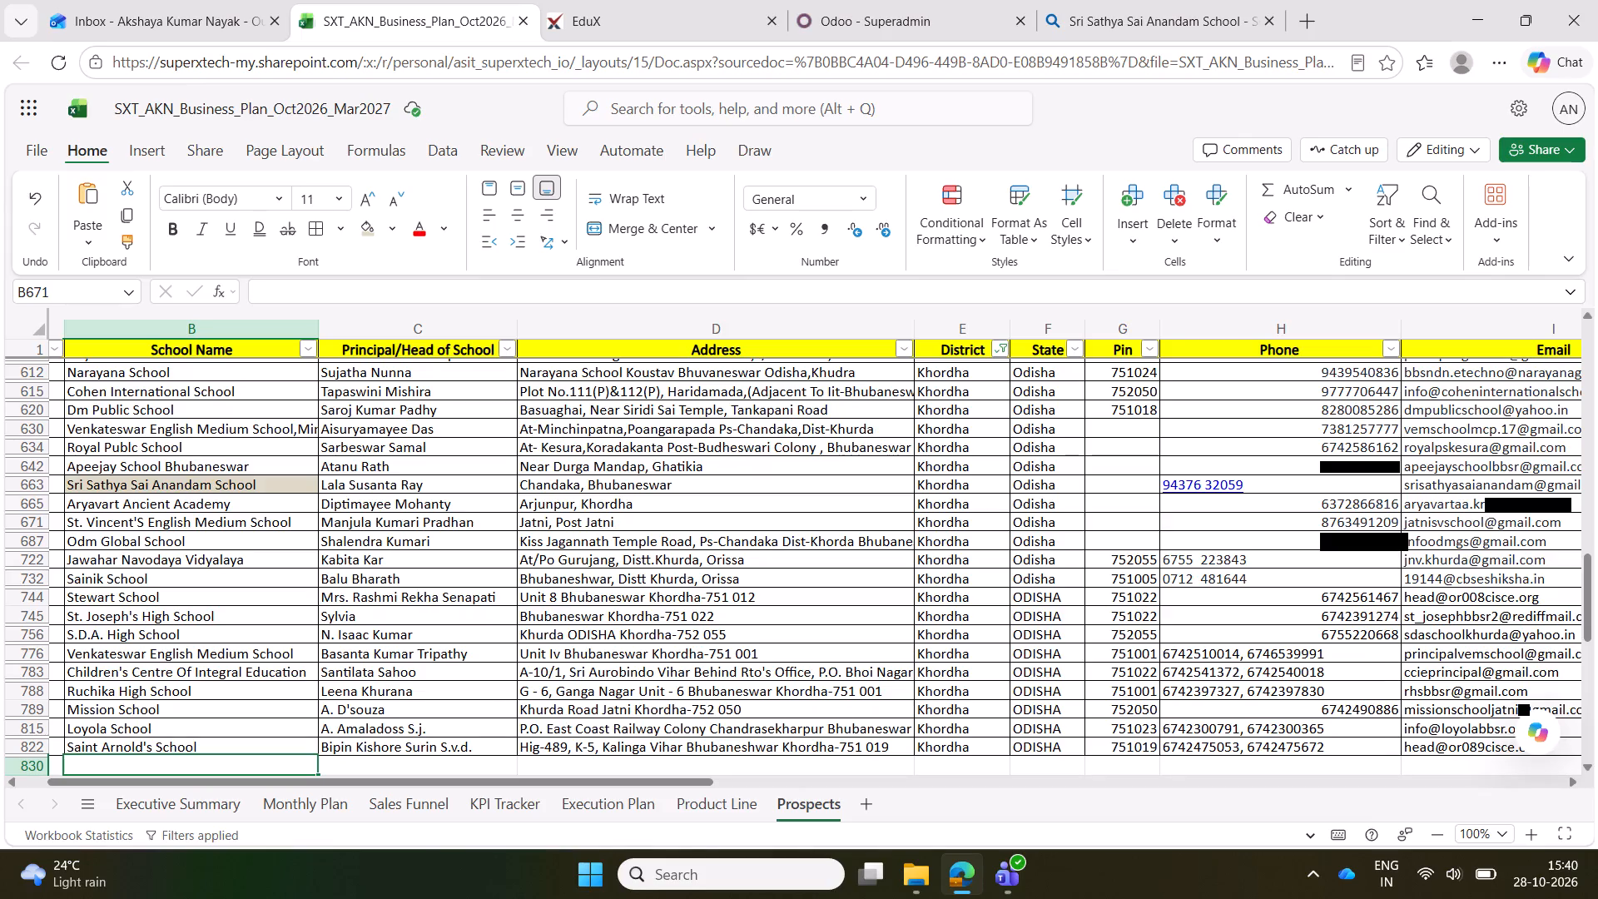
{"action": "key", "text": "Up"}
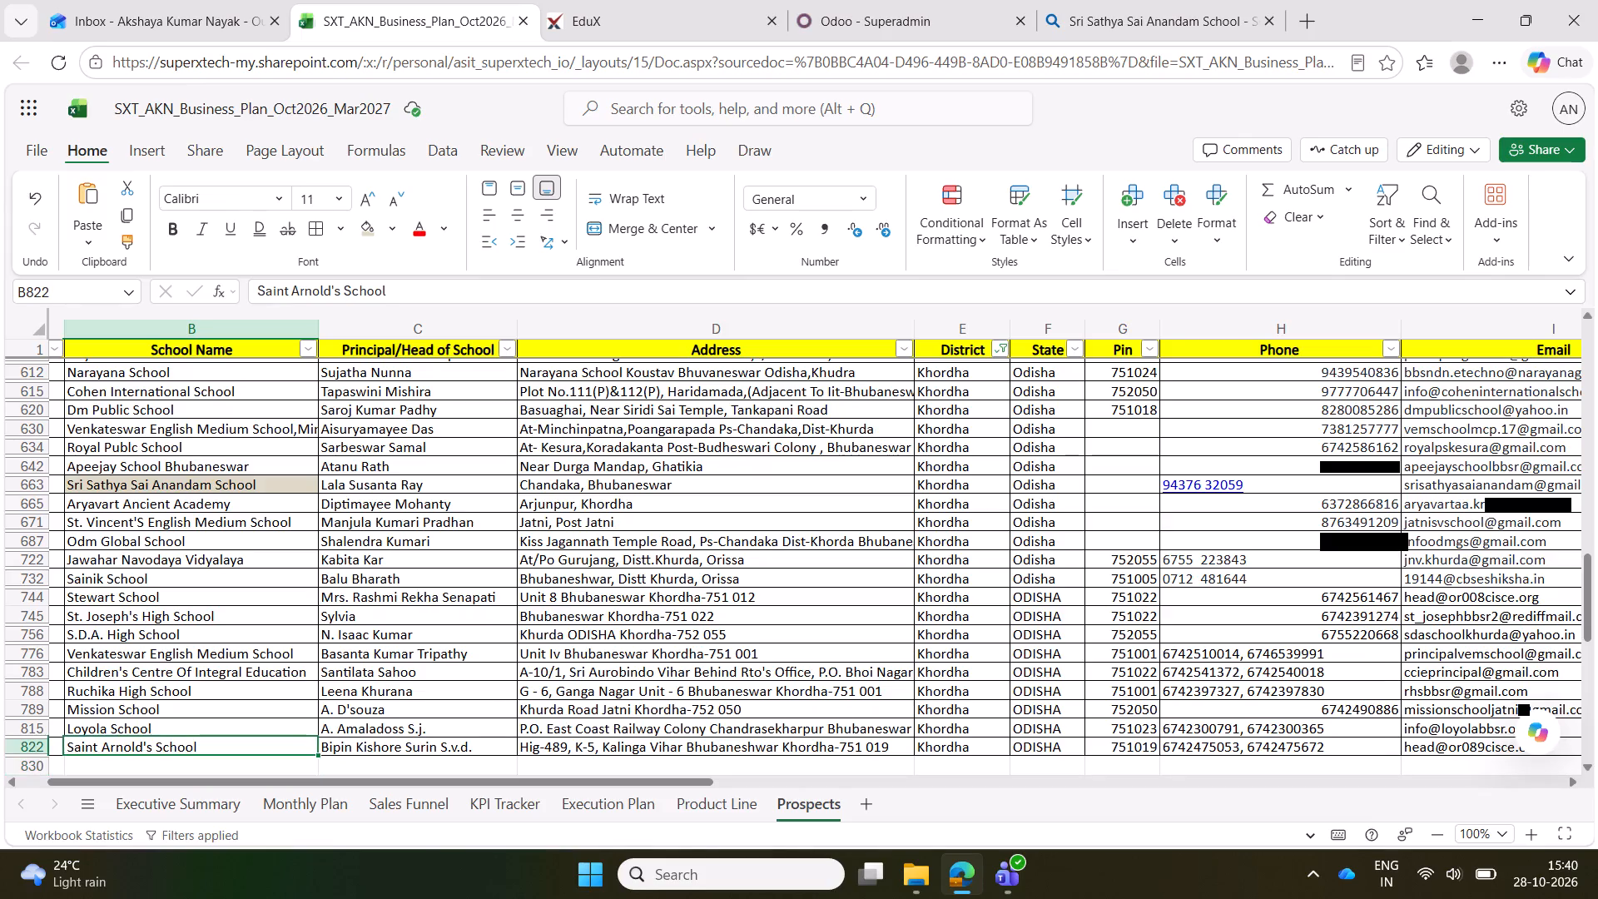
{"action": "key", "text": "Up"}
{"action": "key", "text": "Down"}
Review the Khordha school entries from Sri Sathya Sai Anandam School back up to Vivekananda Siksha Kendra.
{"action": "left_click", "coordinate": [202, 489]}
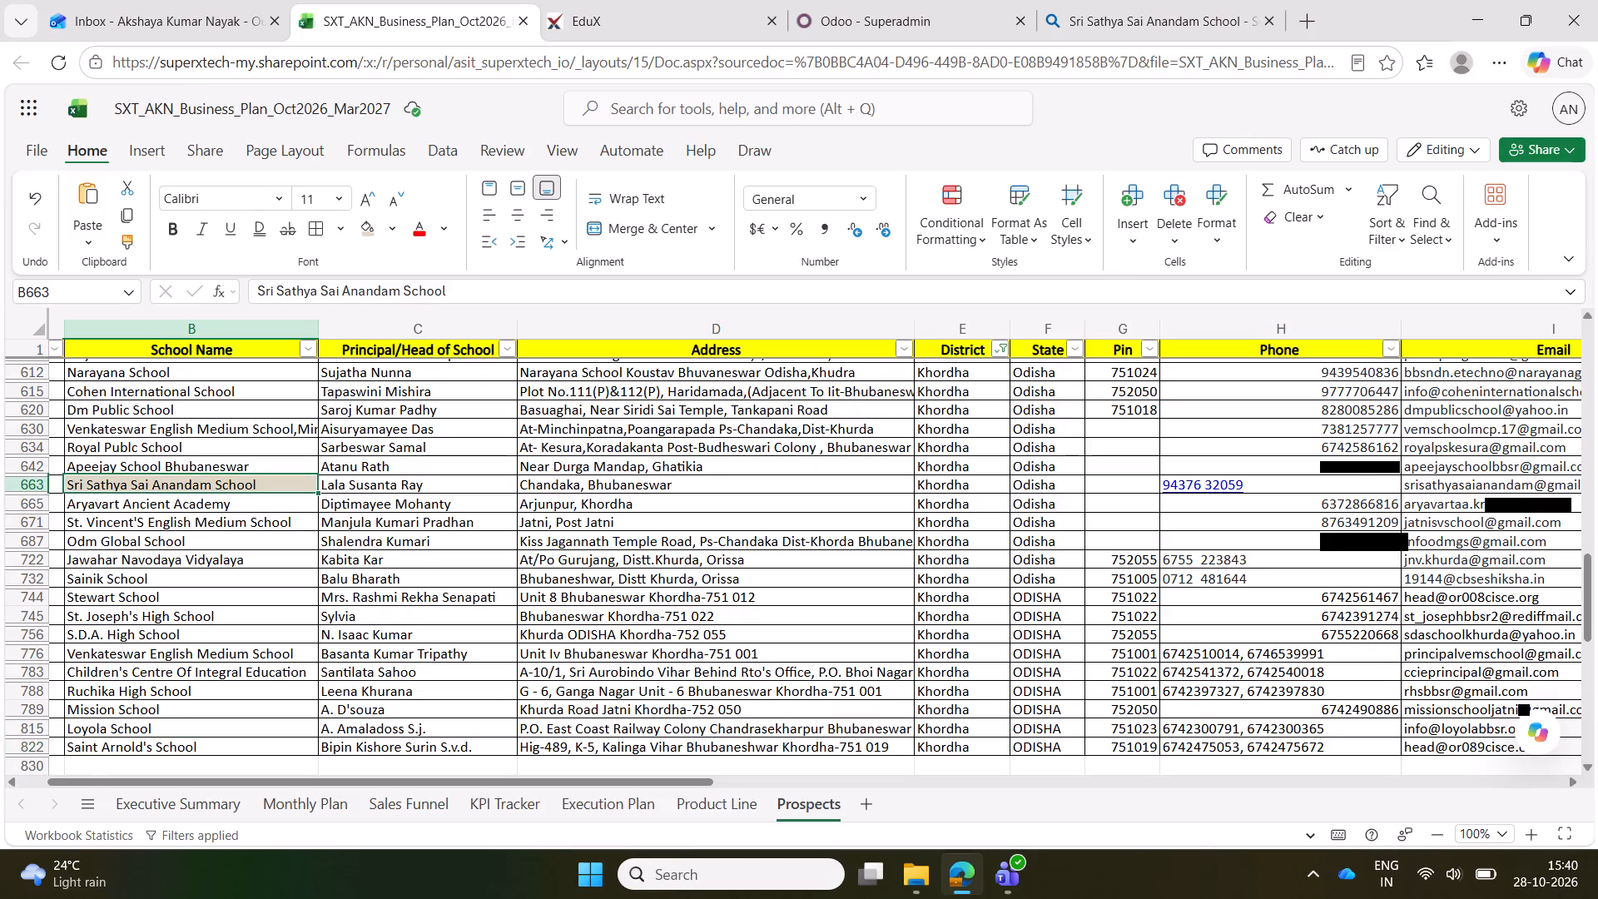
{"action": "key", "text": "Up"}
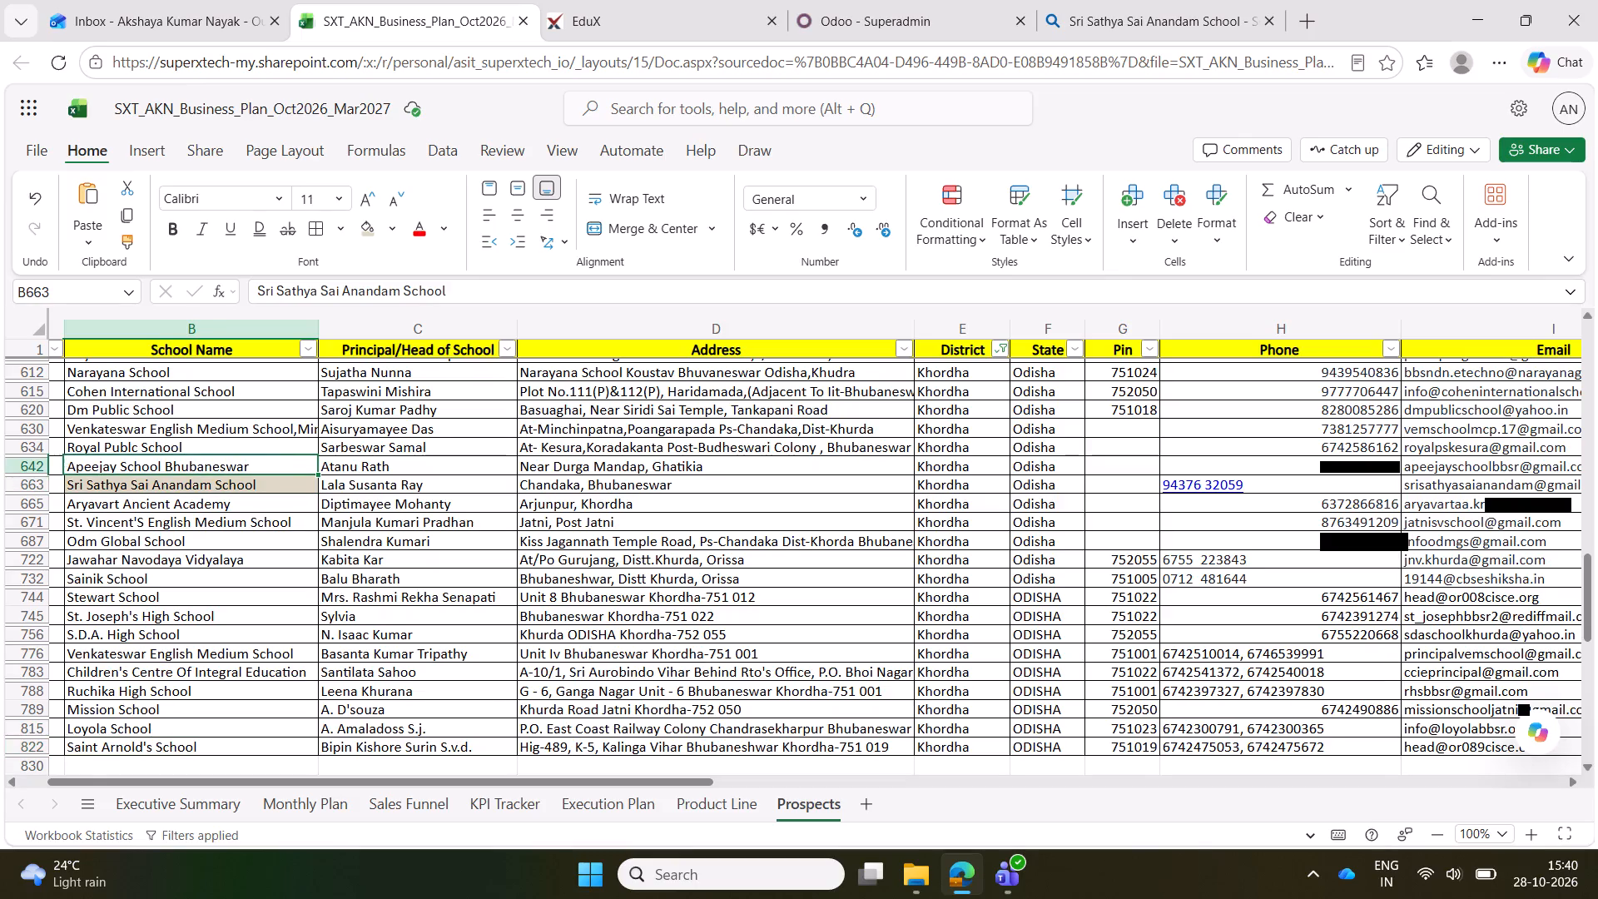
{"action": "key", "text": "Up"}
{"action": "key", "text": "Up"}
{"action": "key", "text": "Up"}
{"action": "key", "text": "Up"}
{"action": "key", "text": "Up"}
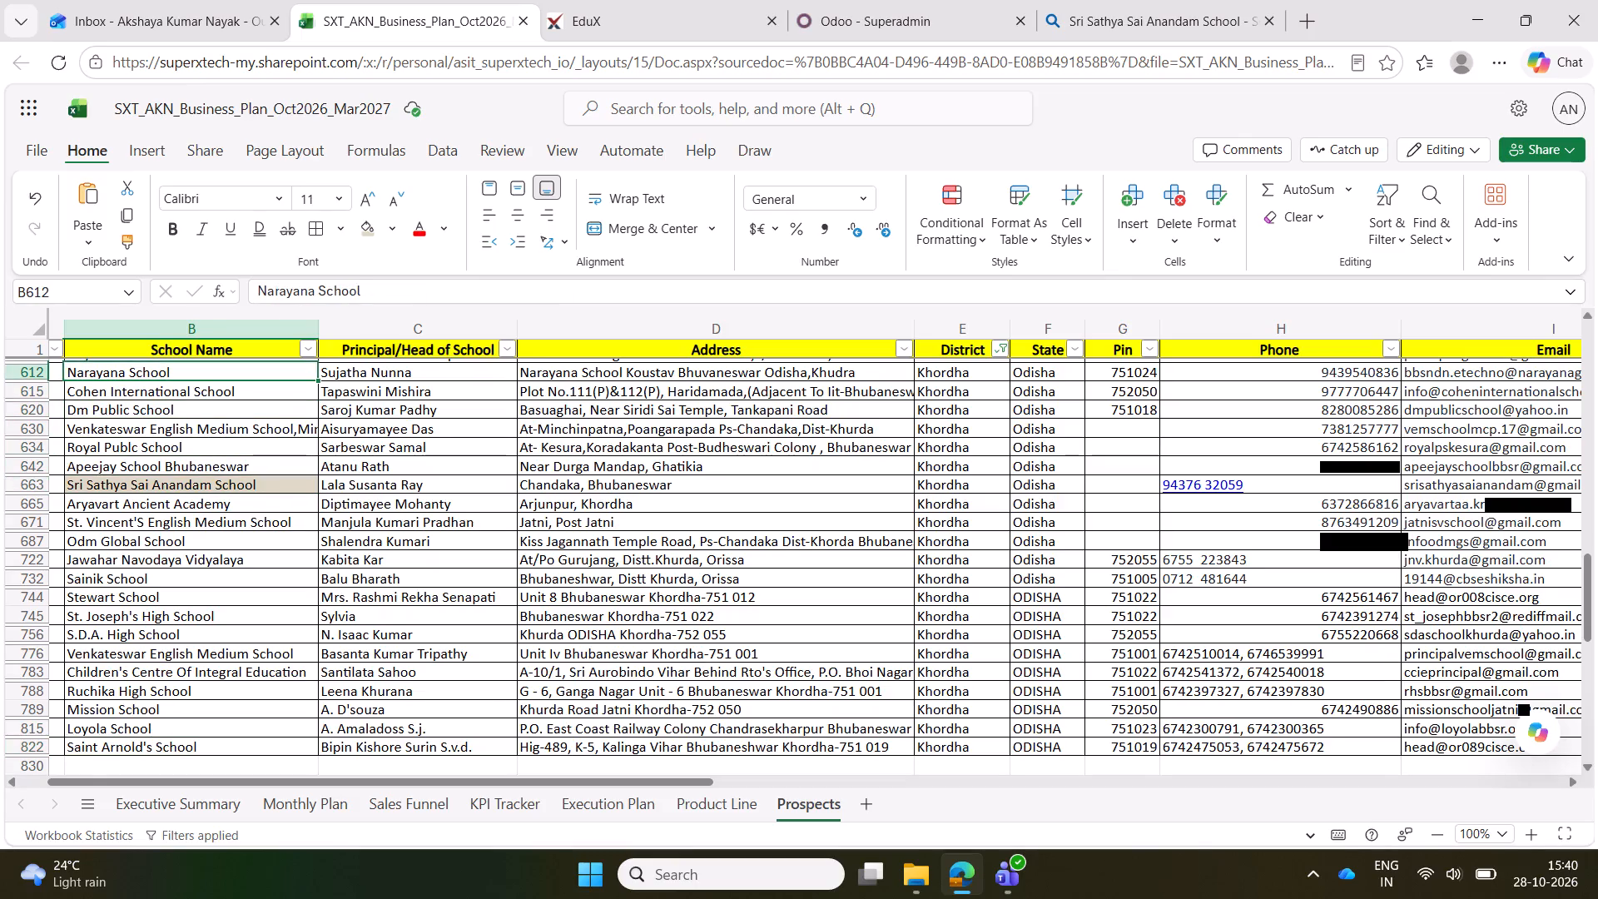
{"action": "key", "text": "Up"}
{"action": "key", "text": "Up"}
{"action": "key", "text": "Up"}
{"action": "key", "text": "Up"}
{"action": "key", "text": "Up"}
{"action": "key", "text": "Up"}
{"action": "key", "text": "Up"}
{"action": "key", "text": "Up"}
{"action": "key", "text": "Up"}
{"action": "key", "text": "Up"}
{"action": "key", "text": "Up"}
{"action": "key", "text": "Up"}
{"action": "key", "text": "Up"}
{"action": "key", "text": "Up"}
{"action": "key", "text": "Up"}
{"action": "key", "text": "Up"}
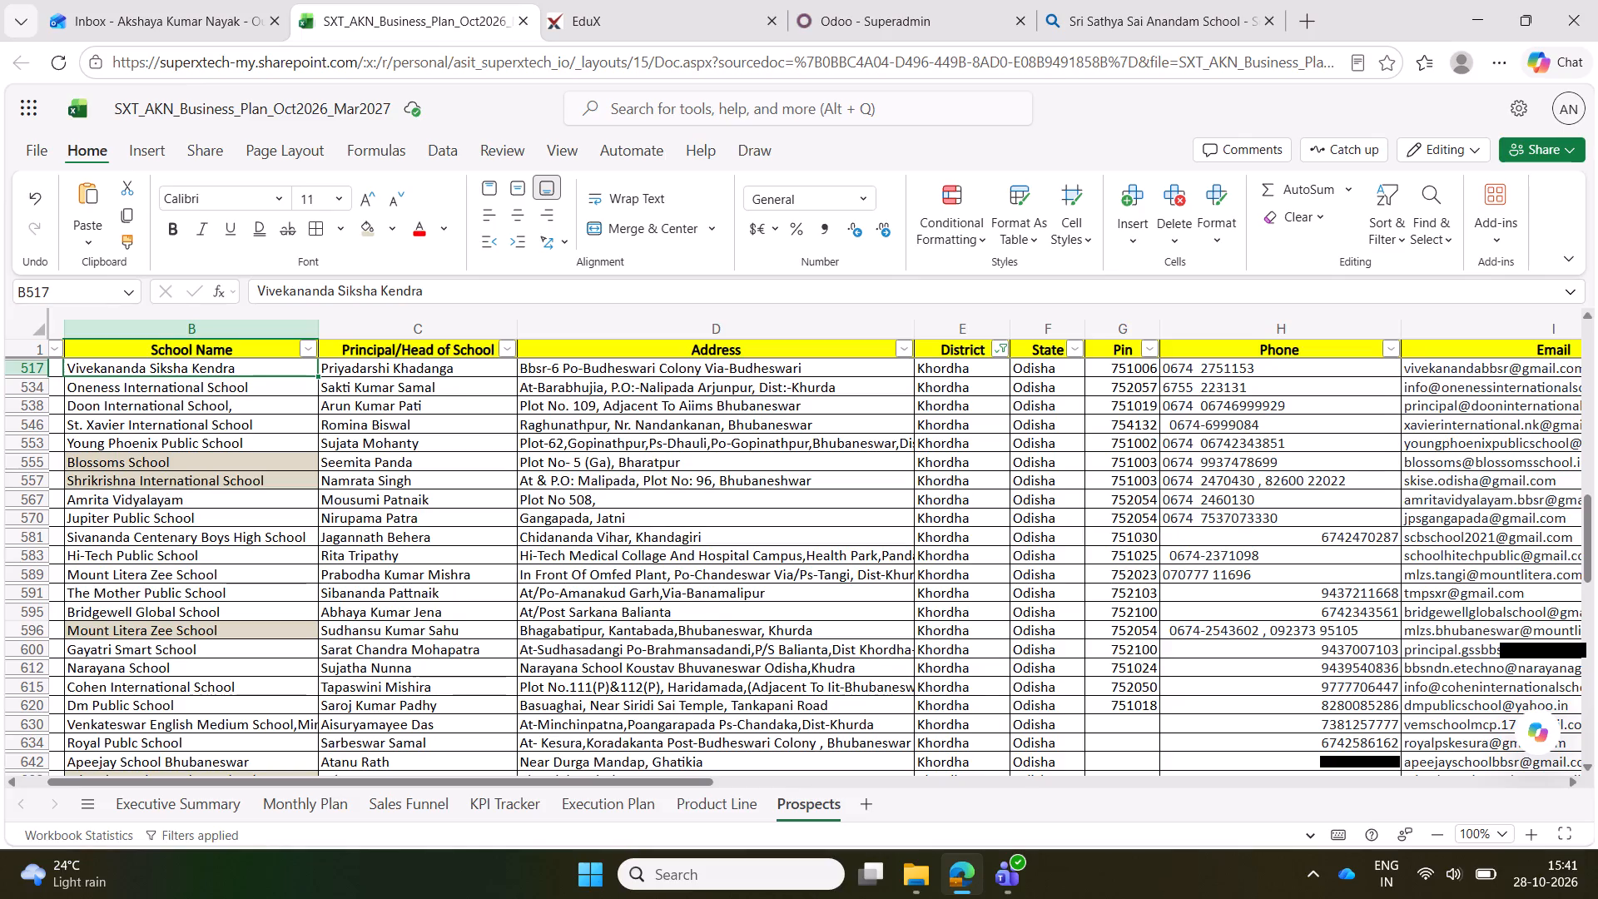
{"action": "left_click", "coordinate": [251, 513]}
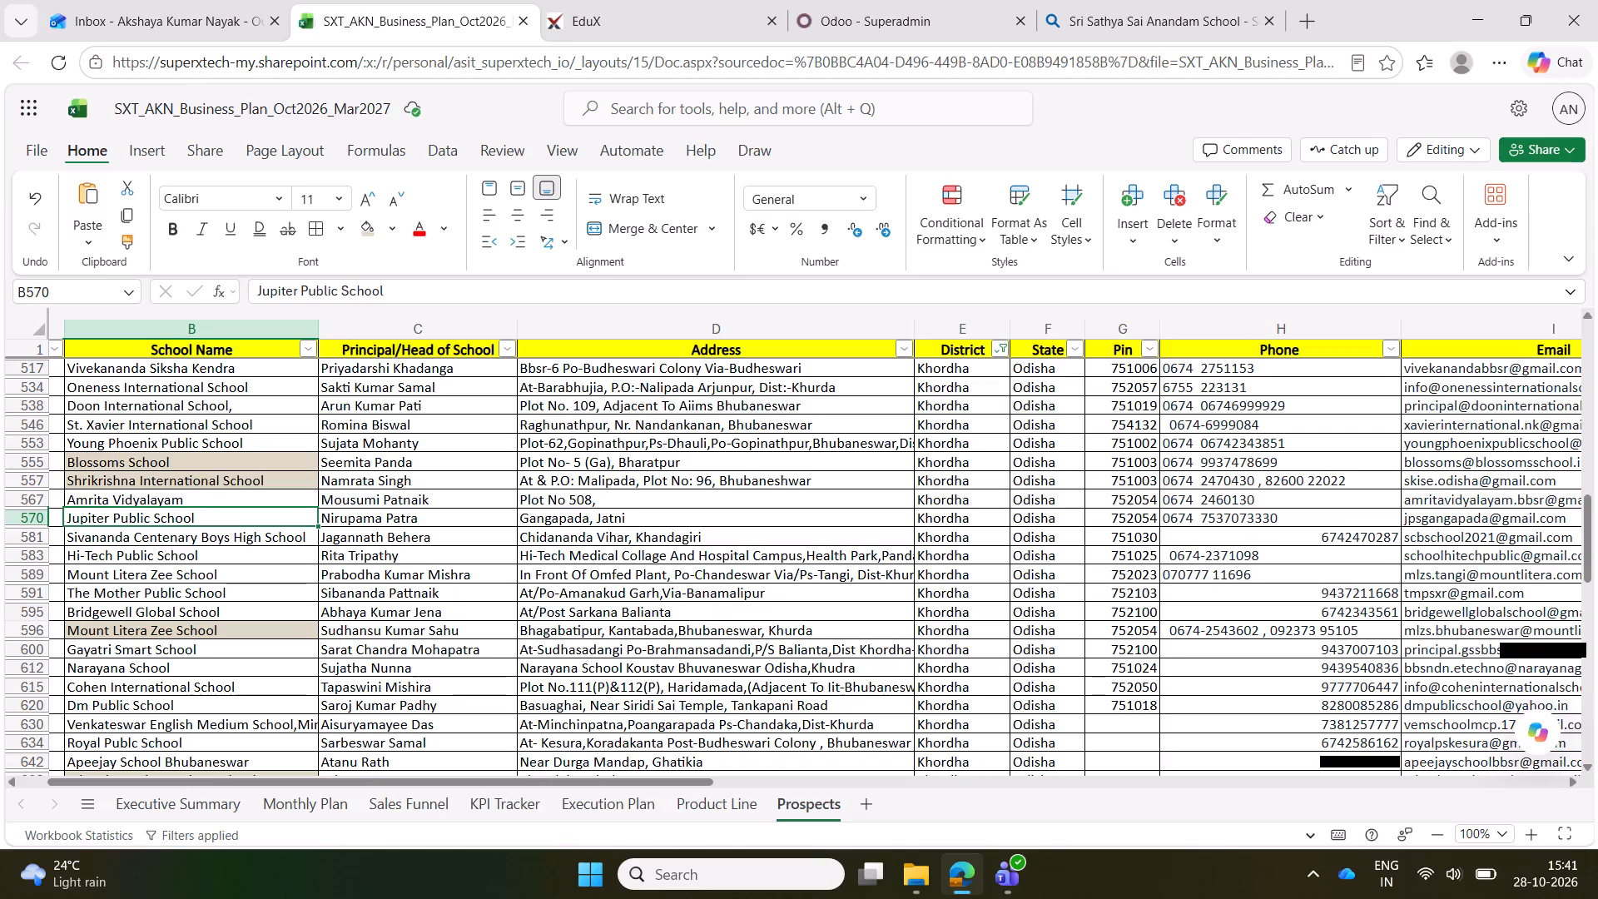
{"action": "left_click", "coordinate": [141, 635]}
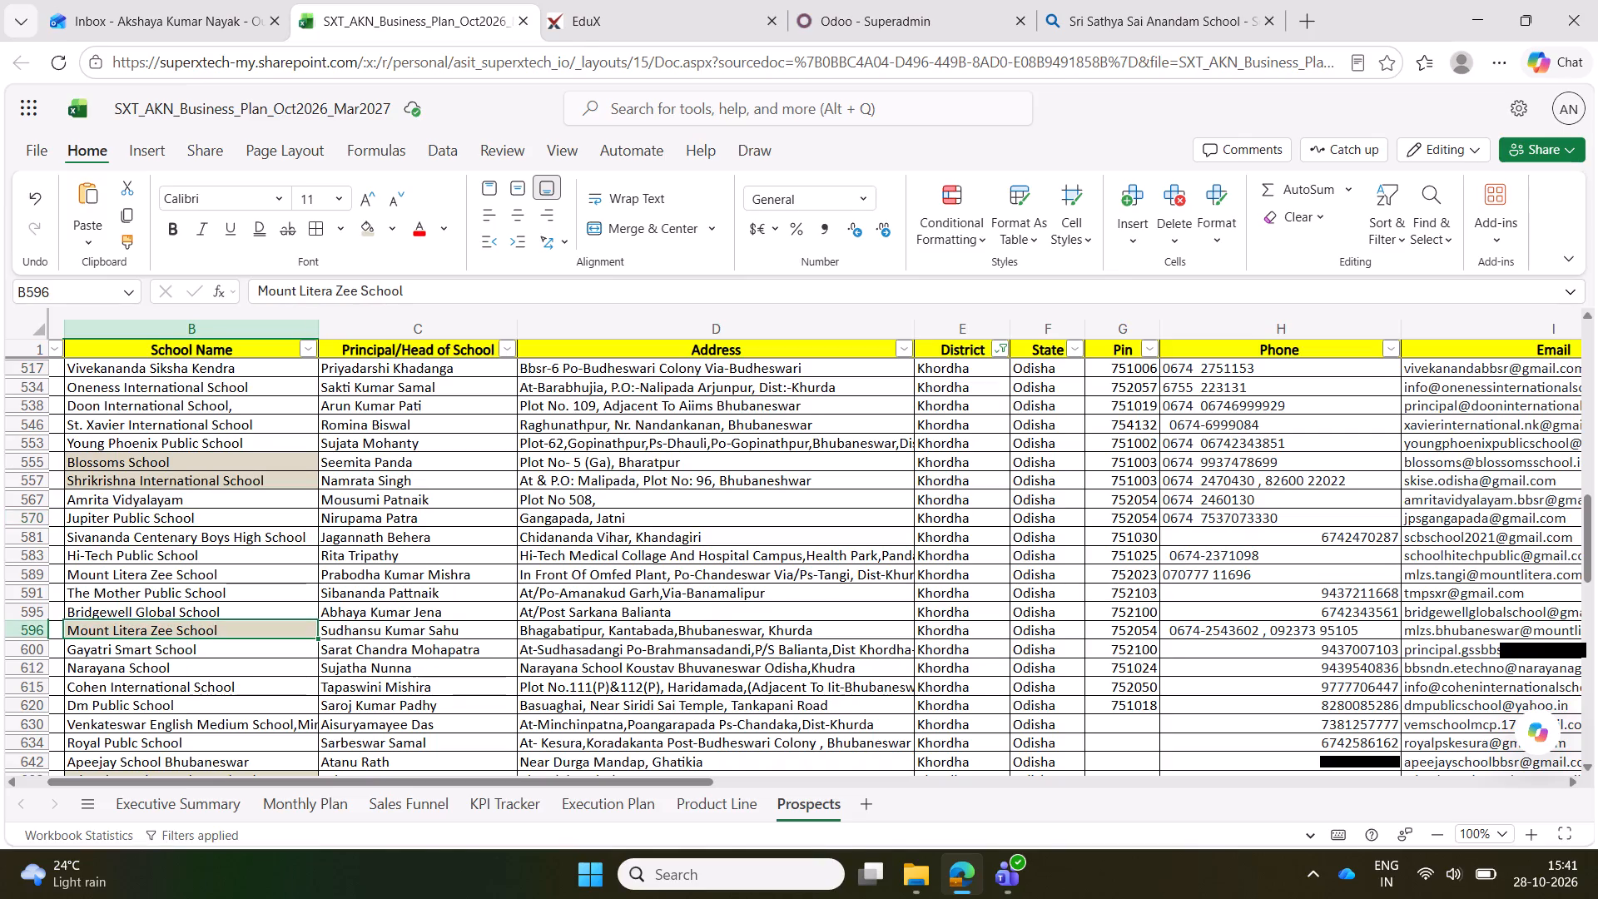
Copy the name Apeejay School Bhubaneswar from its School Name cell and search the web for it.
{"action": "left_click", "coordinate": [122, 765]}
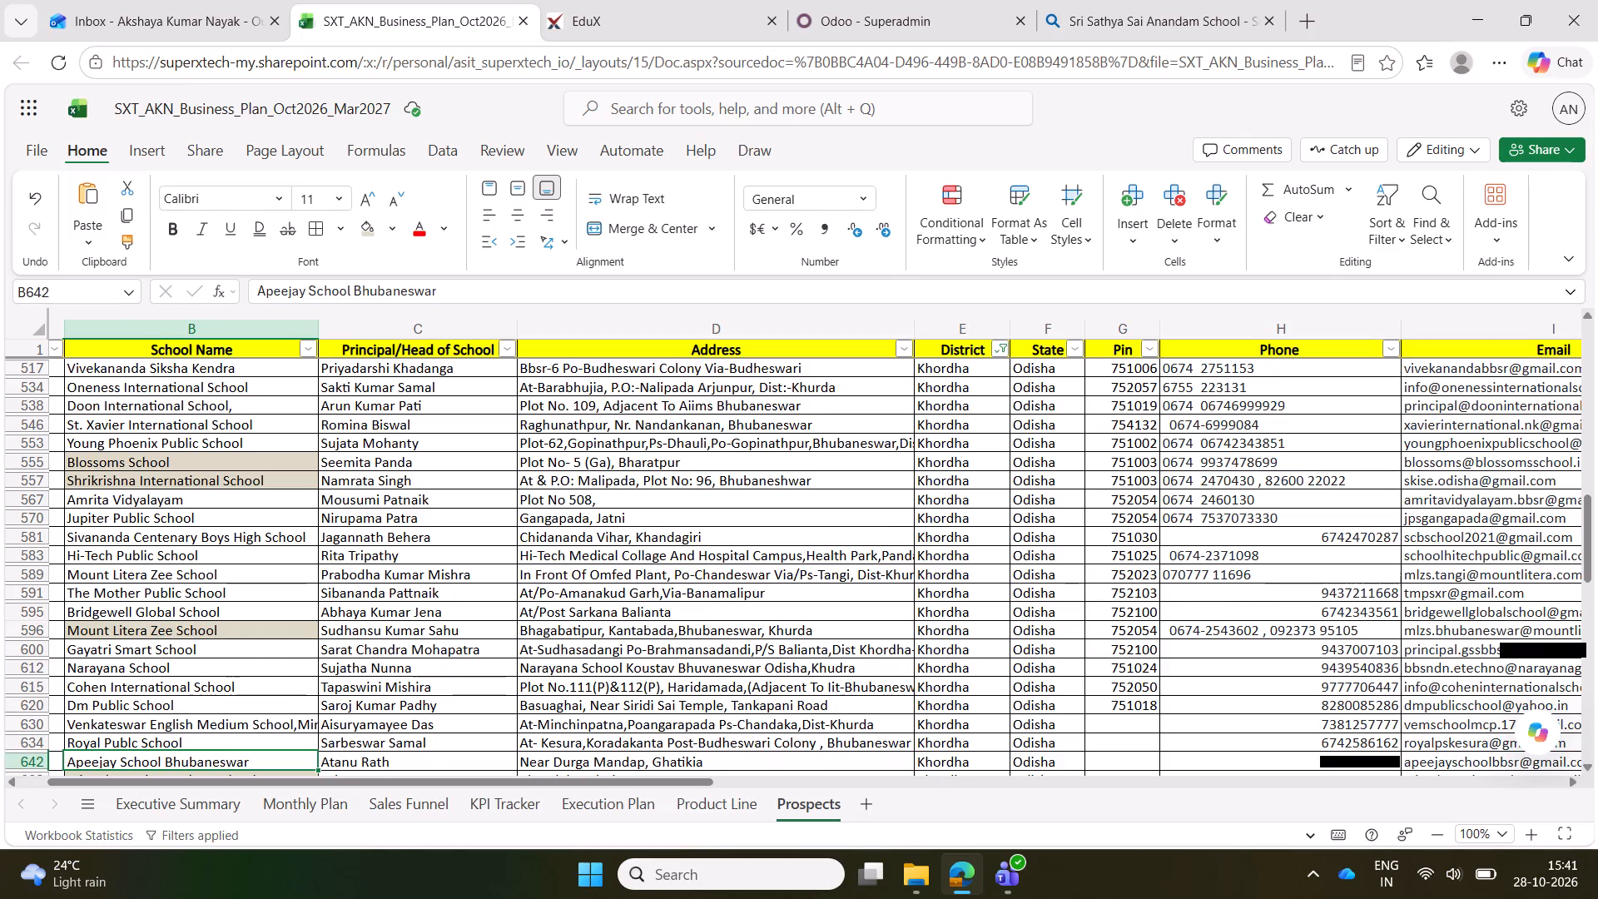
{"action": "double_click", "coordinate": [122, 765]}
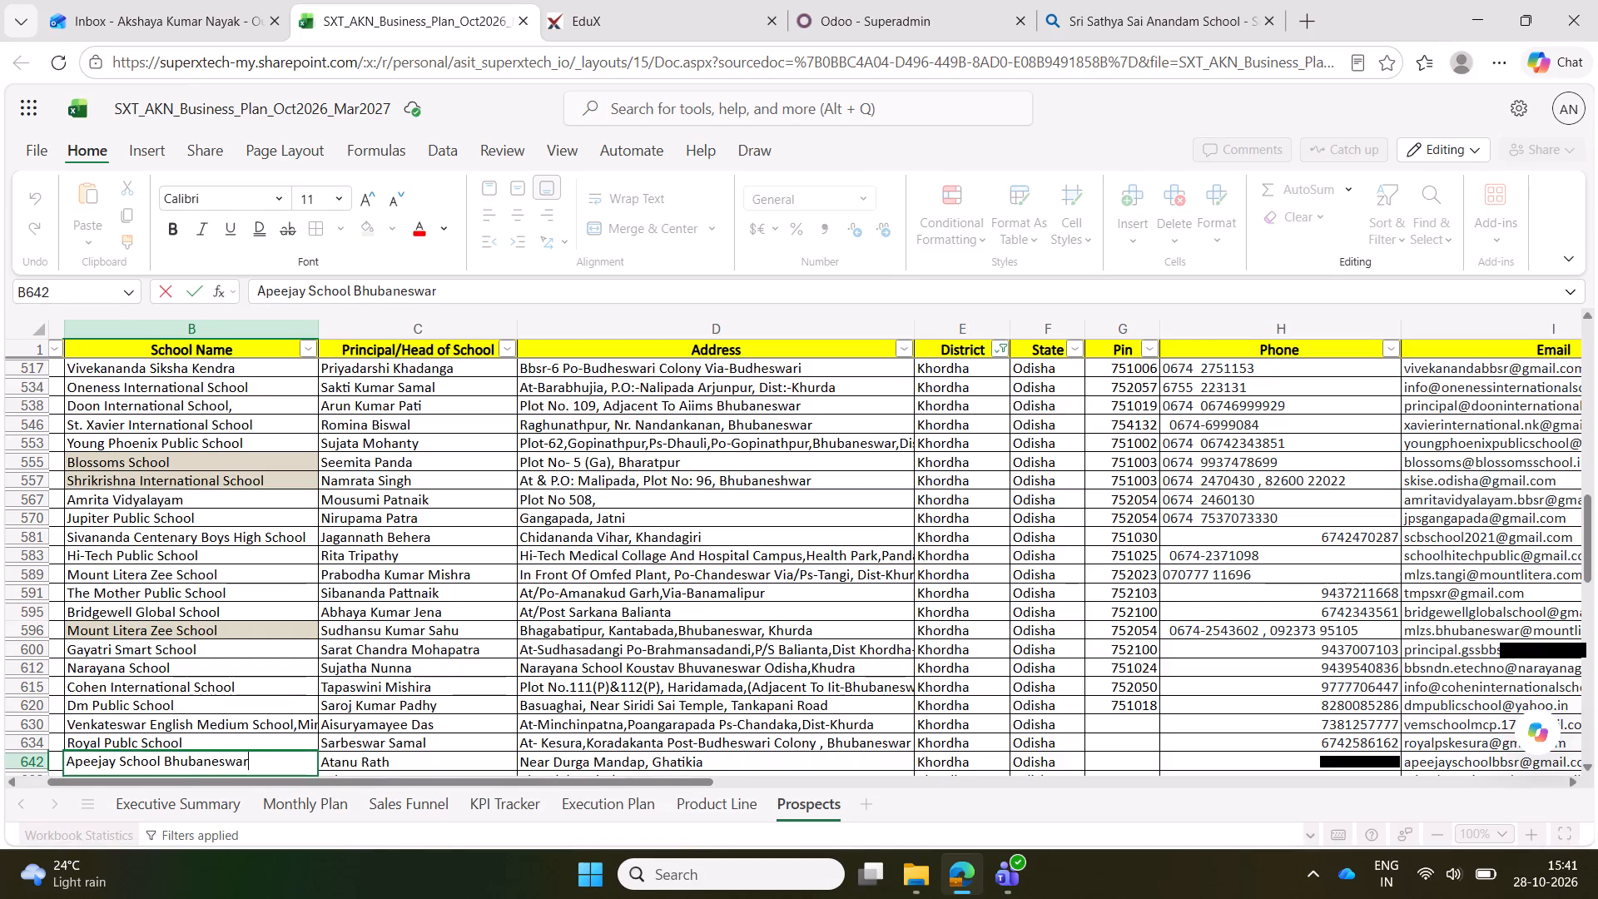
{"action": "left_click_drag", "start_coordinate": [263, 756], "coordinate": [67, 753]}
{"action": "key", "text": "ctrl+c"}
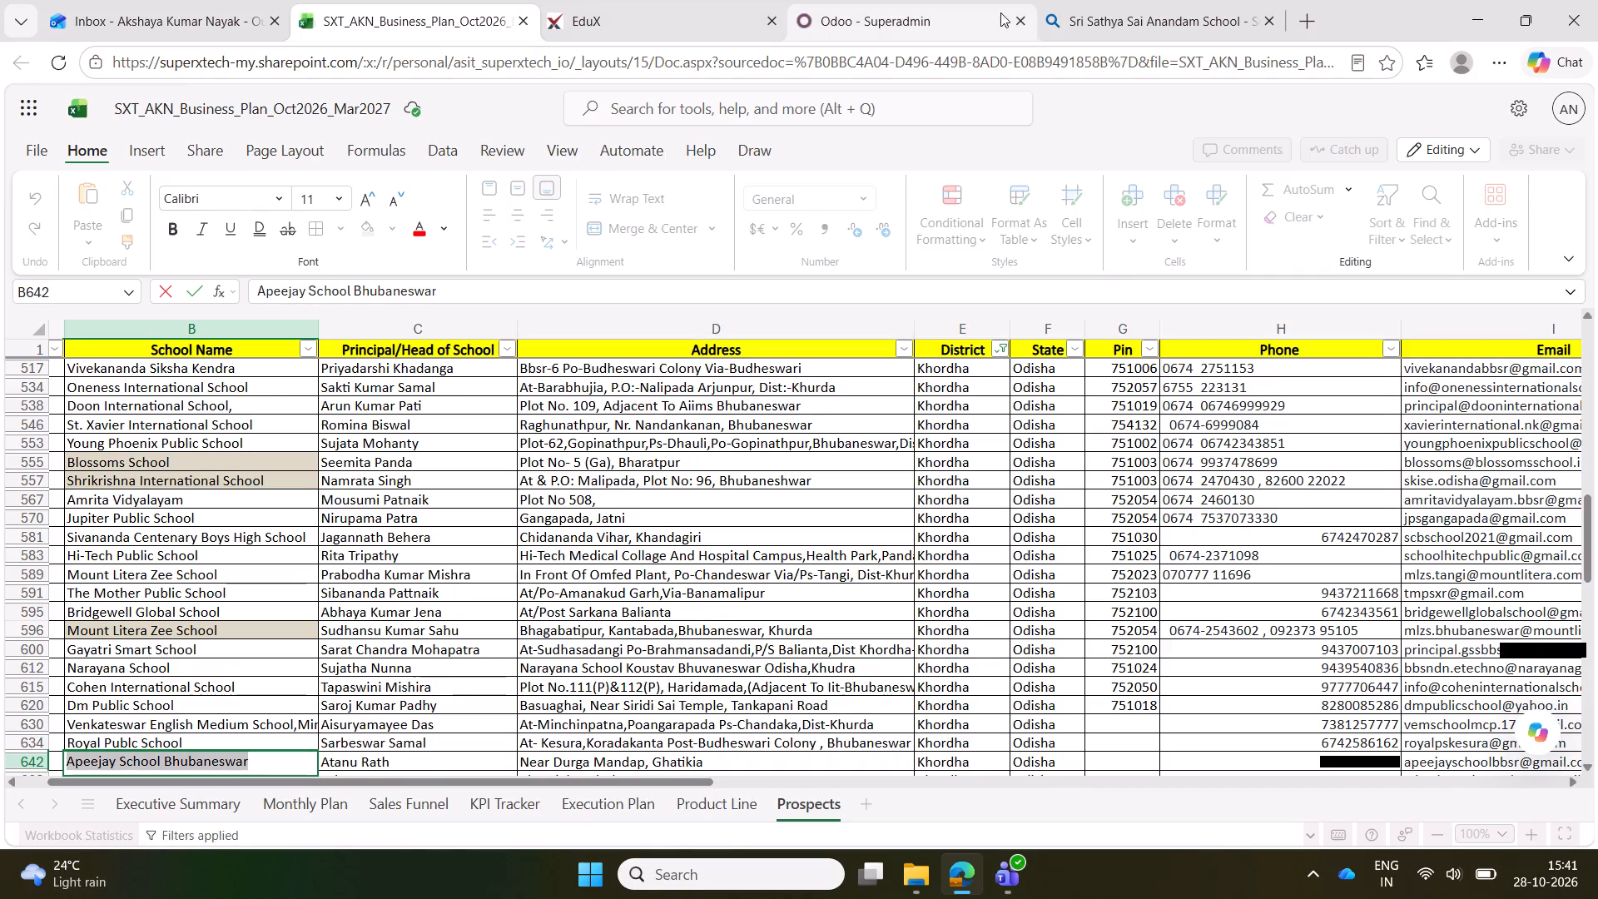
{"action": "left_click", "coordinate": [1072, 28]}
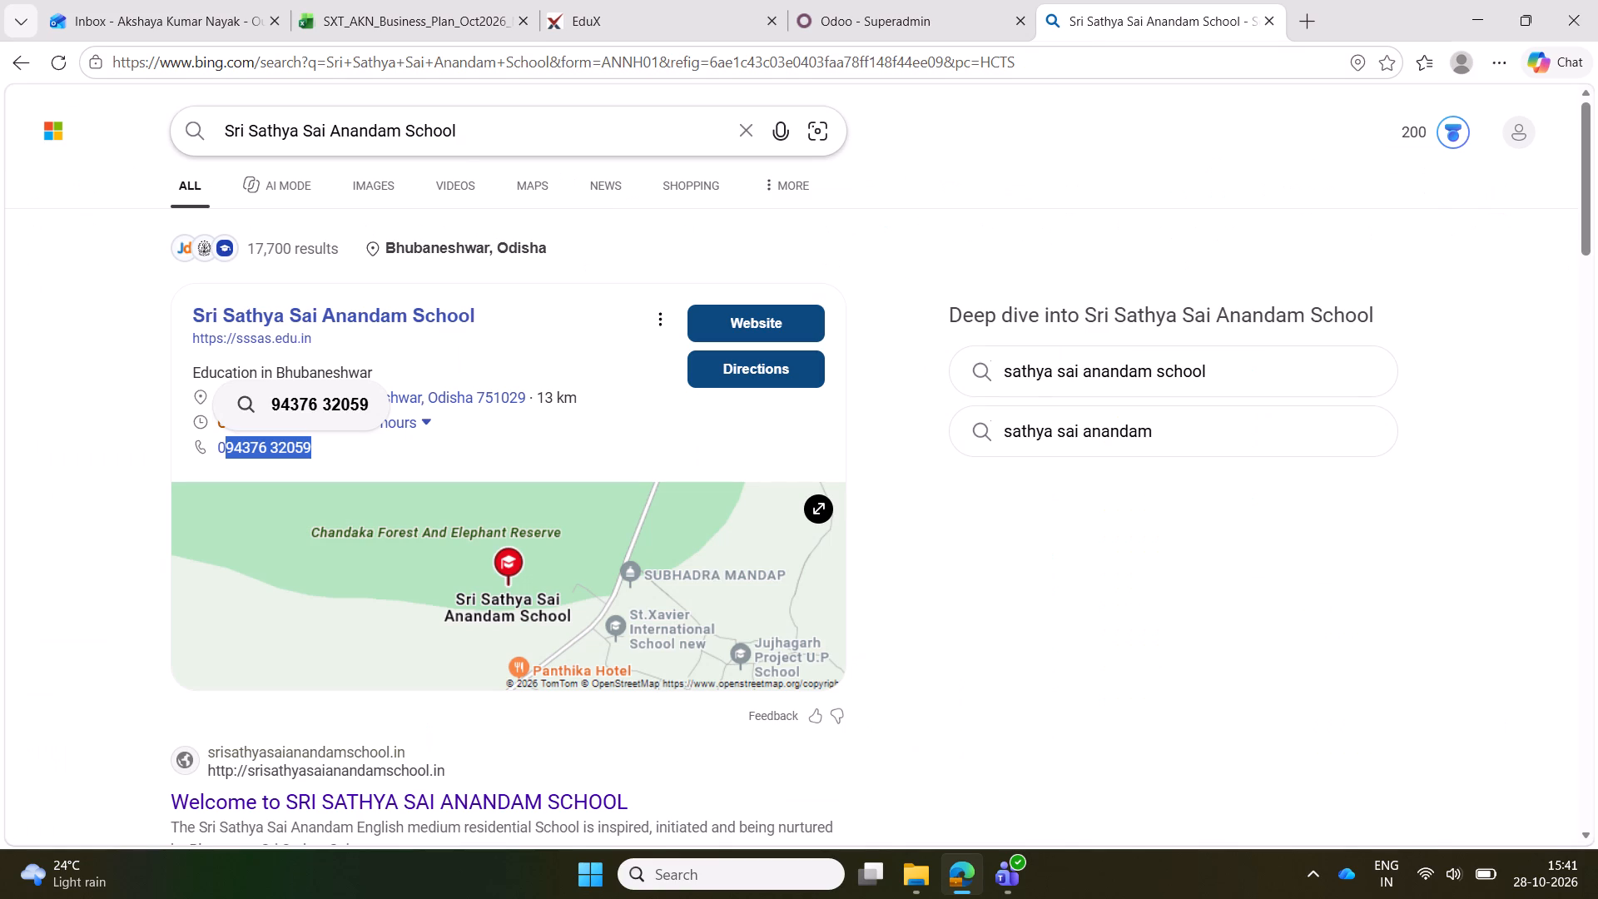
{"action": "left_click_drag", "start_coordinate": [512, 134], "coordinate": [191, 110]}
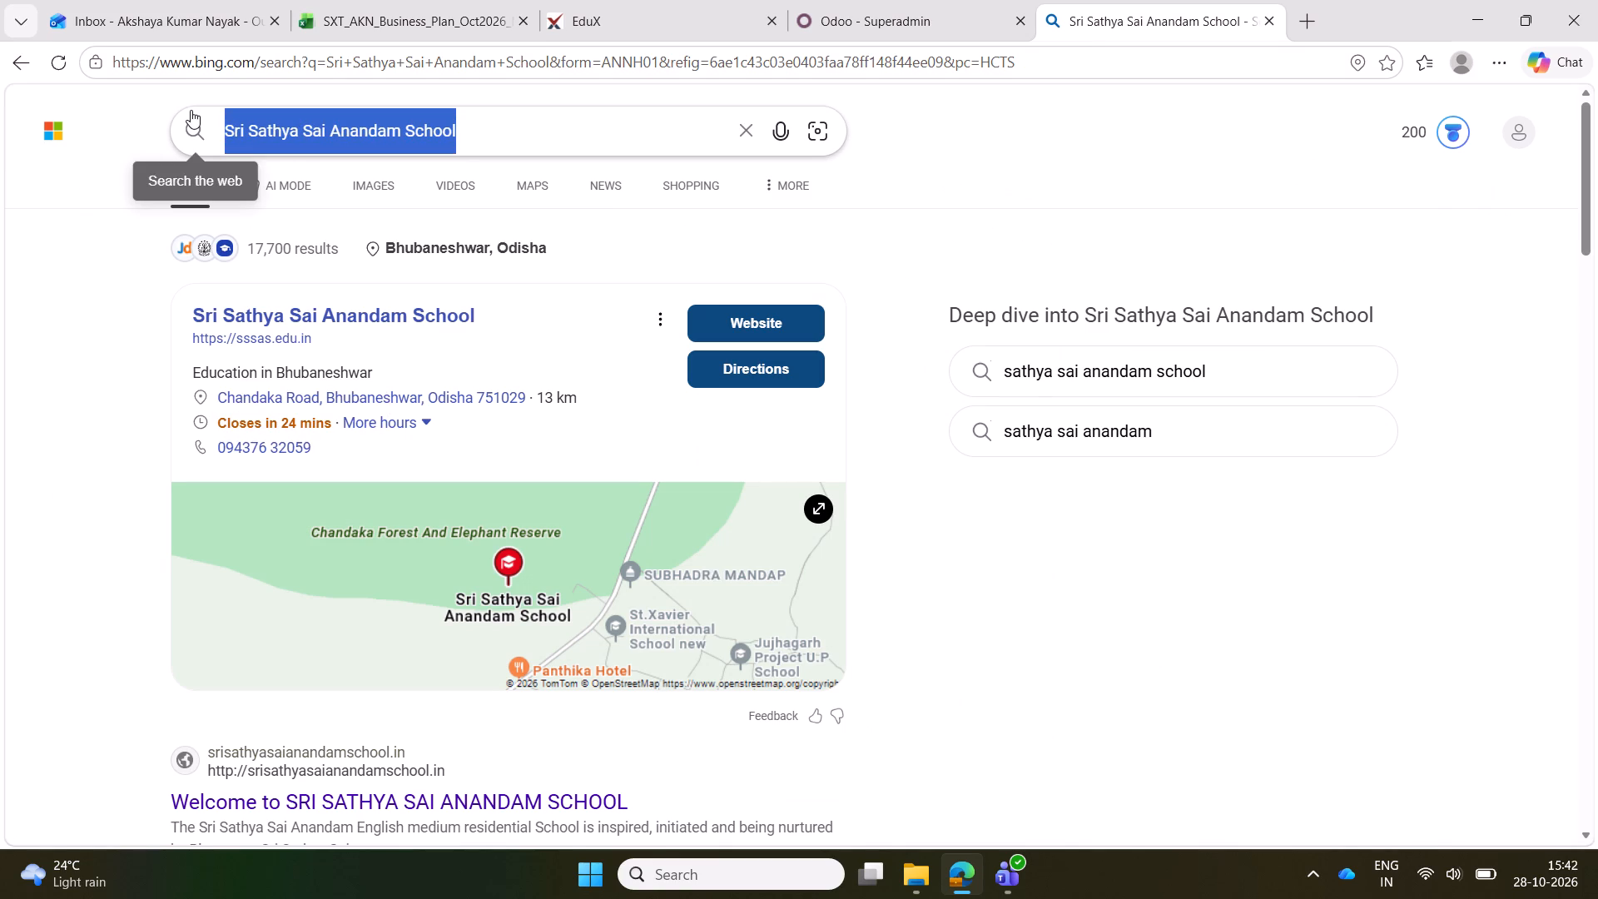
{"action": "key", "text": "ctrl+v"}
{"action": "key", "text": "Return"}
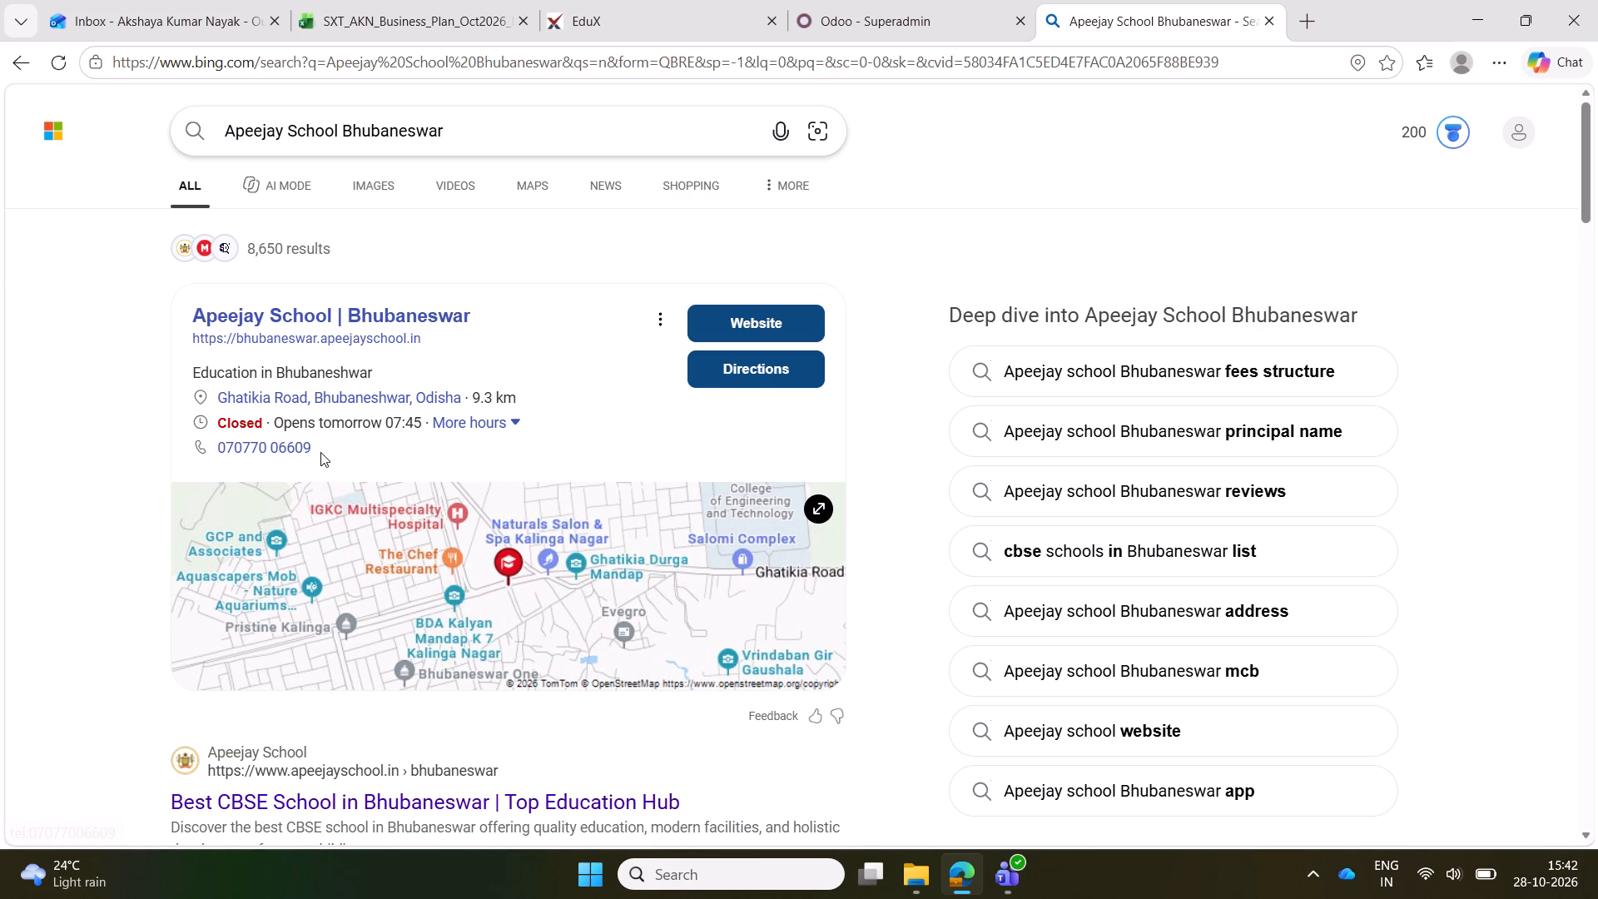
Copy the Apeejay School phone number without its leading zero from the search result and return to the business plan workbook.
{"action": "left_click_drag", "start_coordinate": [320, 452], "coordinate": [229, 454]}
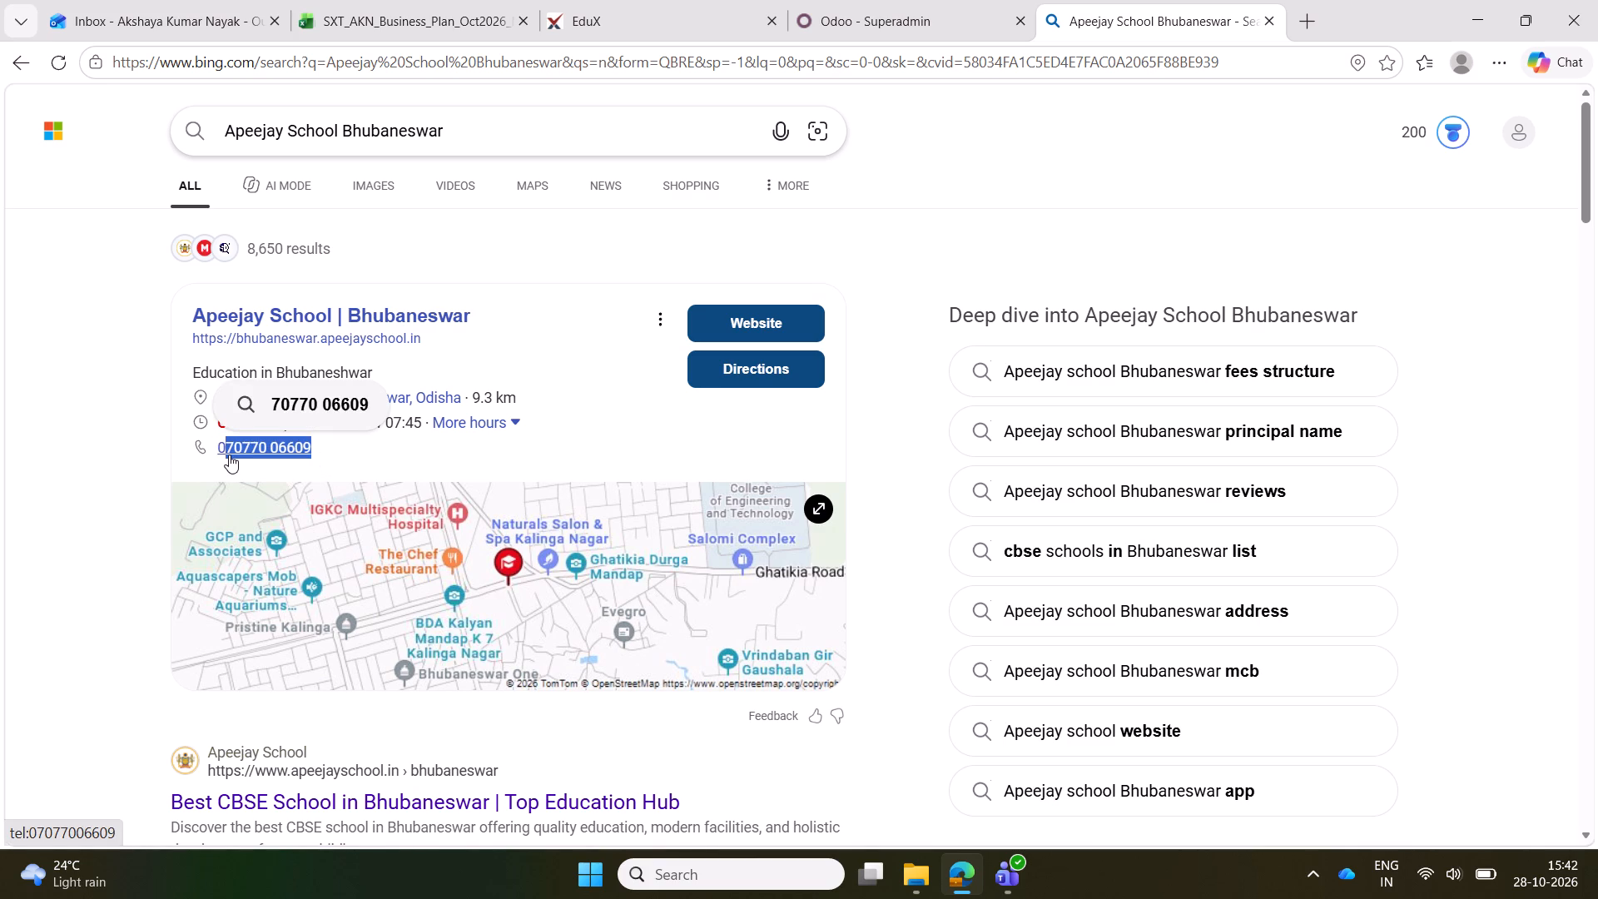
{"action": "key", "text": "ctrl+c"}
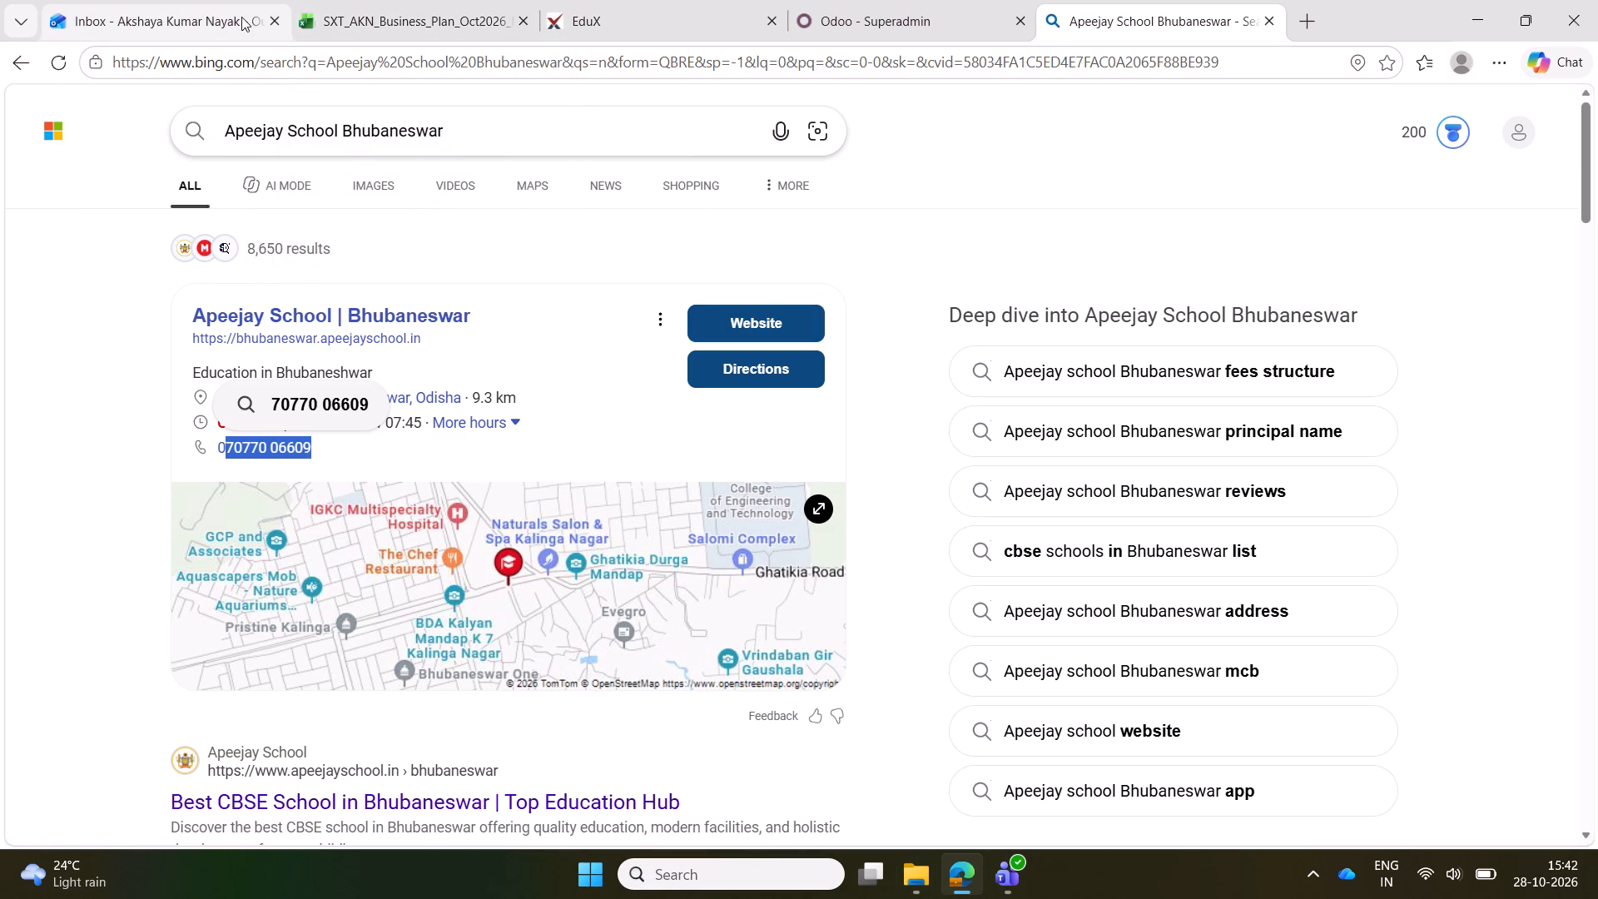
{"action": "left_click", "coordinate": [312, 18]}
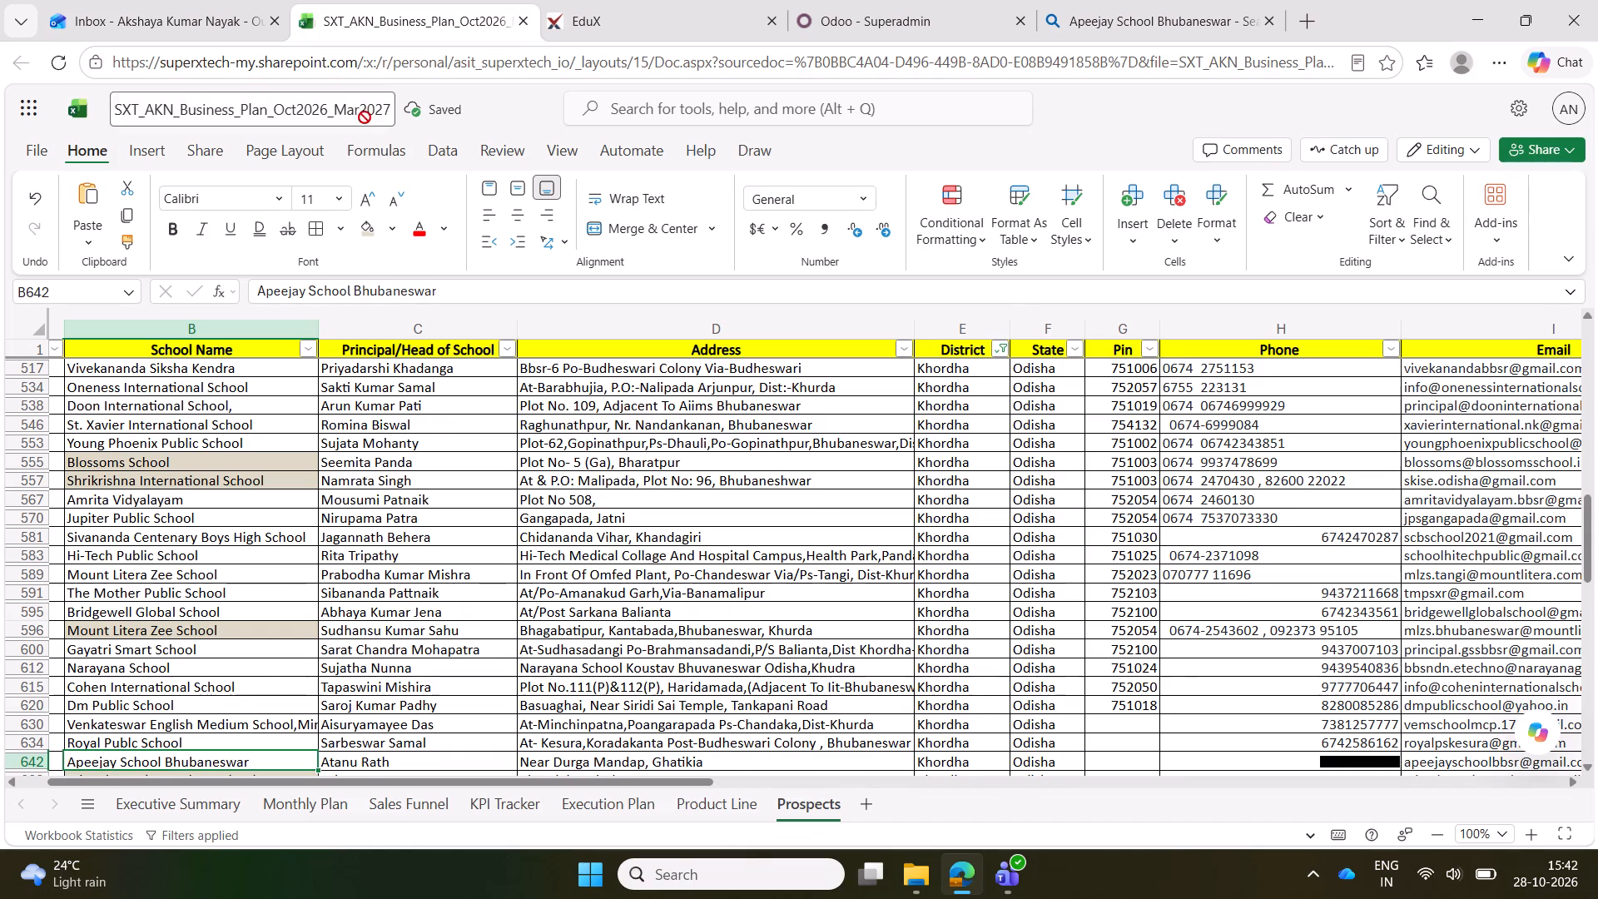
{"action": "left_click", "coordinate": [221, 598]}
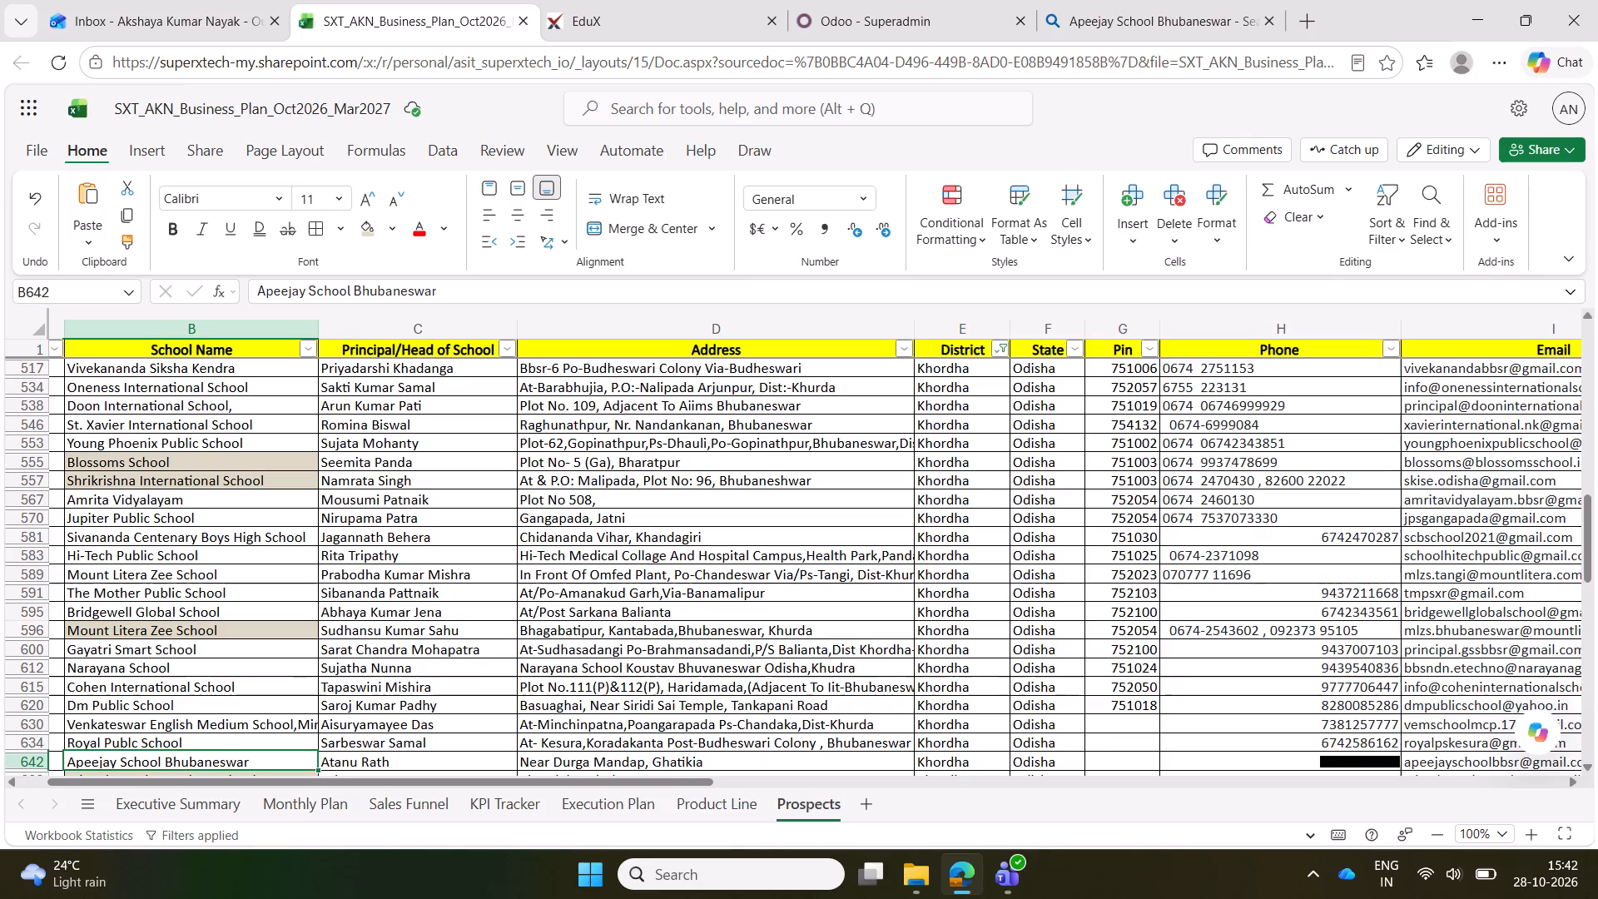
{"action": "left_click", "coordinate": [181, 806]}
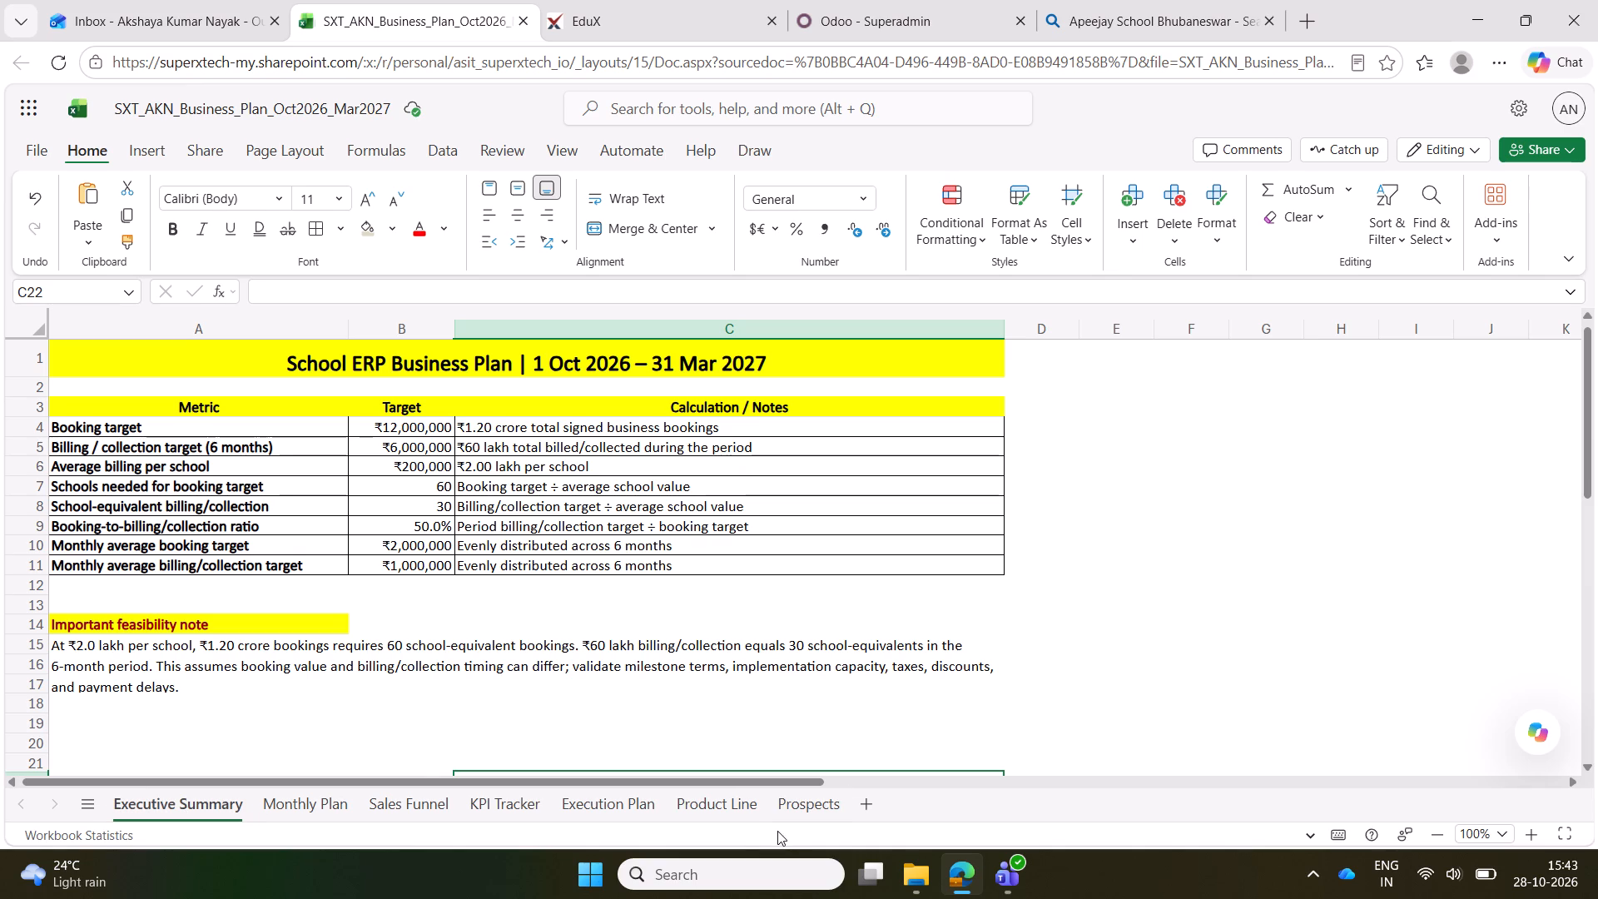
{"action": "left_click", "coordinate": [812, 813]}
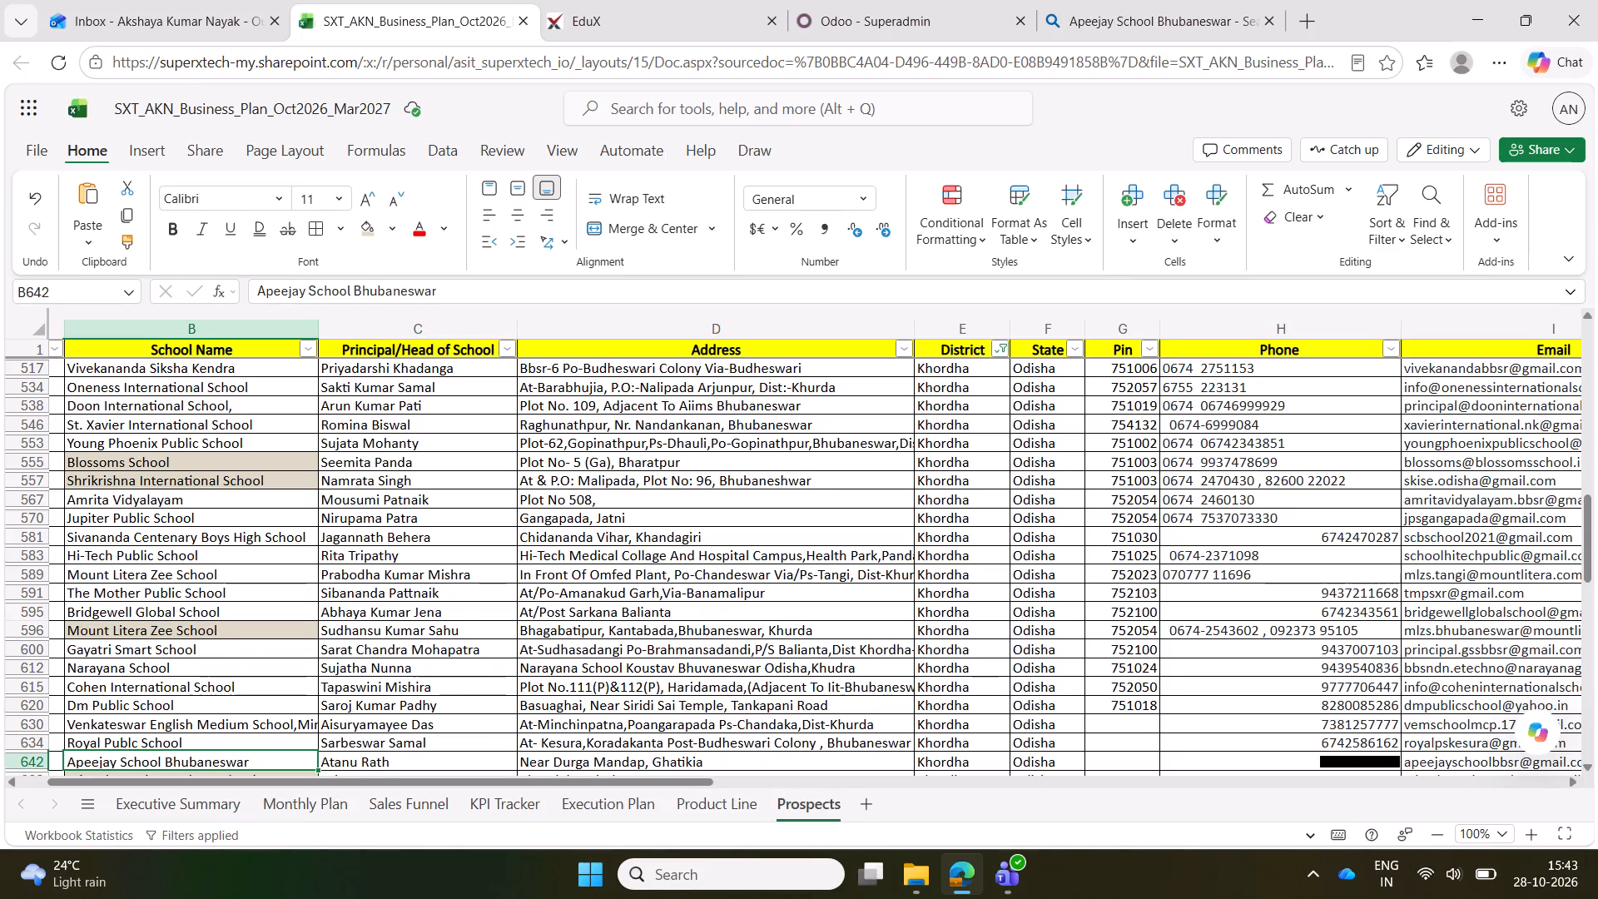
Copy the full phone number of Apeejay School Bhubaneswar from the web search result.
{"action": "left_click", "coordinate": [1099, 23]}
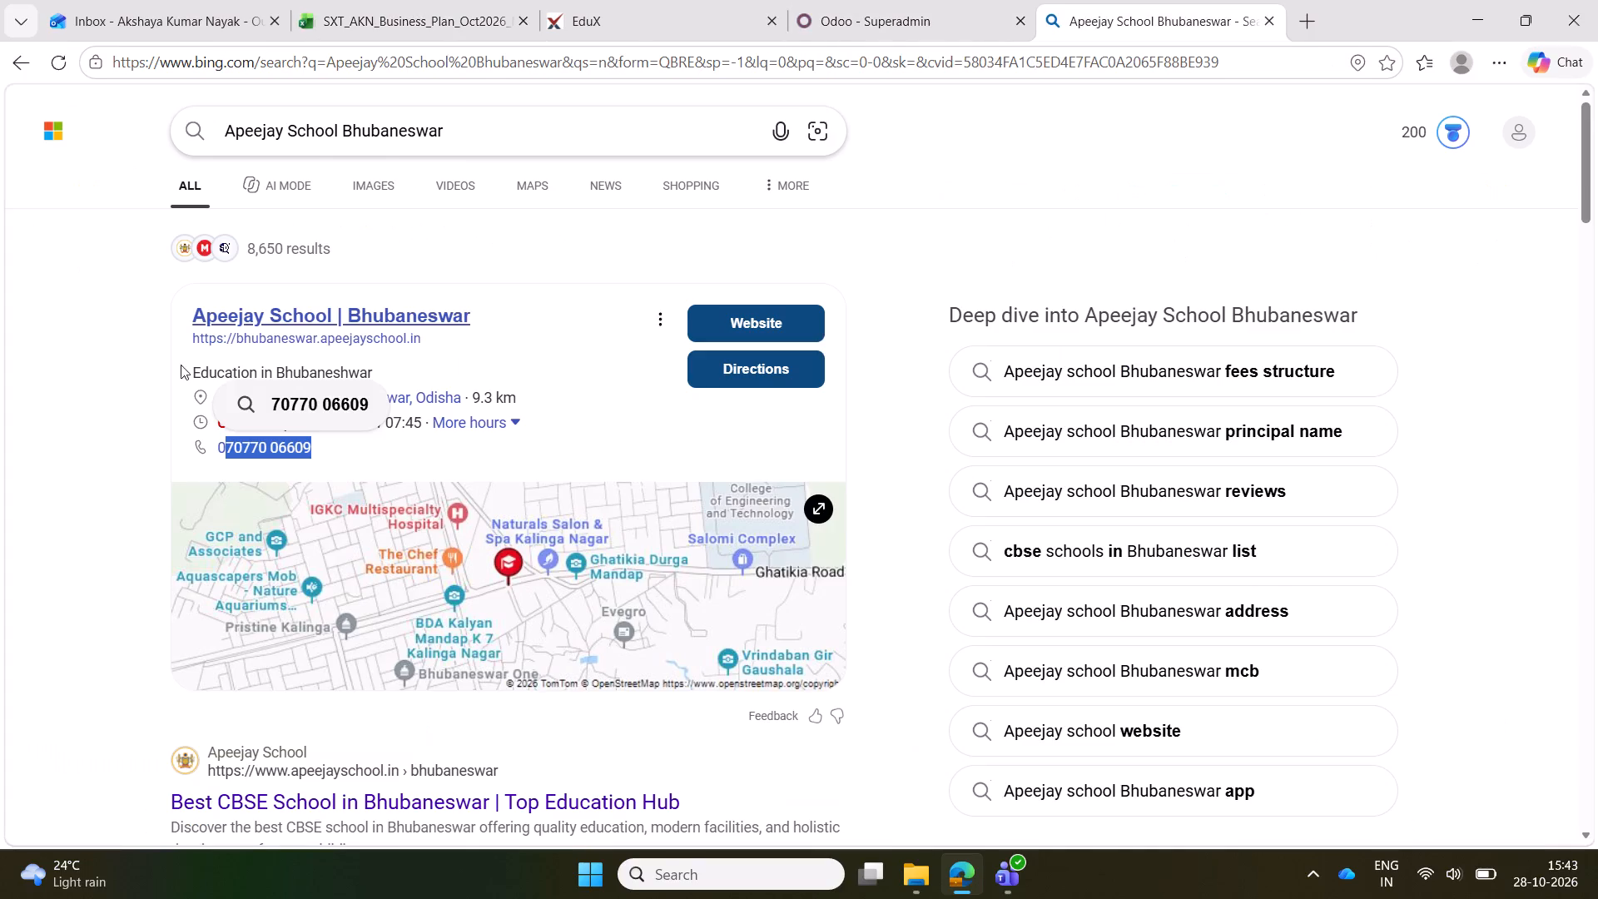
{"action": "right_click", "coordinate": [305, 399]}
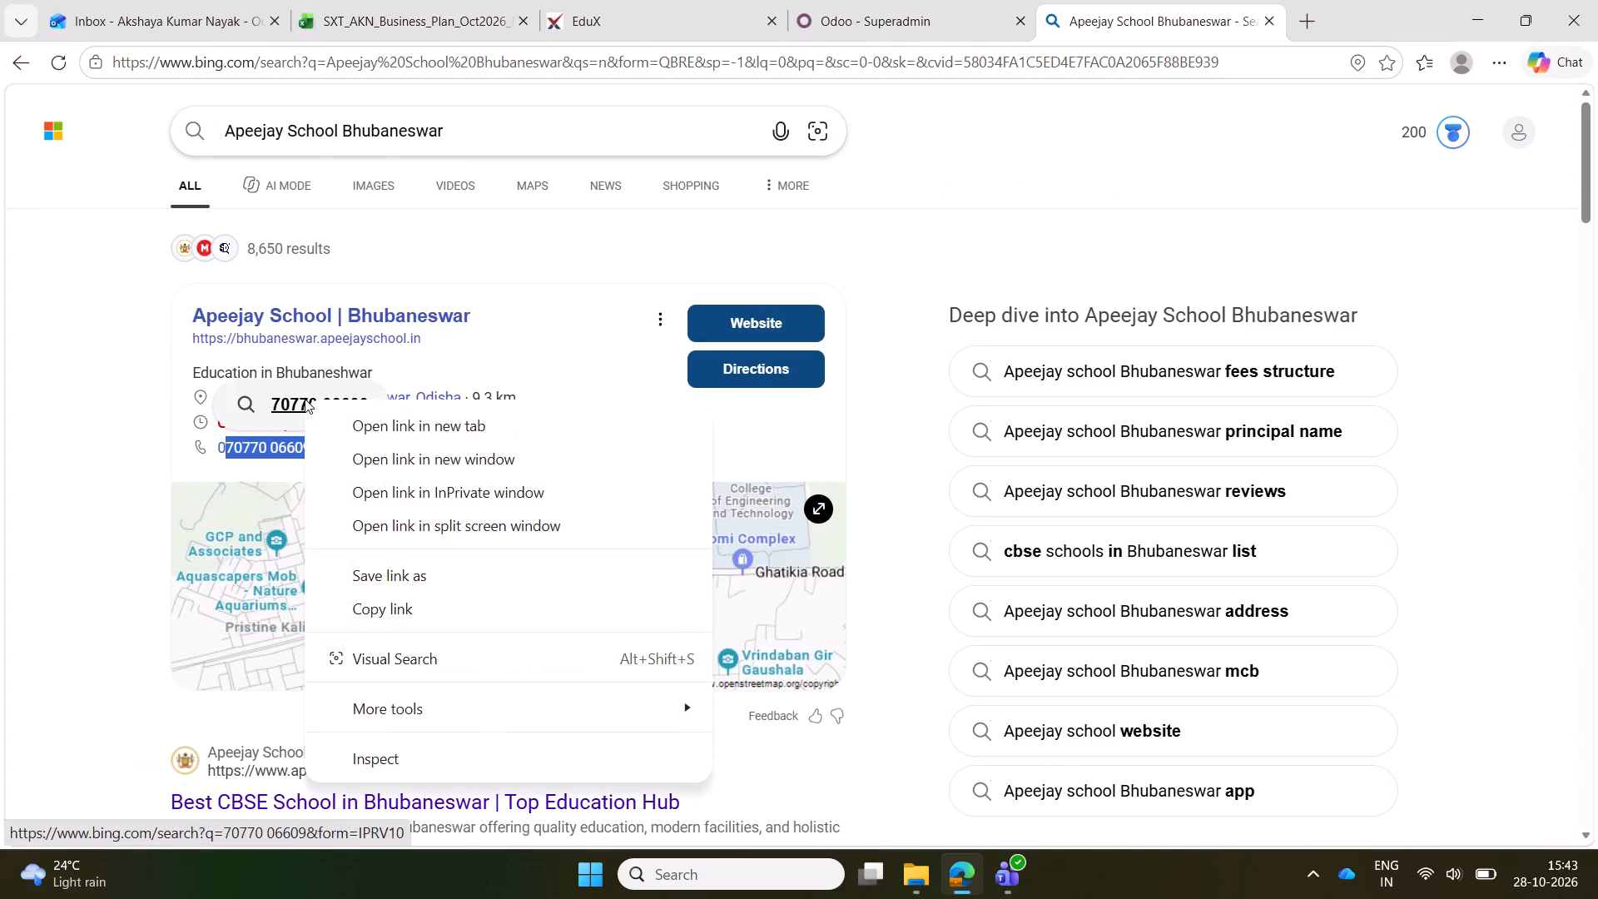
{"action": "left_click", "coordinate": [611, 331]}
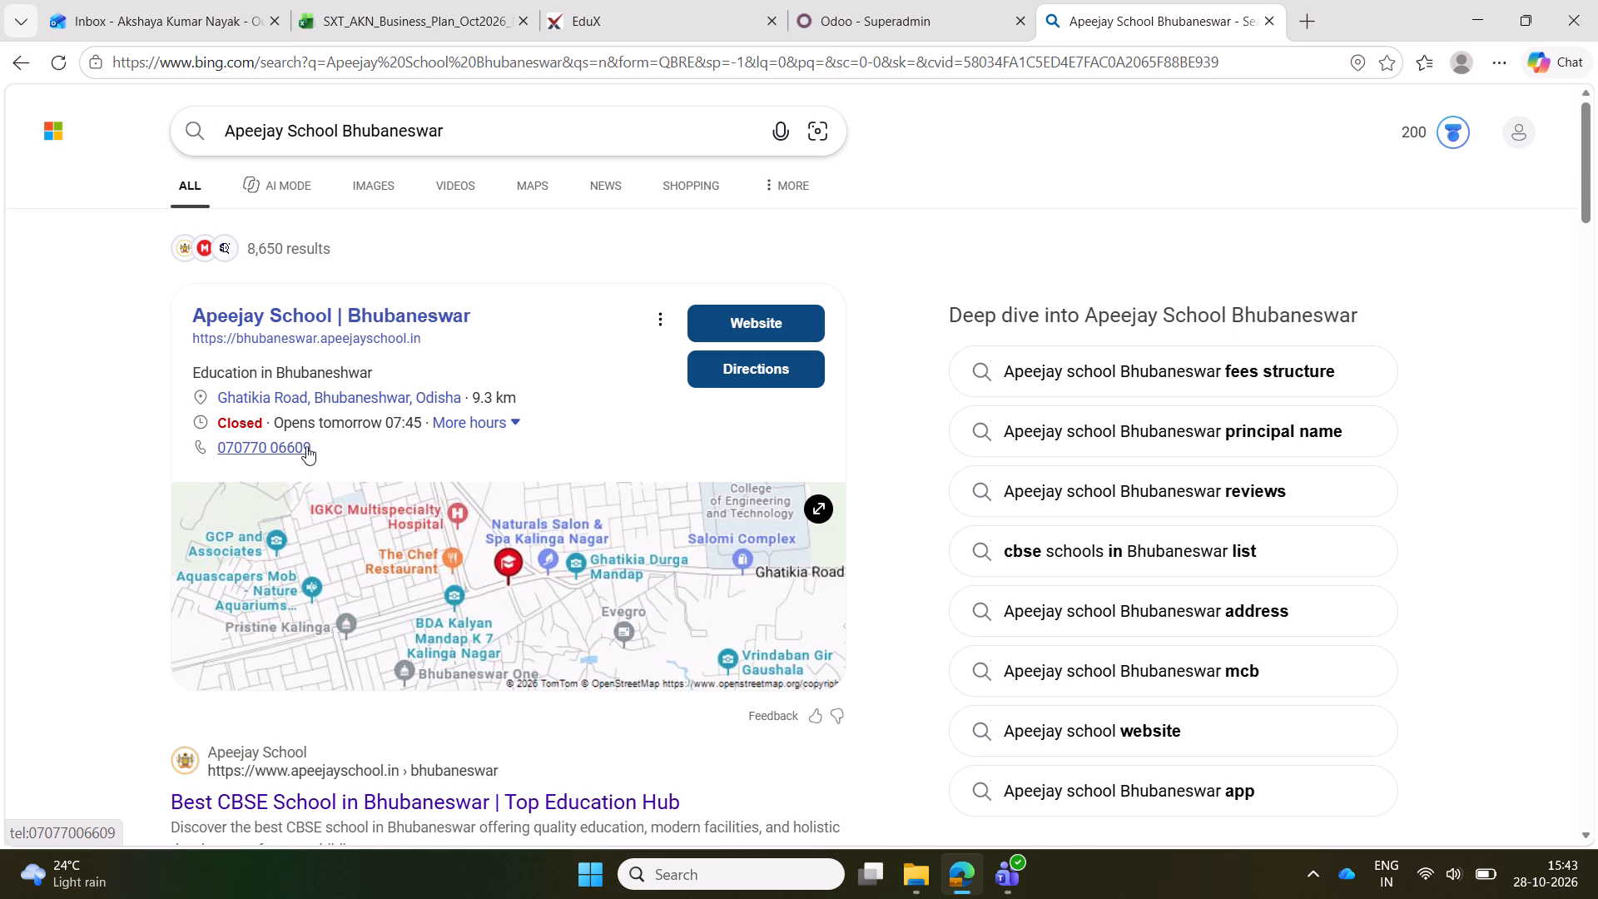
{"action": "left_click_drag", "start_coordinate": [311, 445], "coordinate": [215, 454]}
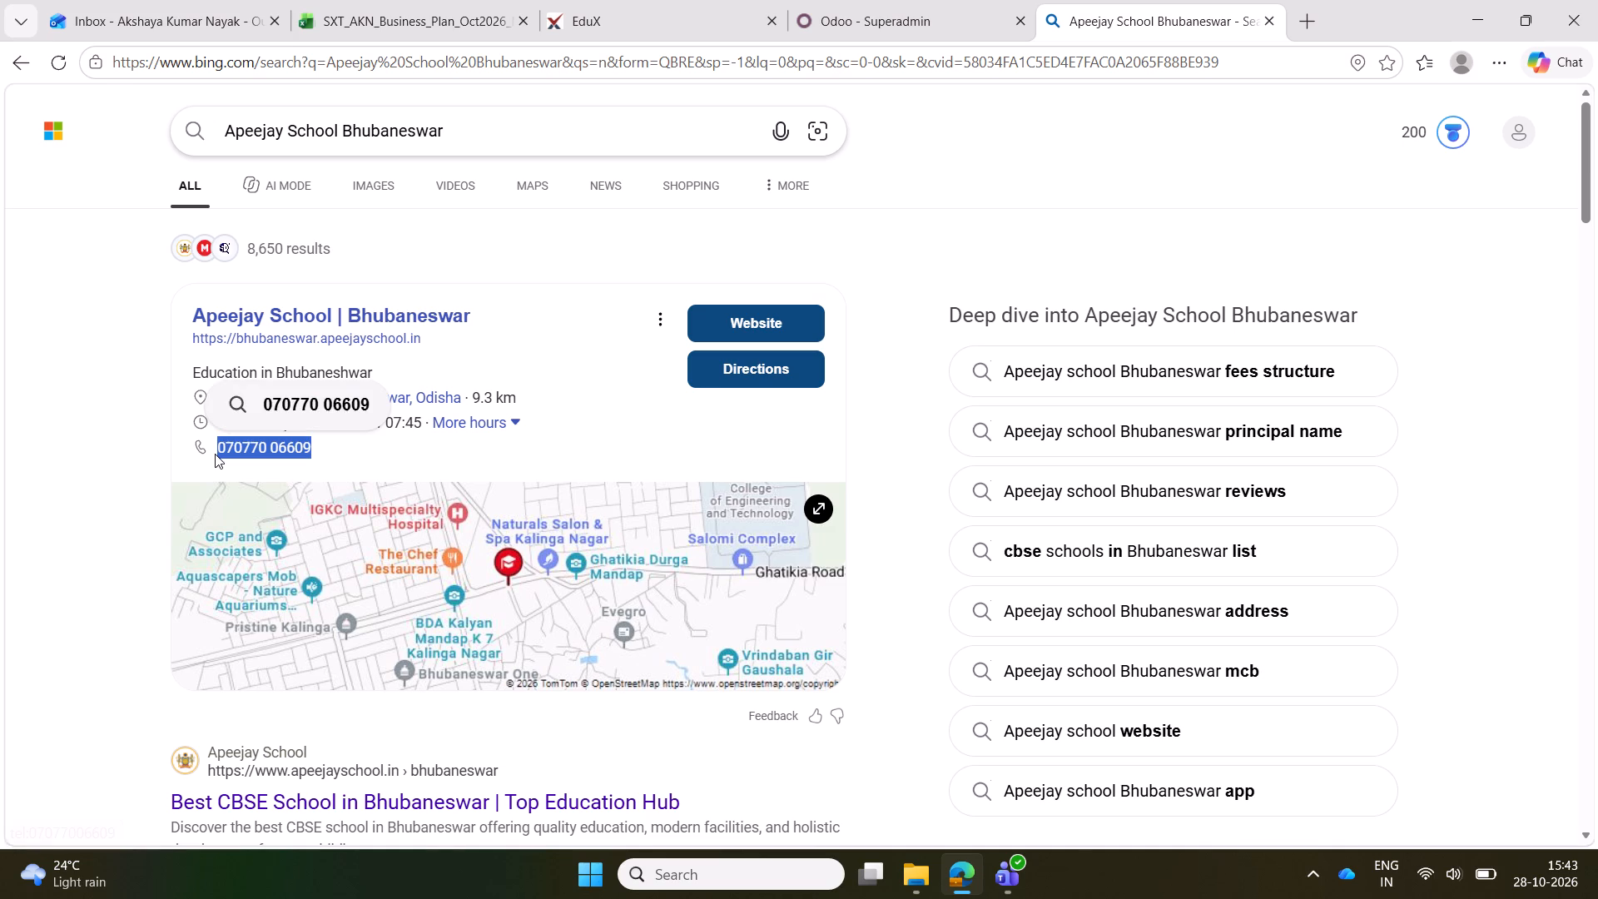
{"action": "key", "text": "ctrl+c"}
Append the copied number after a comma in the Phone cell of Apeejay School Bhubaneswar, removing the number's leading zero.
{"action": "left_click", "coordinate": [438, 29]}
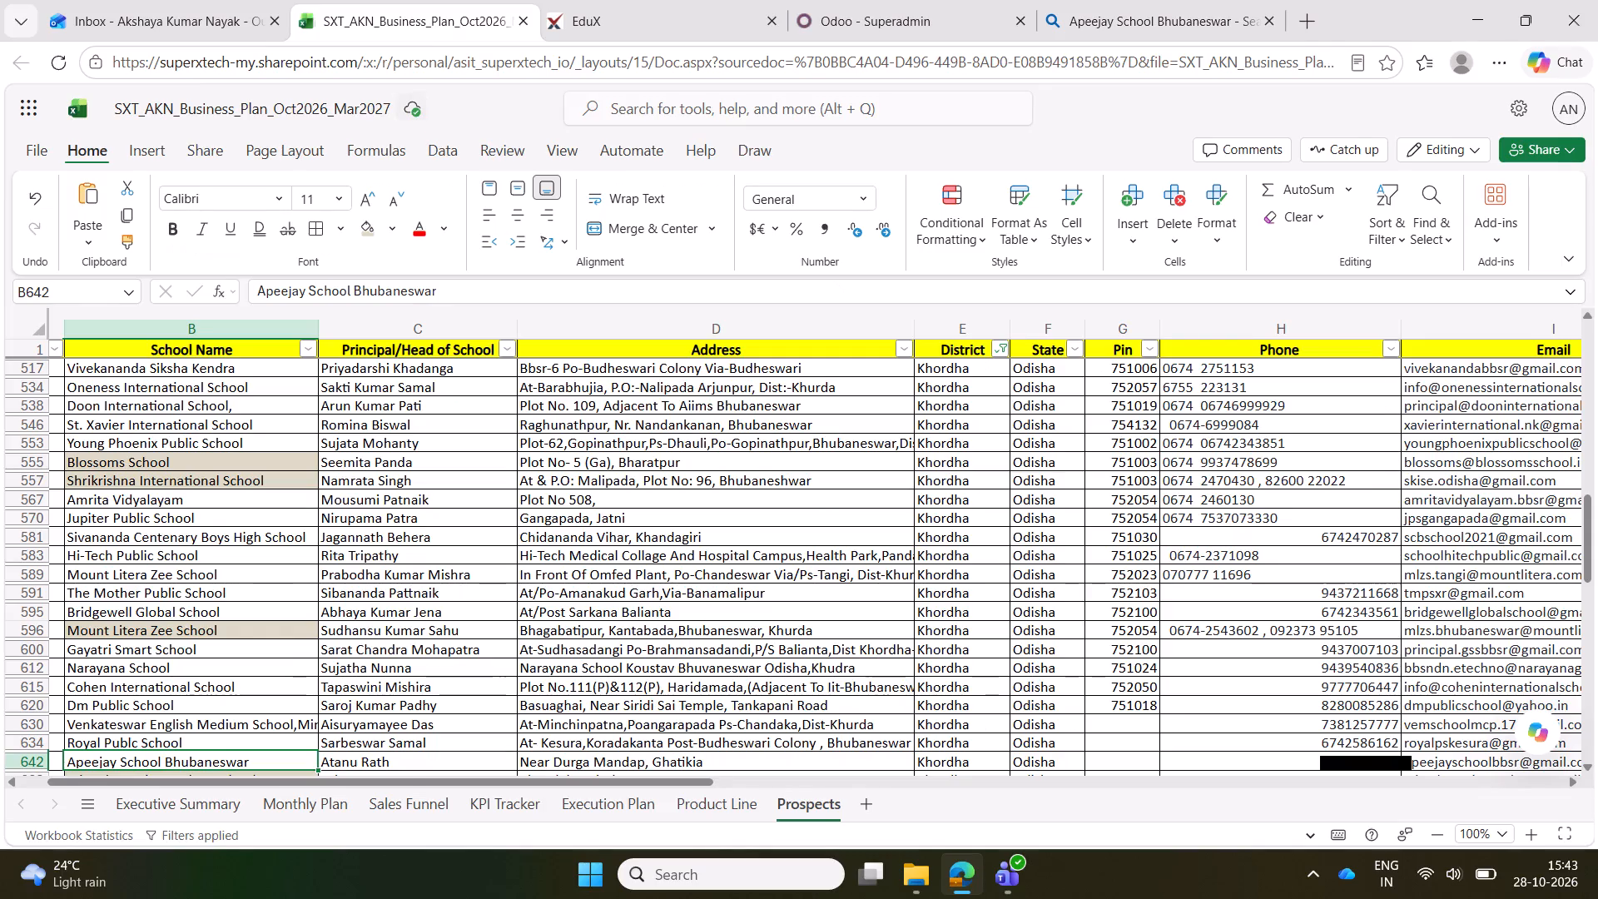
{"action": "left_click", "coordinate": [279, 756]}
{"action": "key", "text": "Down"}
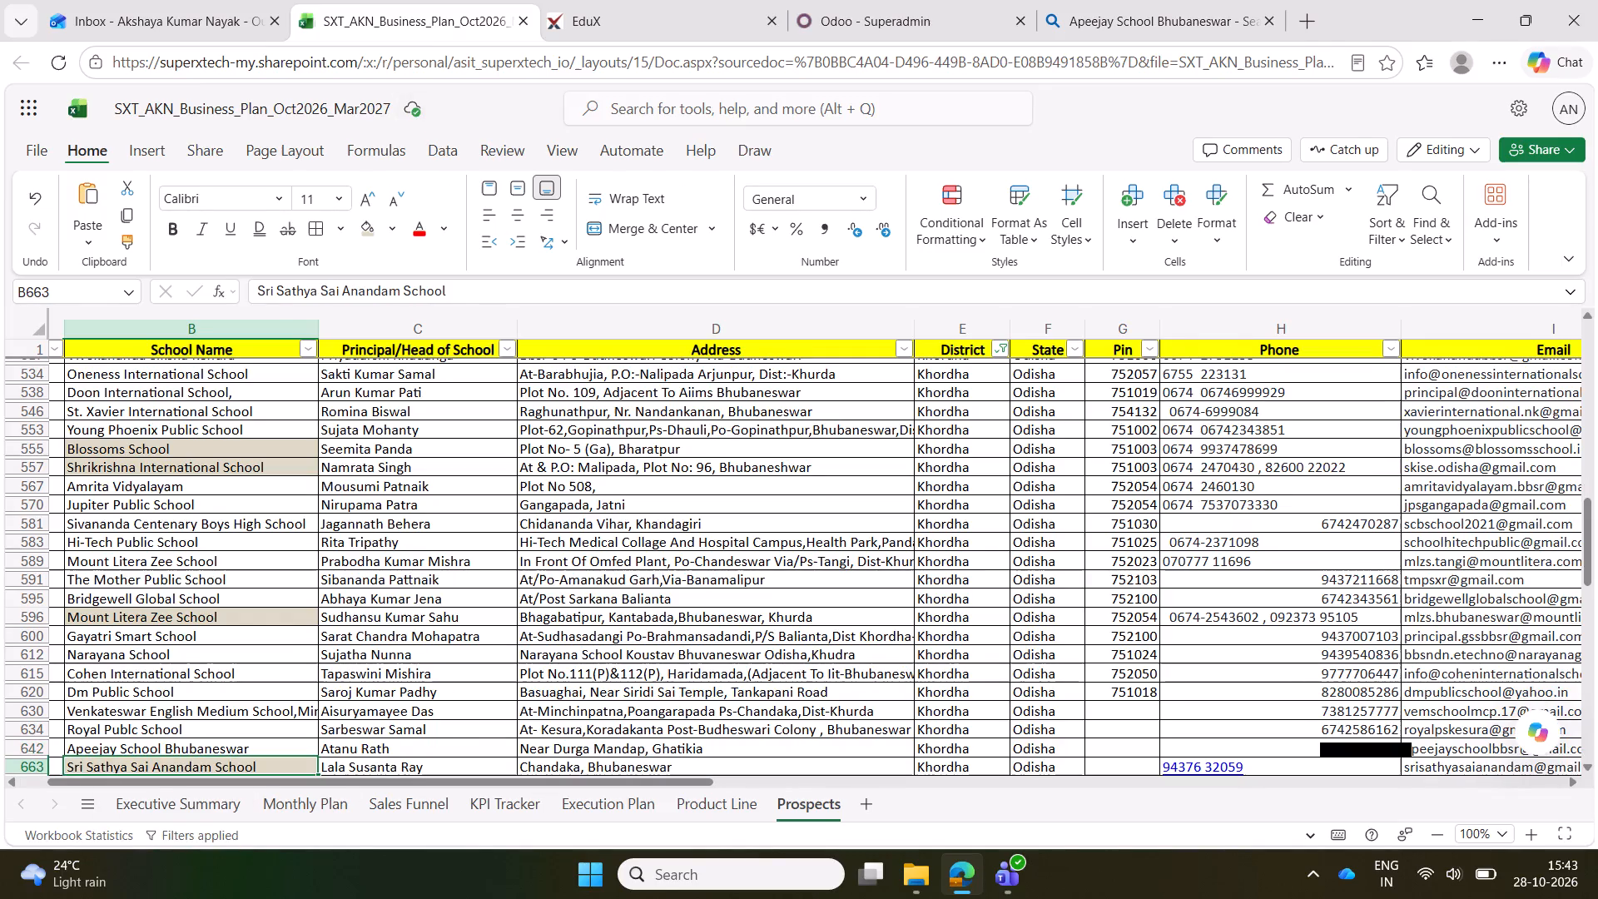
{"action": "key", "text": "Up"}
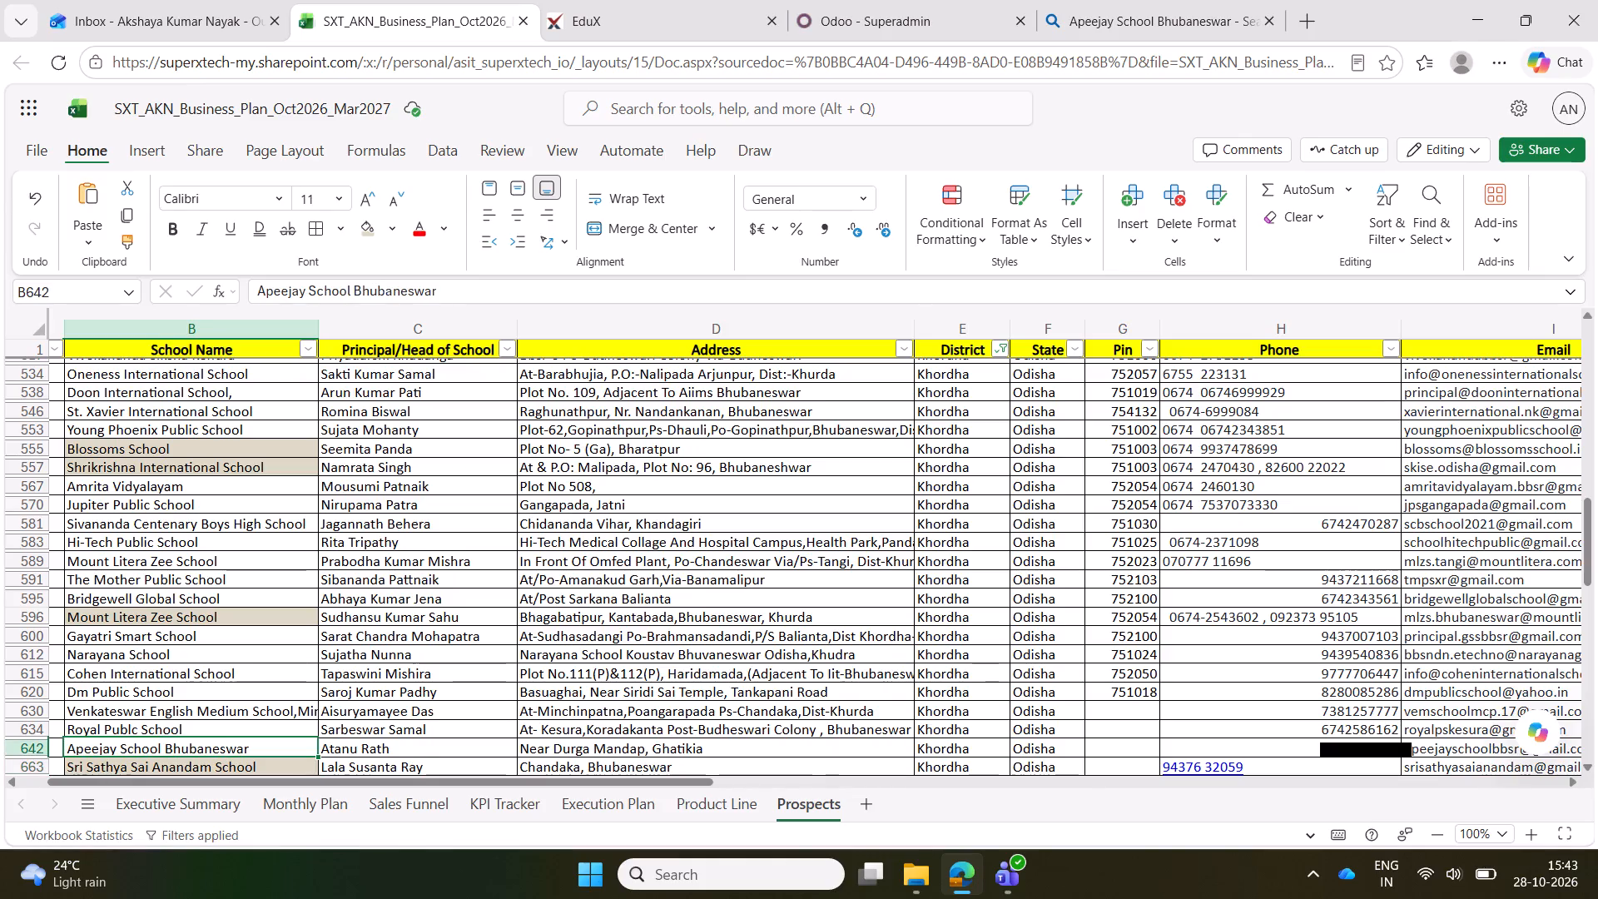
{"action": "key", "text": "Right"}
{"action": "key", "text": "Right"}
{"action": "key", "text": "Right"}
{"action": "key", "text": "Right"}
{"action": "key", "text": "Right"}
{"action": "key", "text": "Right"}
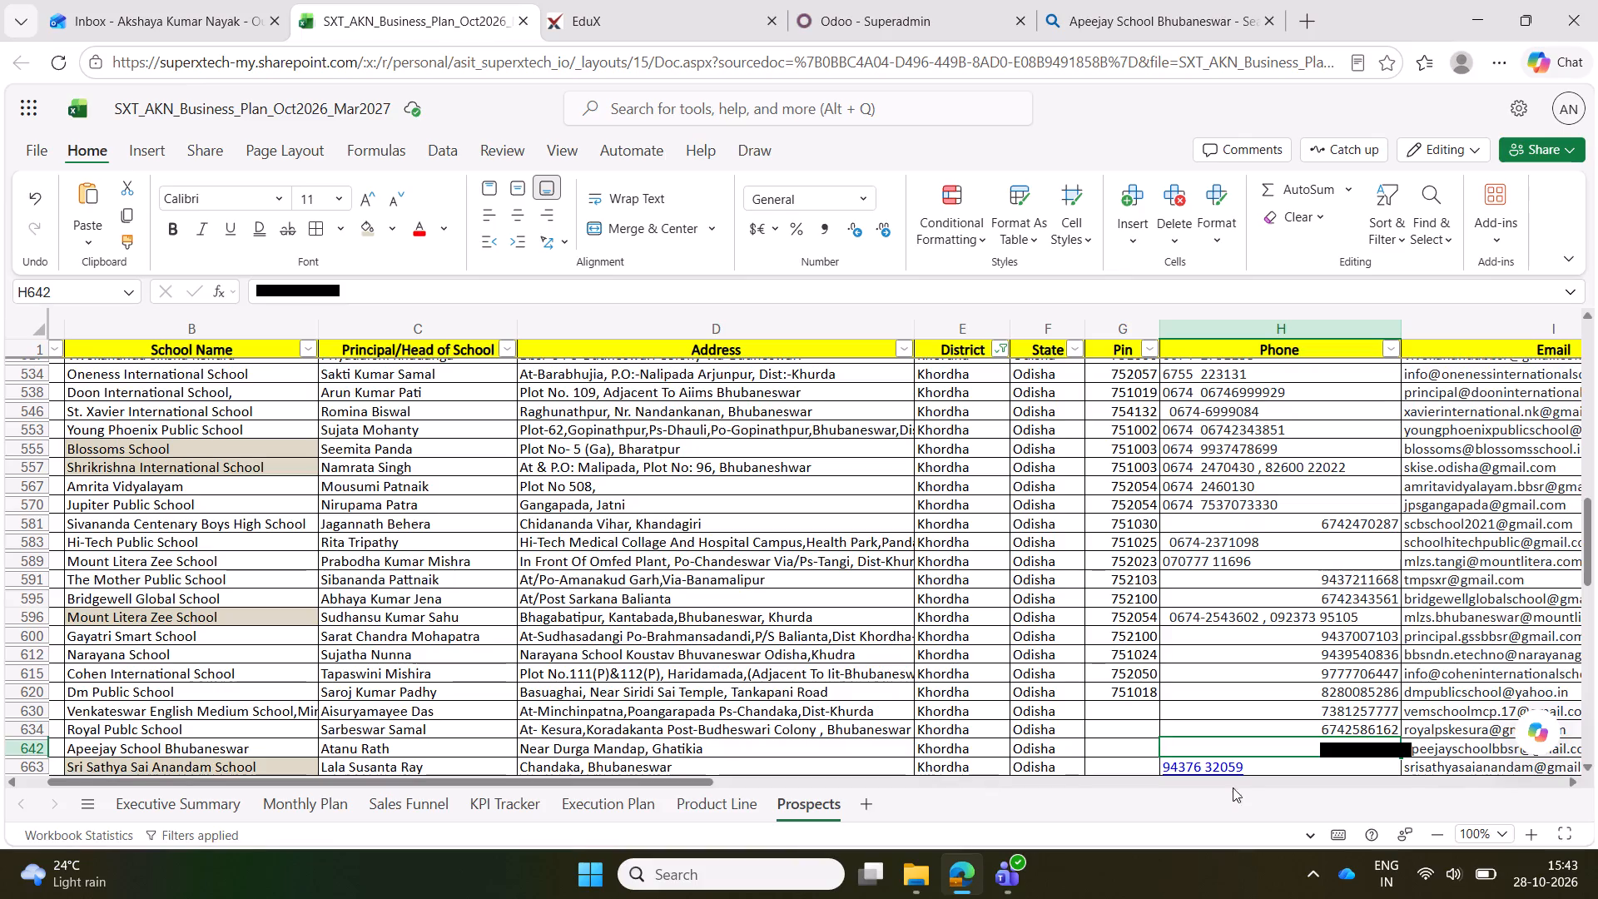
{"action": "double_click", "coordinate": [1318, 748]}
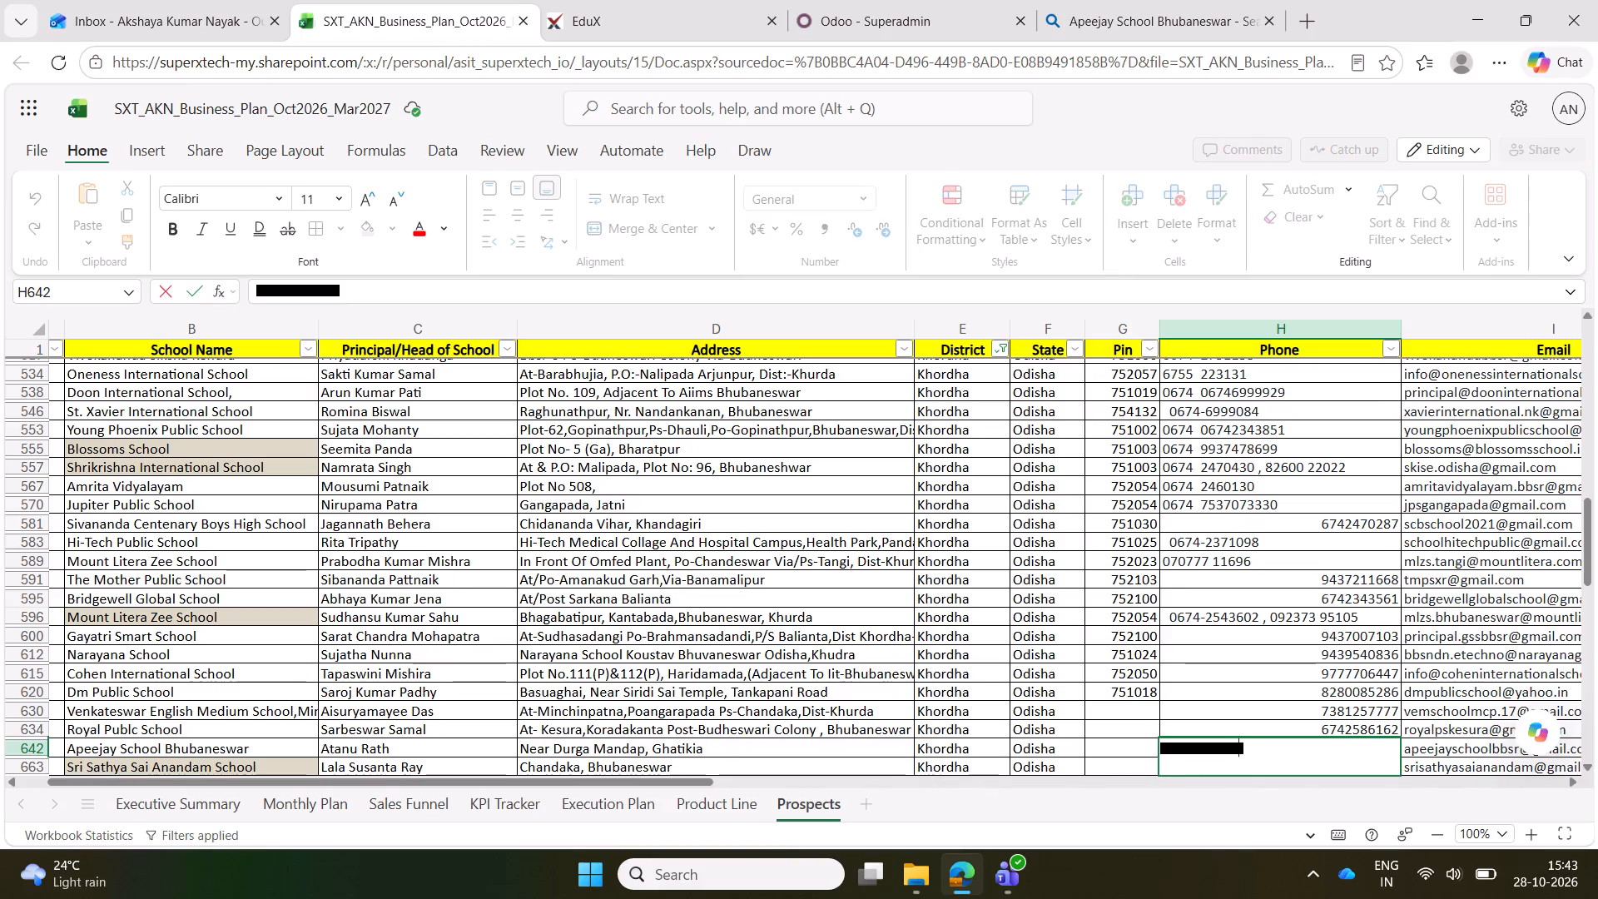
{"action": "type", "text": ","}
{"action": "key", "text": "space"}
{"action": "key", "text": "ctrl+v"}
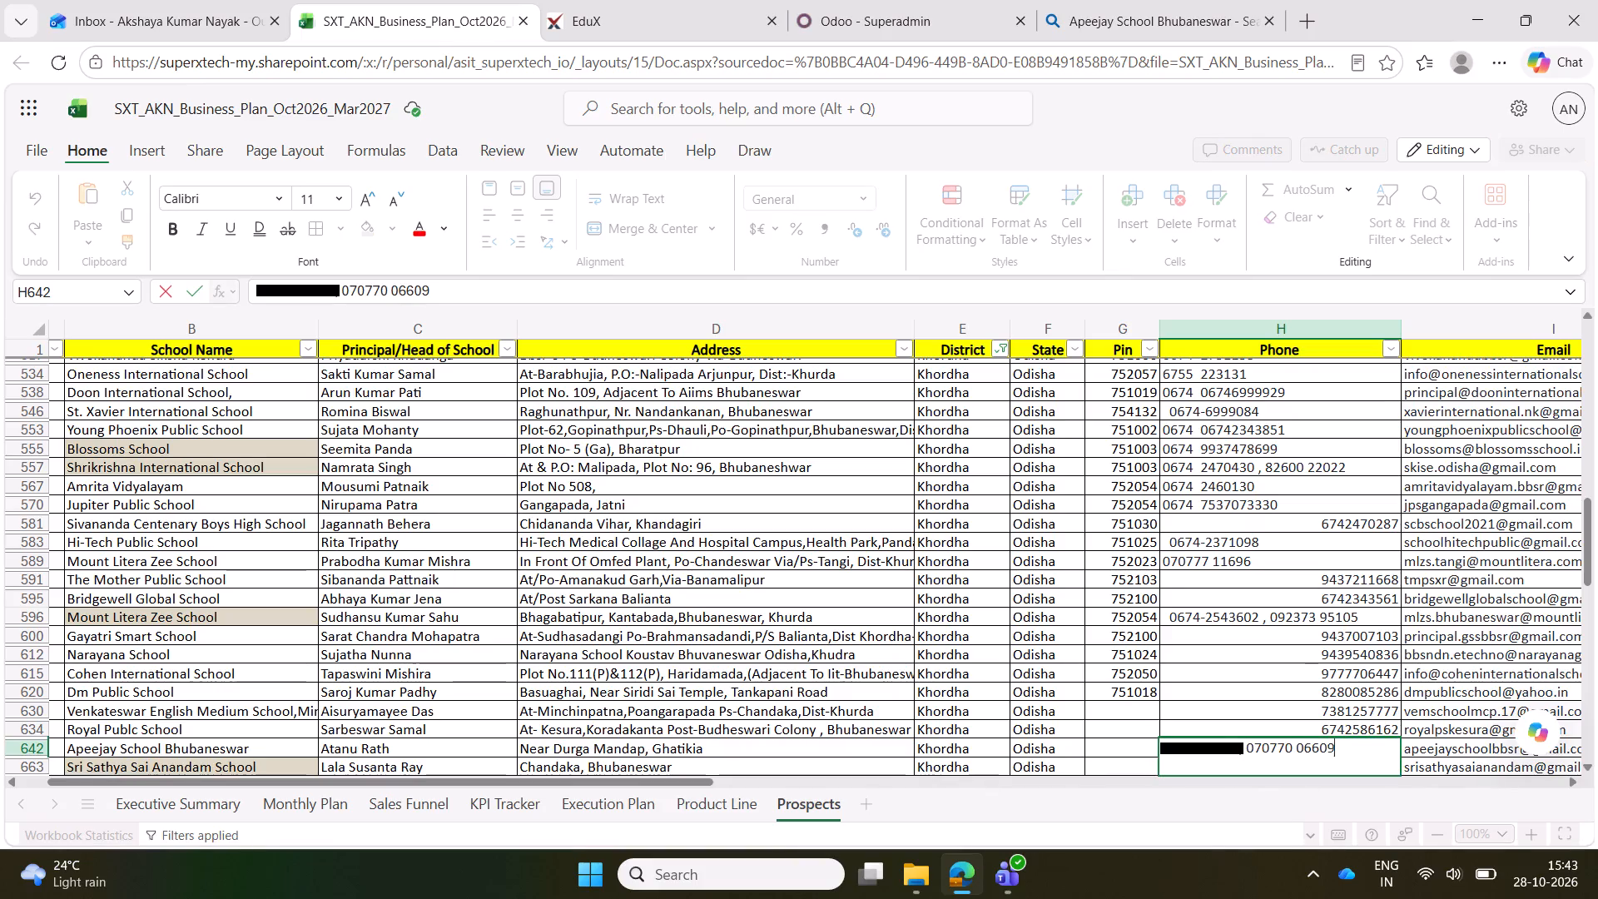
{"action": "left_click", "coordinate": [1251, 749]}
{"action": "key", "text": "BackSpace"}
{"action": "left_click", "coordinate": [1250, 709]}
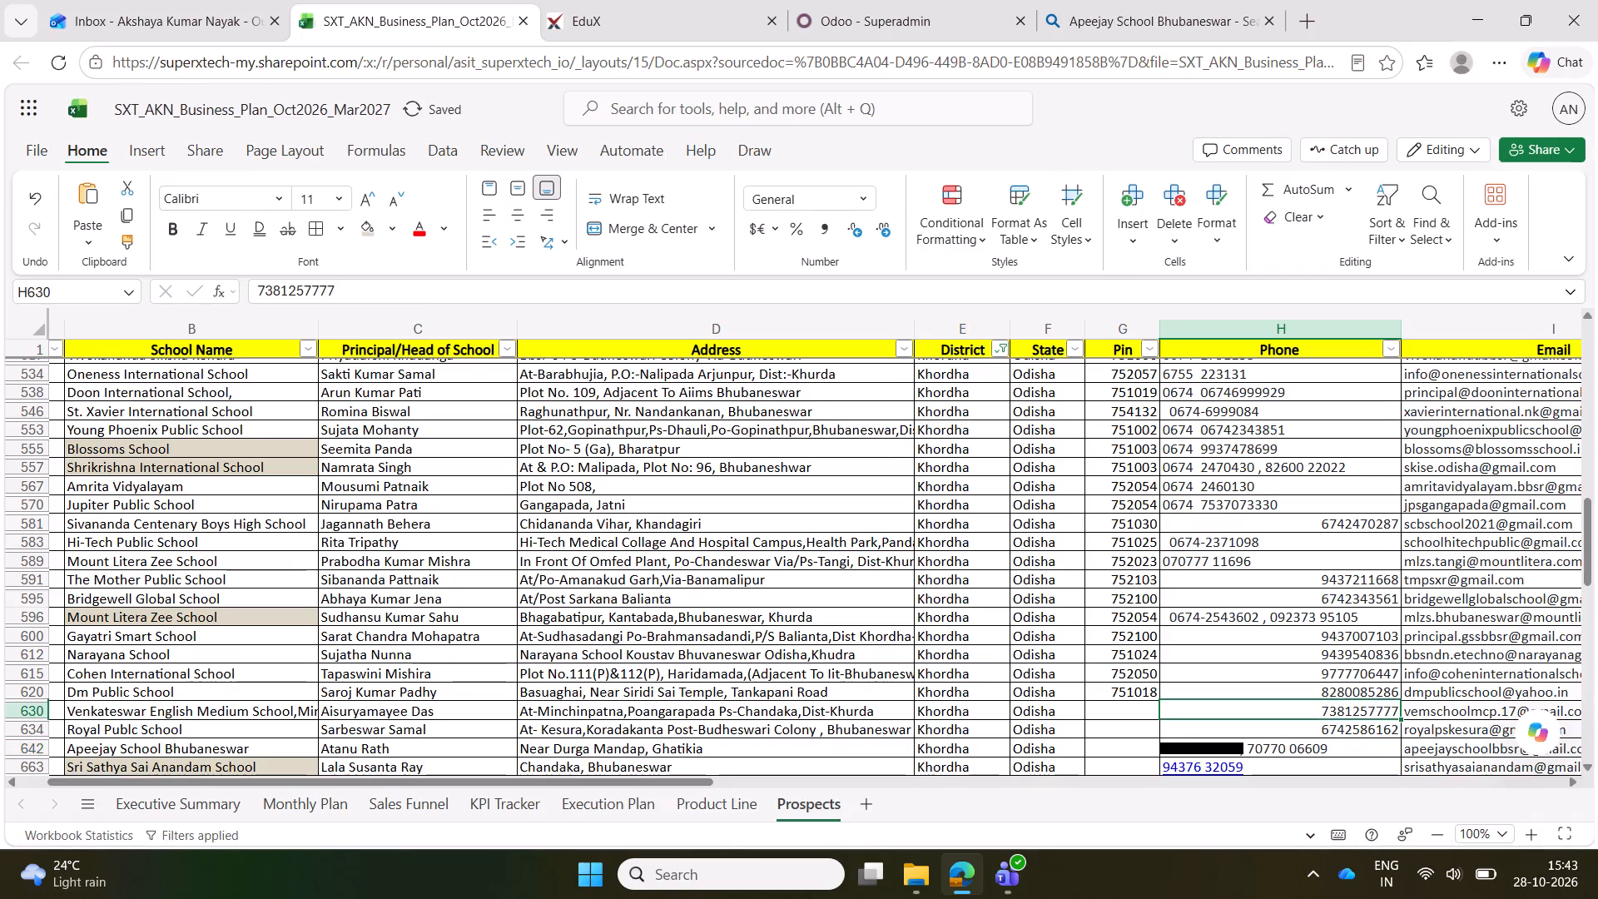
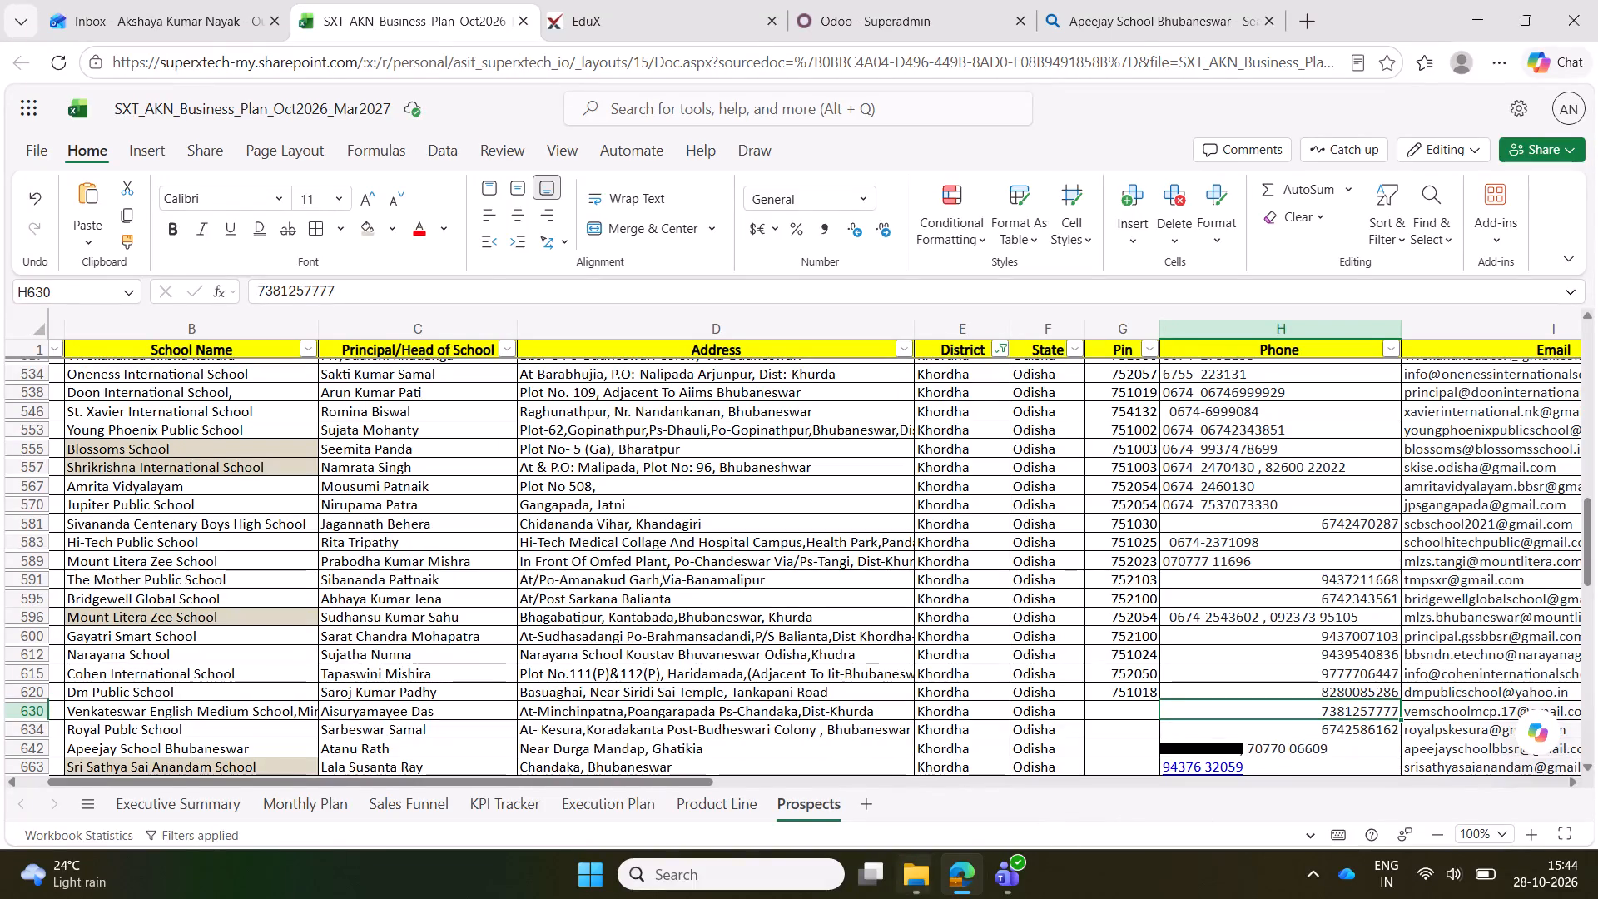
Fill the School Name cell of Apeejay School Bhubaneswar with the same tan colour as the other marked schools.
{"action": "left_click", "coordinate": [286, 750]}
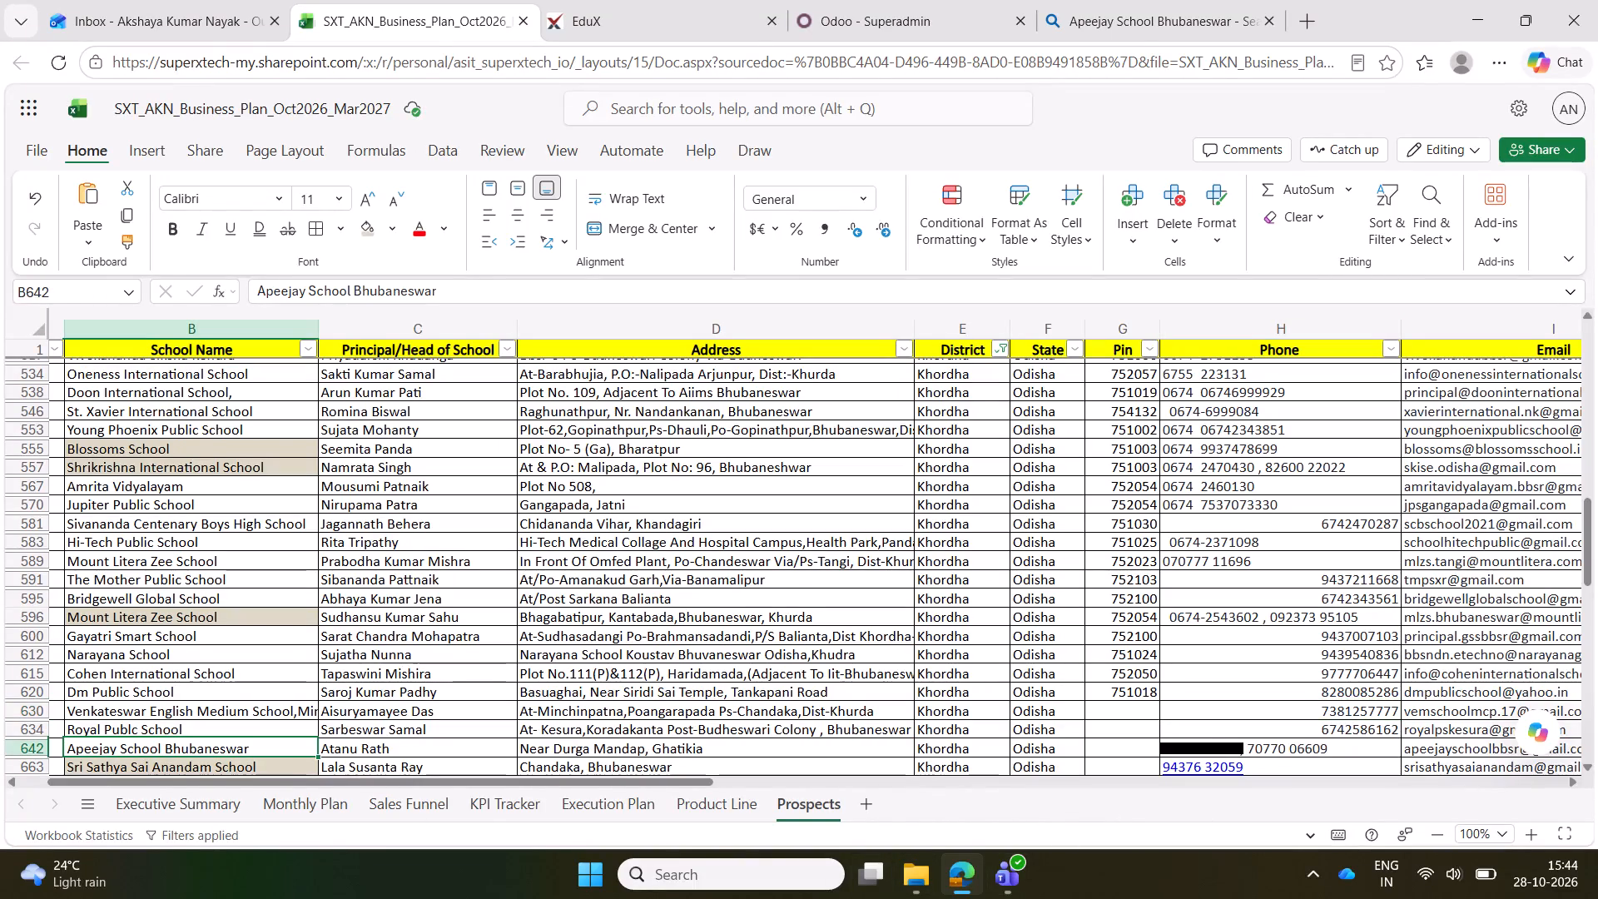
{"action": "right_click", "coordinate": [286, 750]}
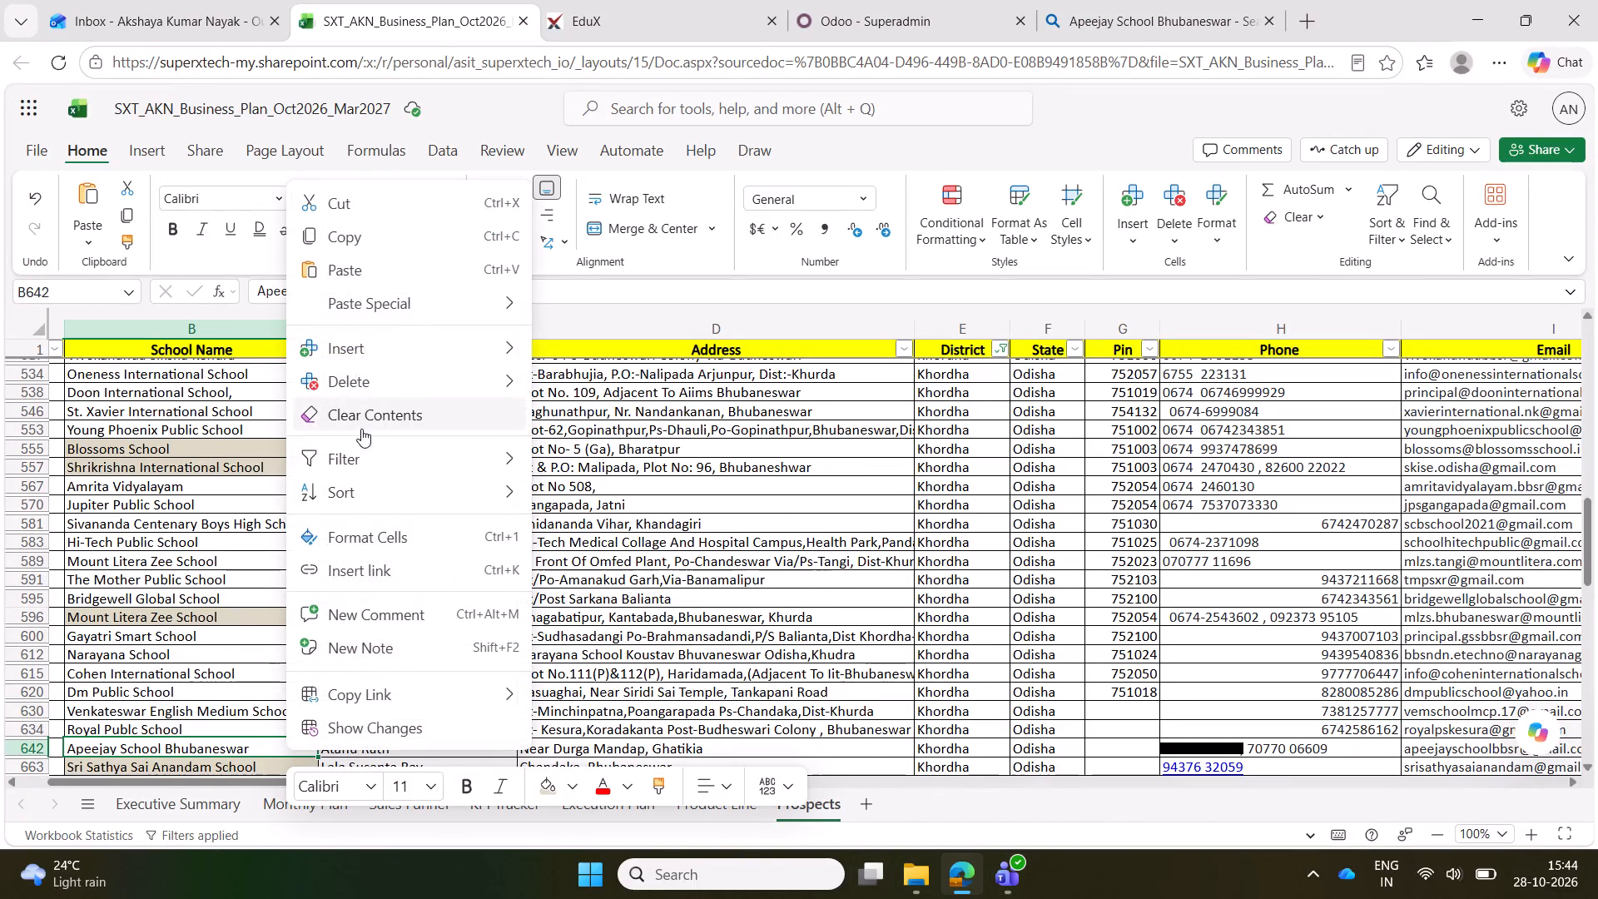
{"action": "left_click", "coordinate": [617, 302]}
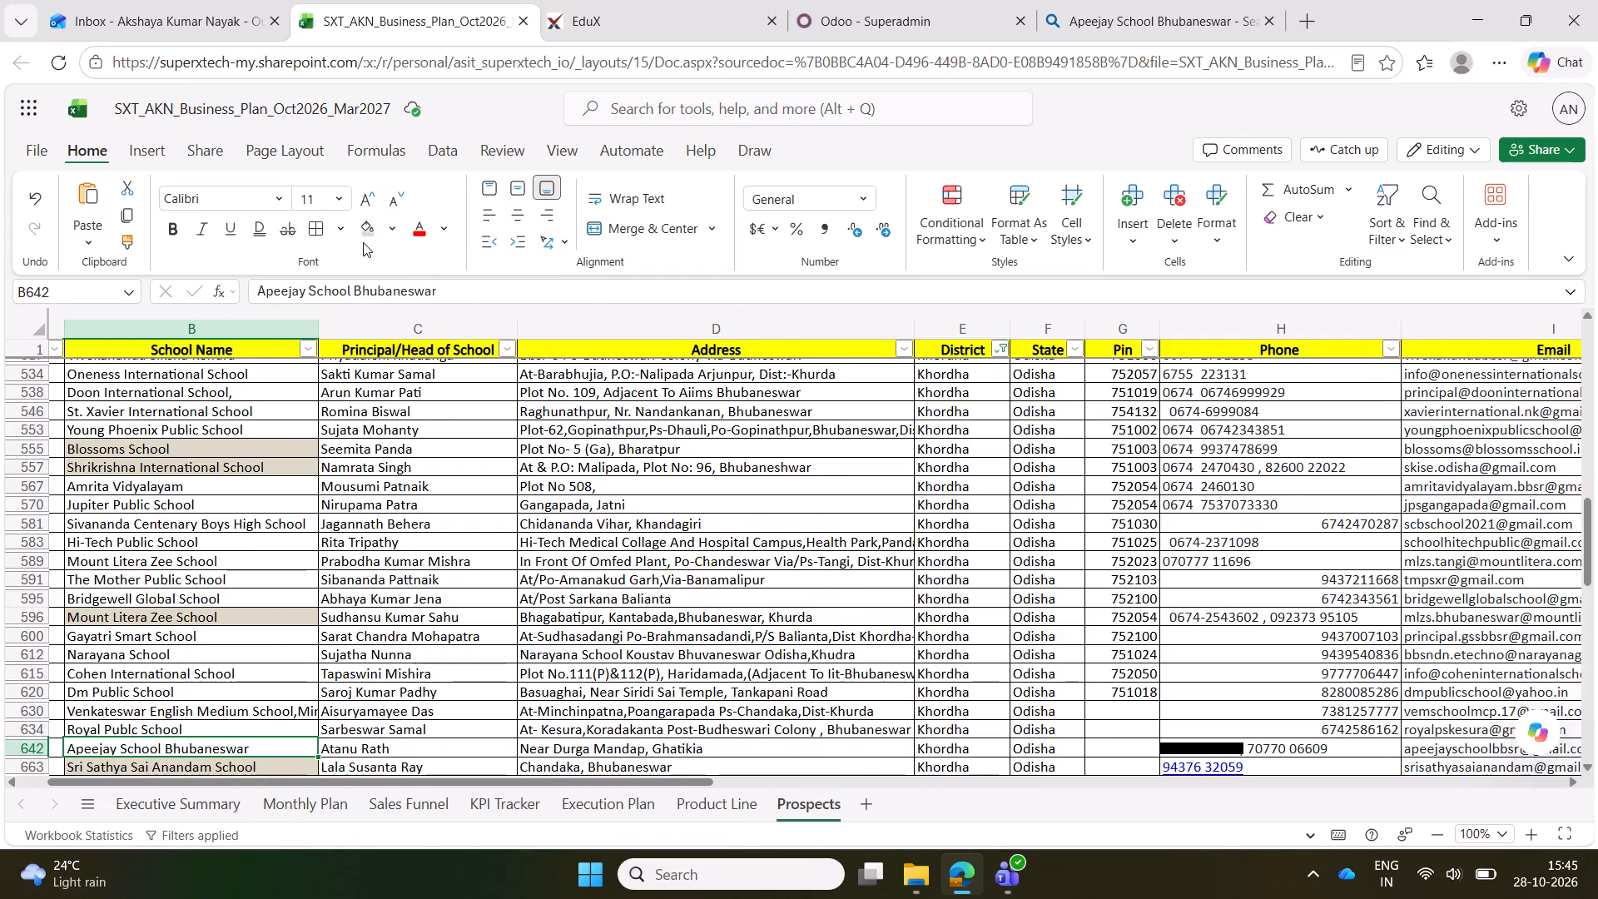
{"action": "left_click", "coordinate": [365, 237]}
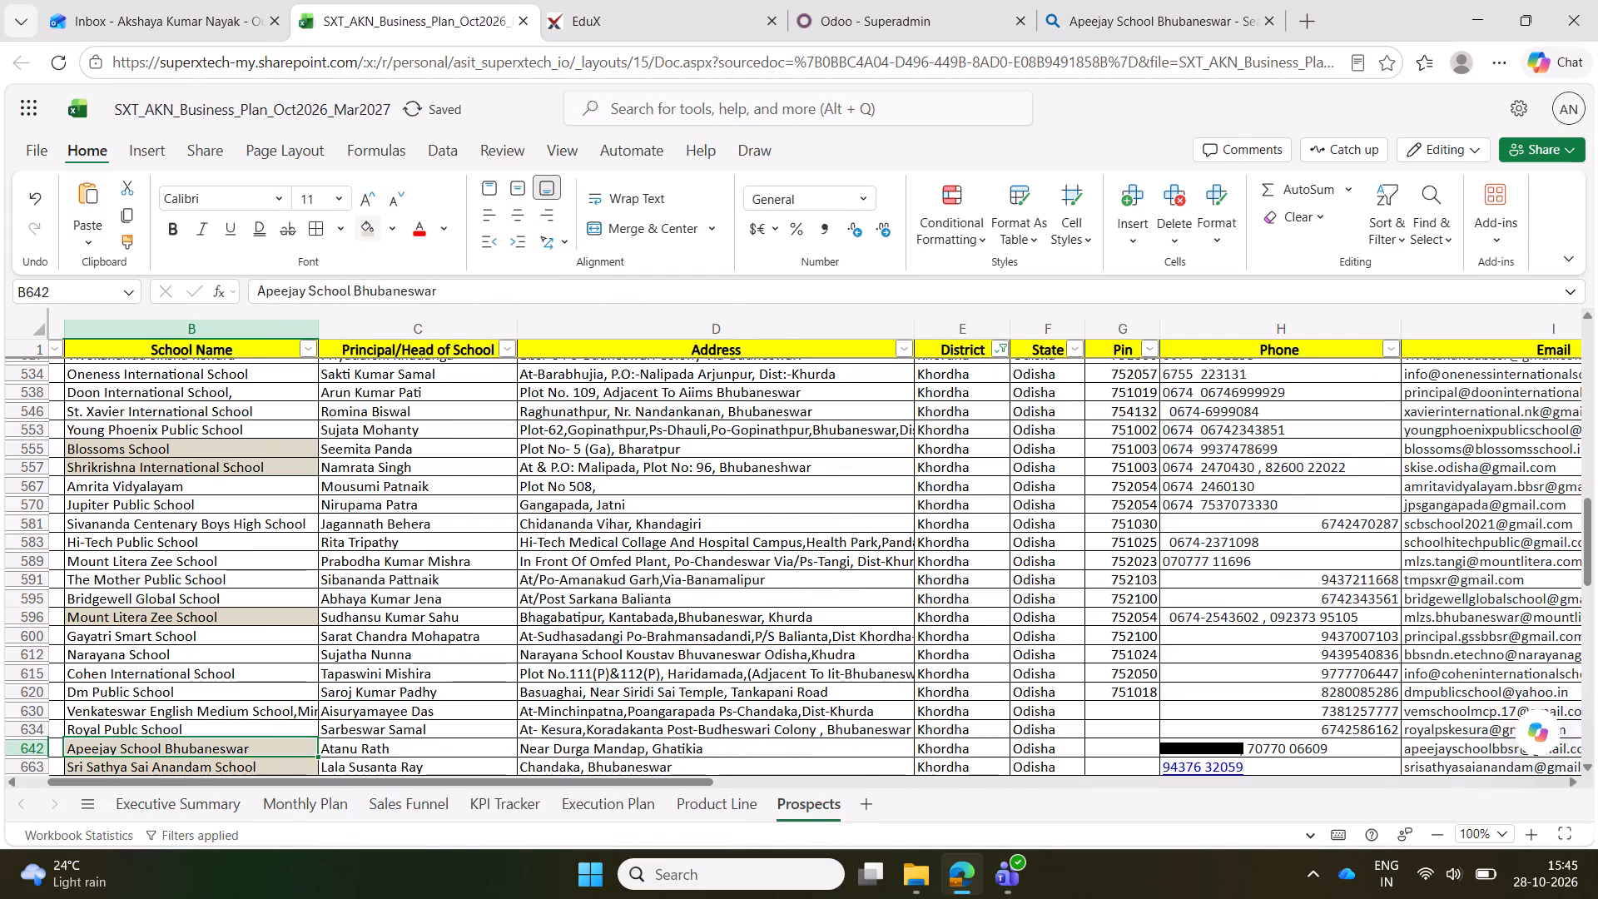
{"action": "left_click", "coordinate": [628, 828]}
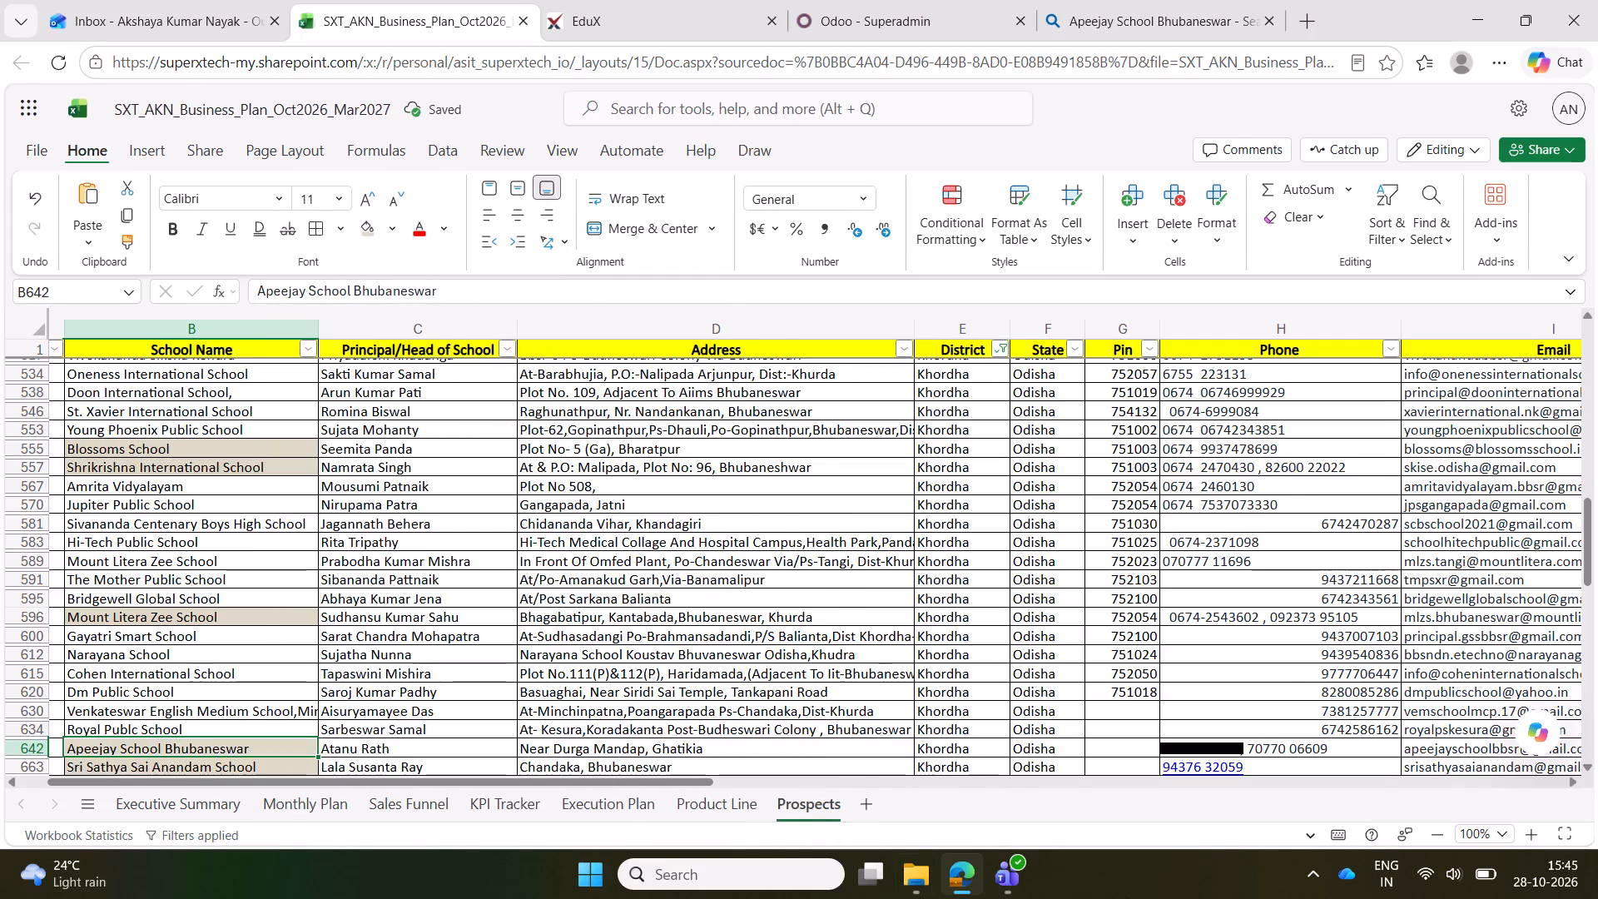
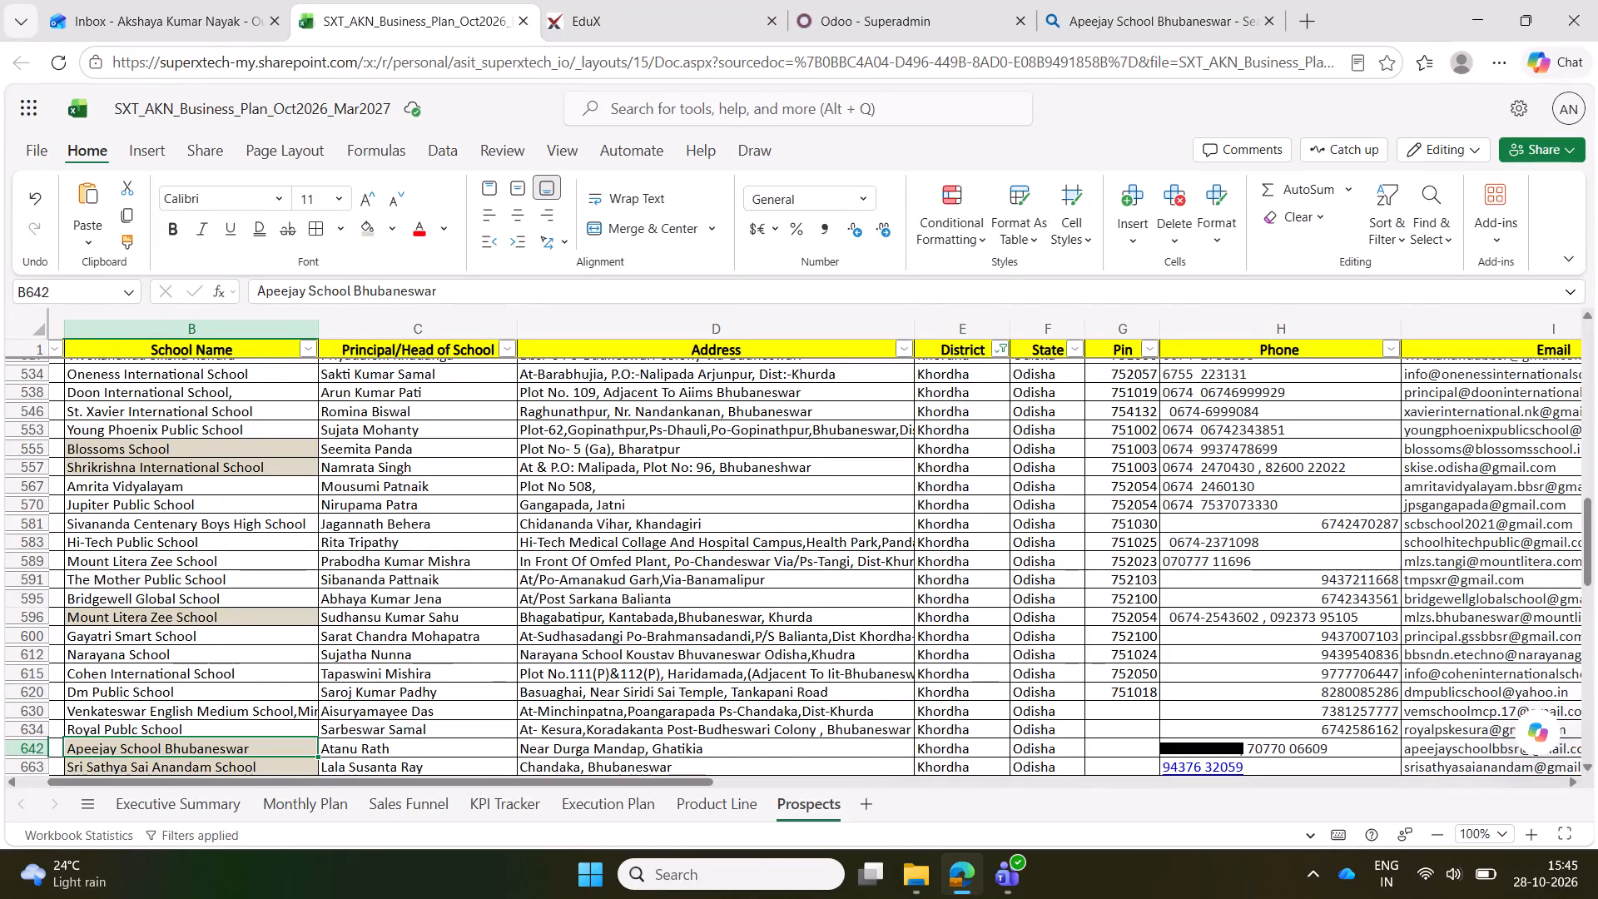
Return to the Apeejay School Bhubaneswar search results and try to open the school's website from its listing.
{"action": "left_click", "coordinate": [235, 721]}
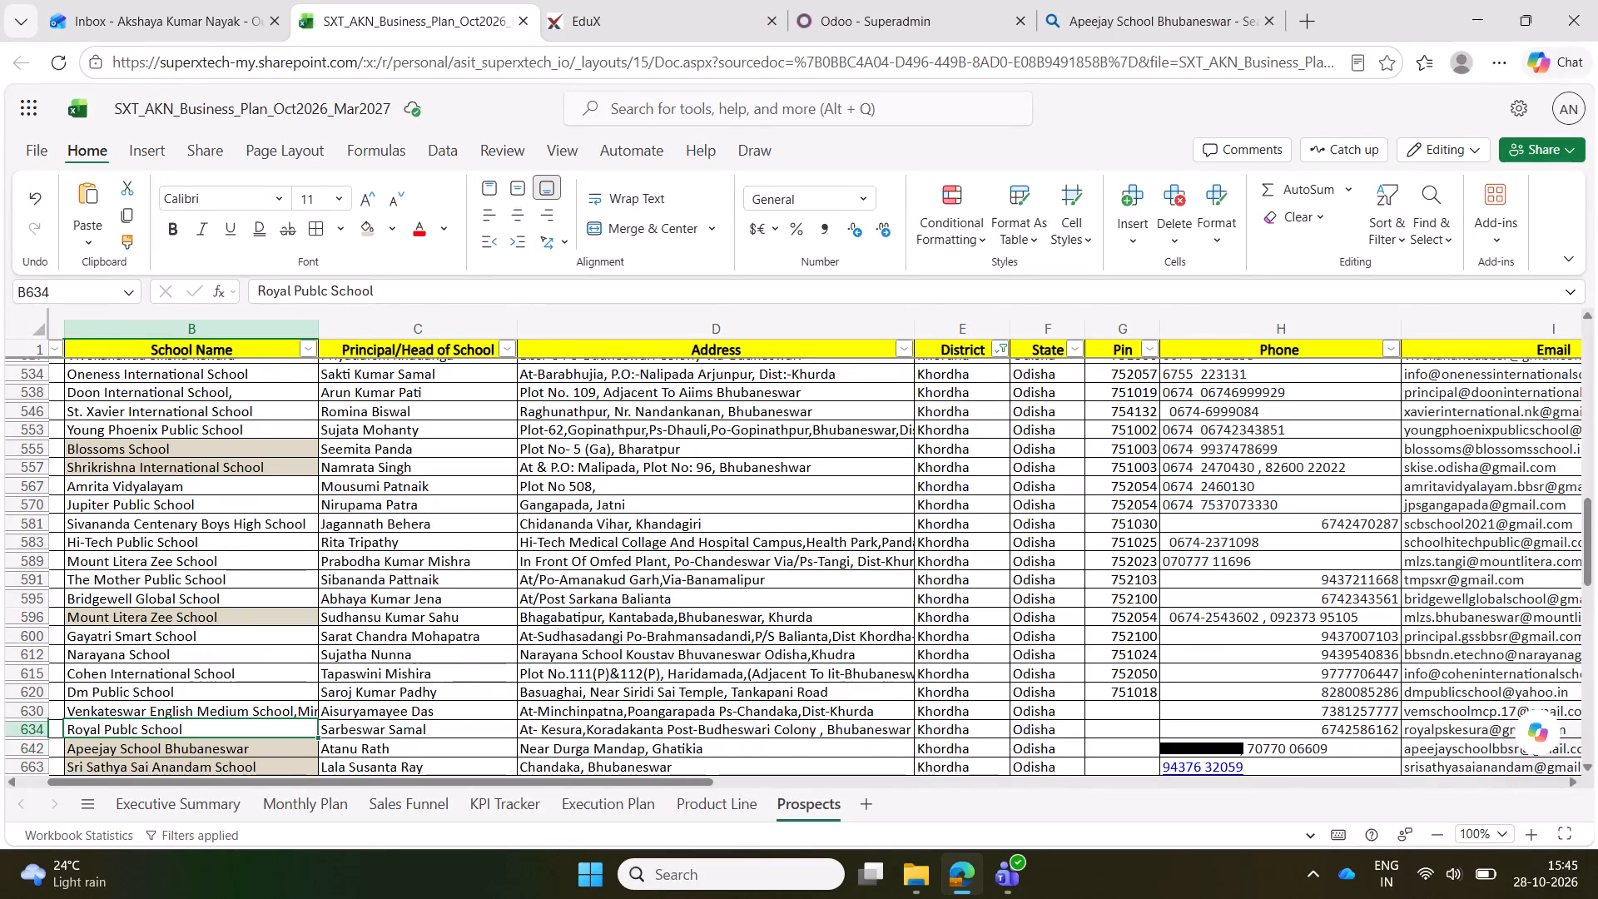
{"action": "left_click", "coordinate": [850, 15]}
{"action": "left_click", "coordinate": [1140, 13]}
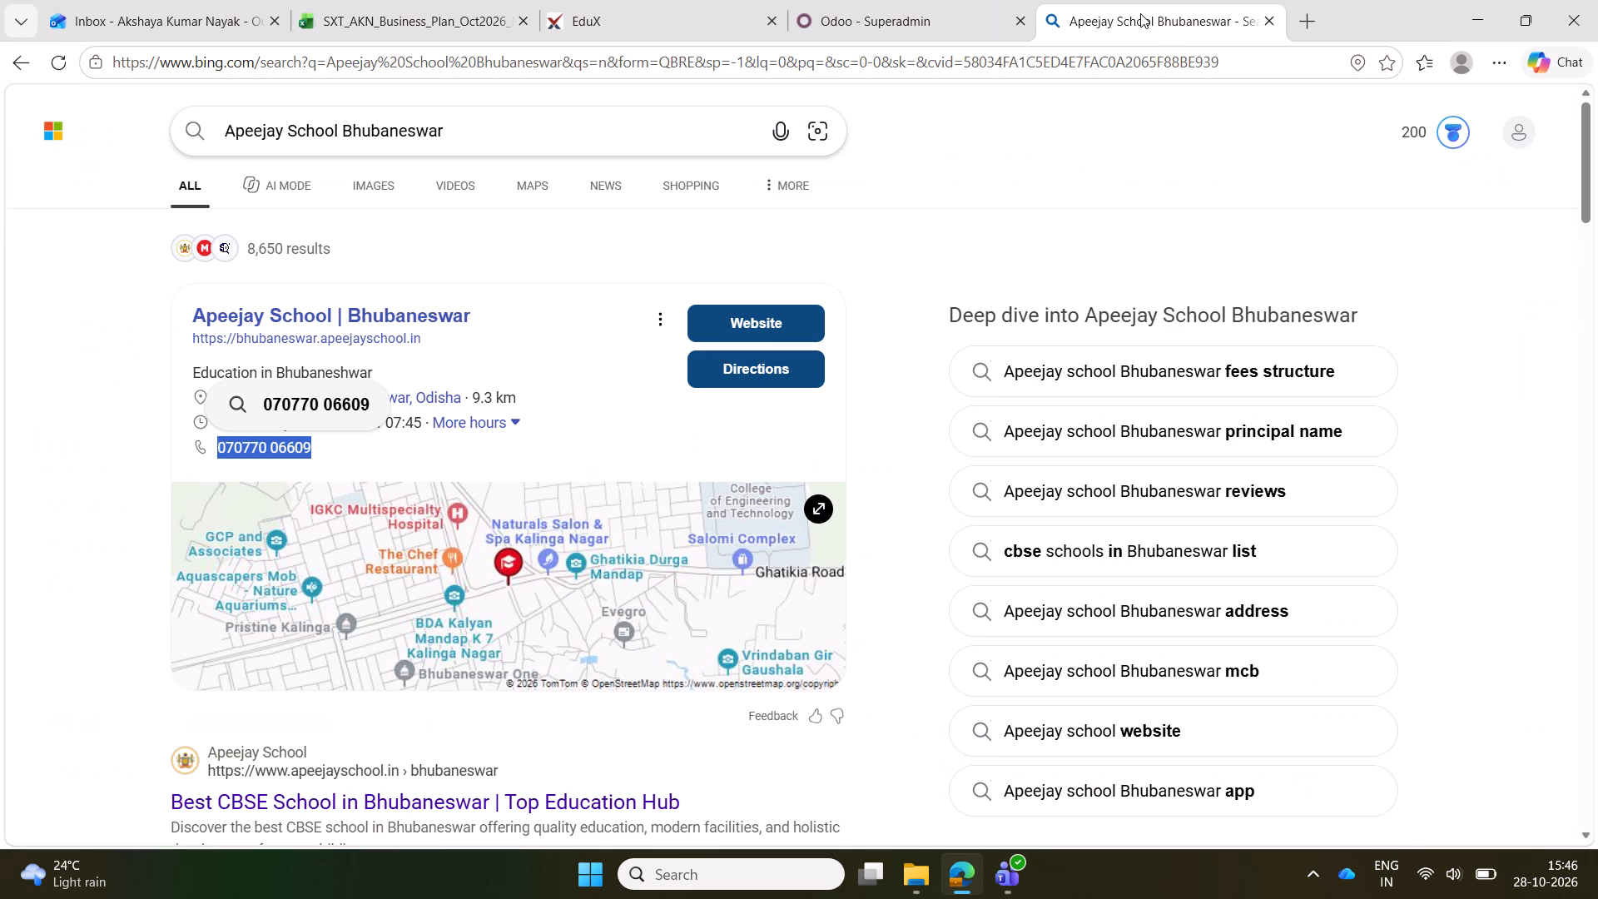
{"action": "left_click", "coordinate": [786, 330]}
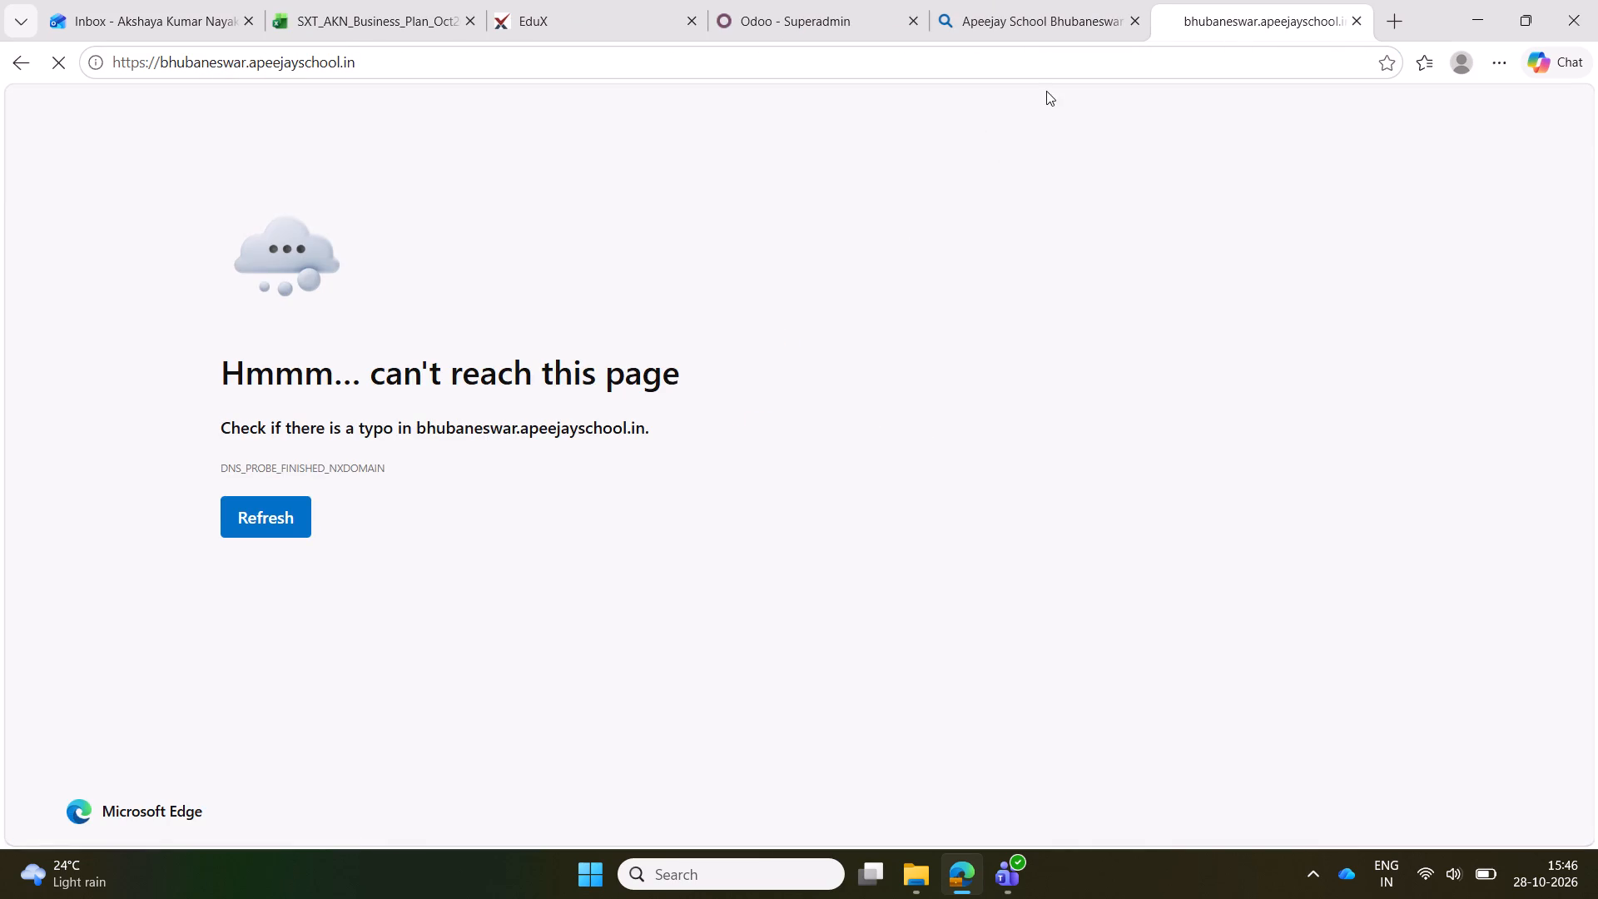
{"action": "left_click", "coordinate": [1097, 31]}
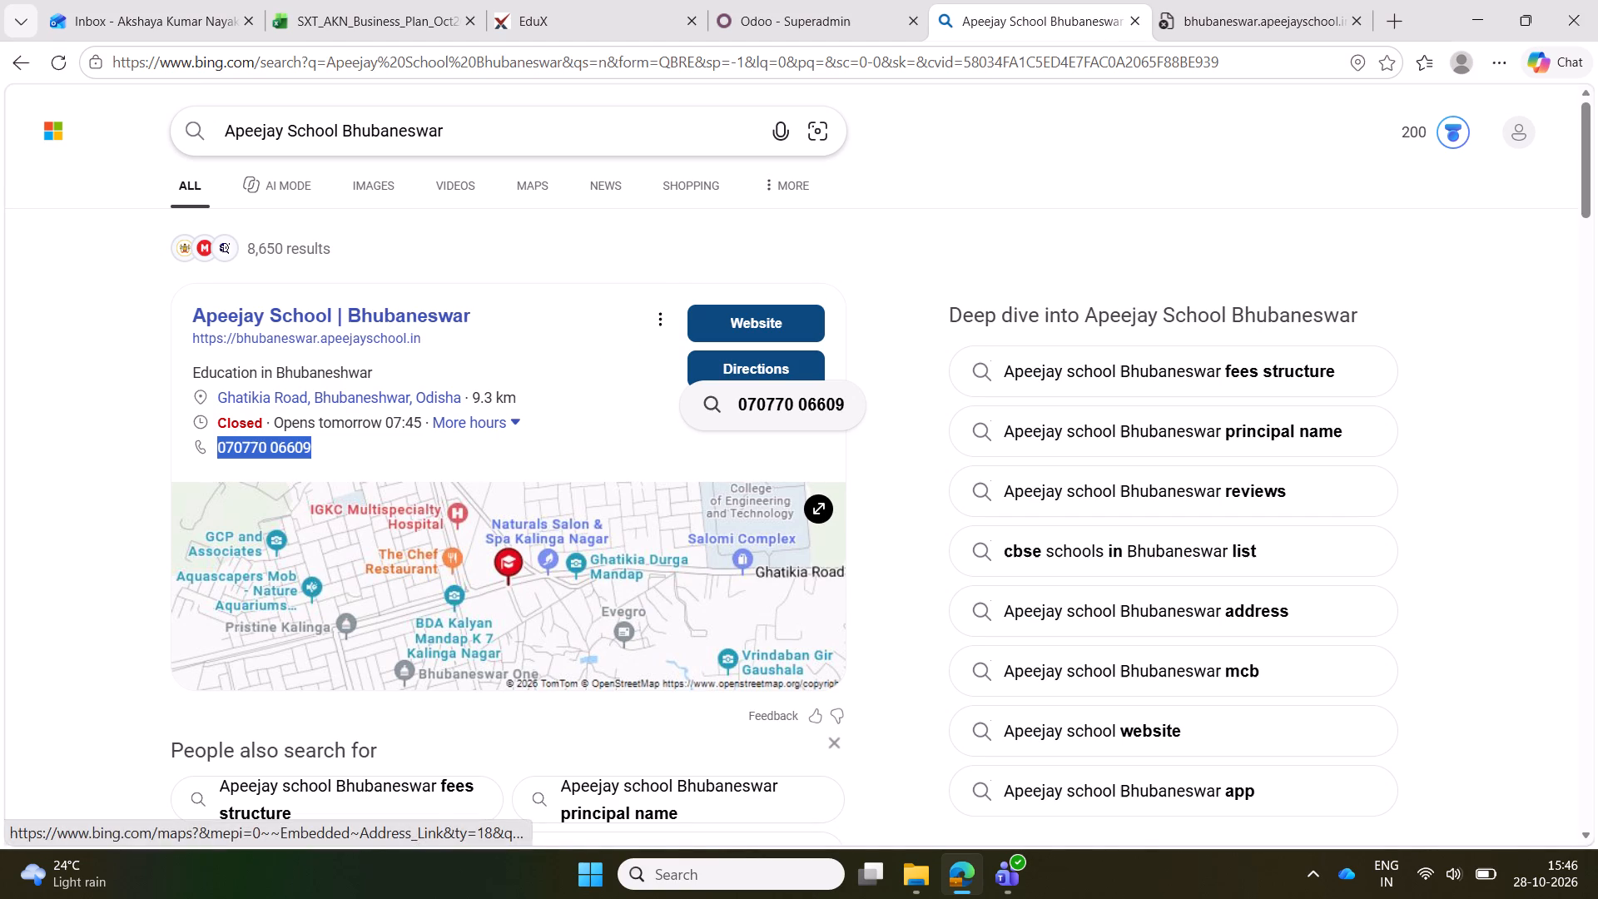
{"action": "left_click", "coordinate": [744, 320]}
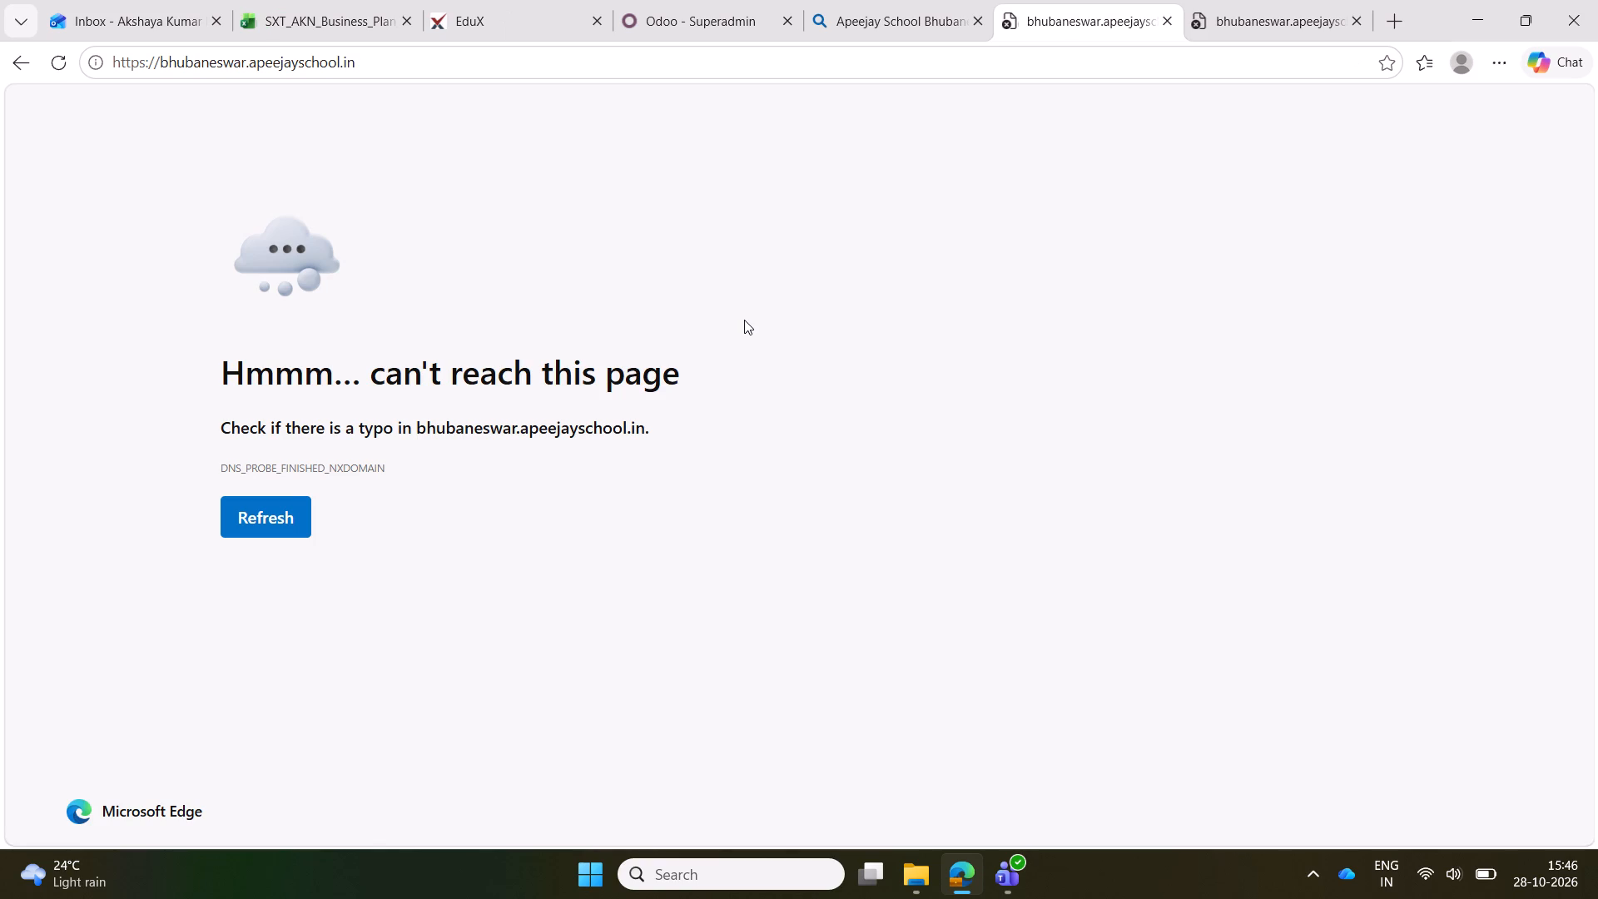
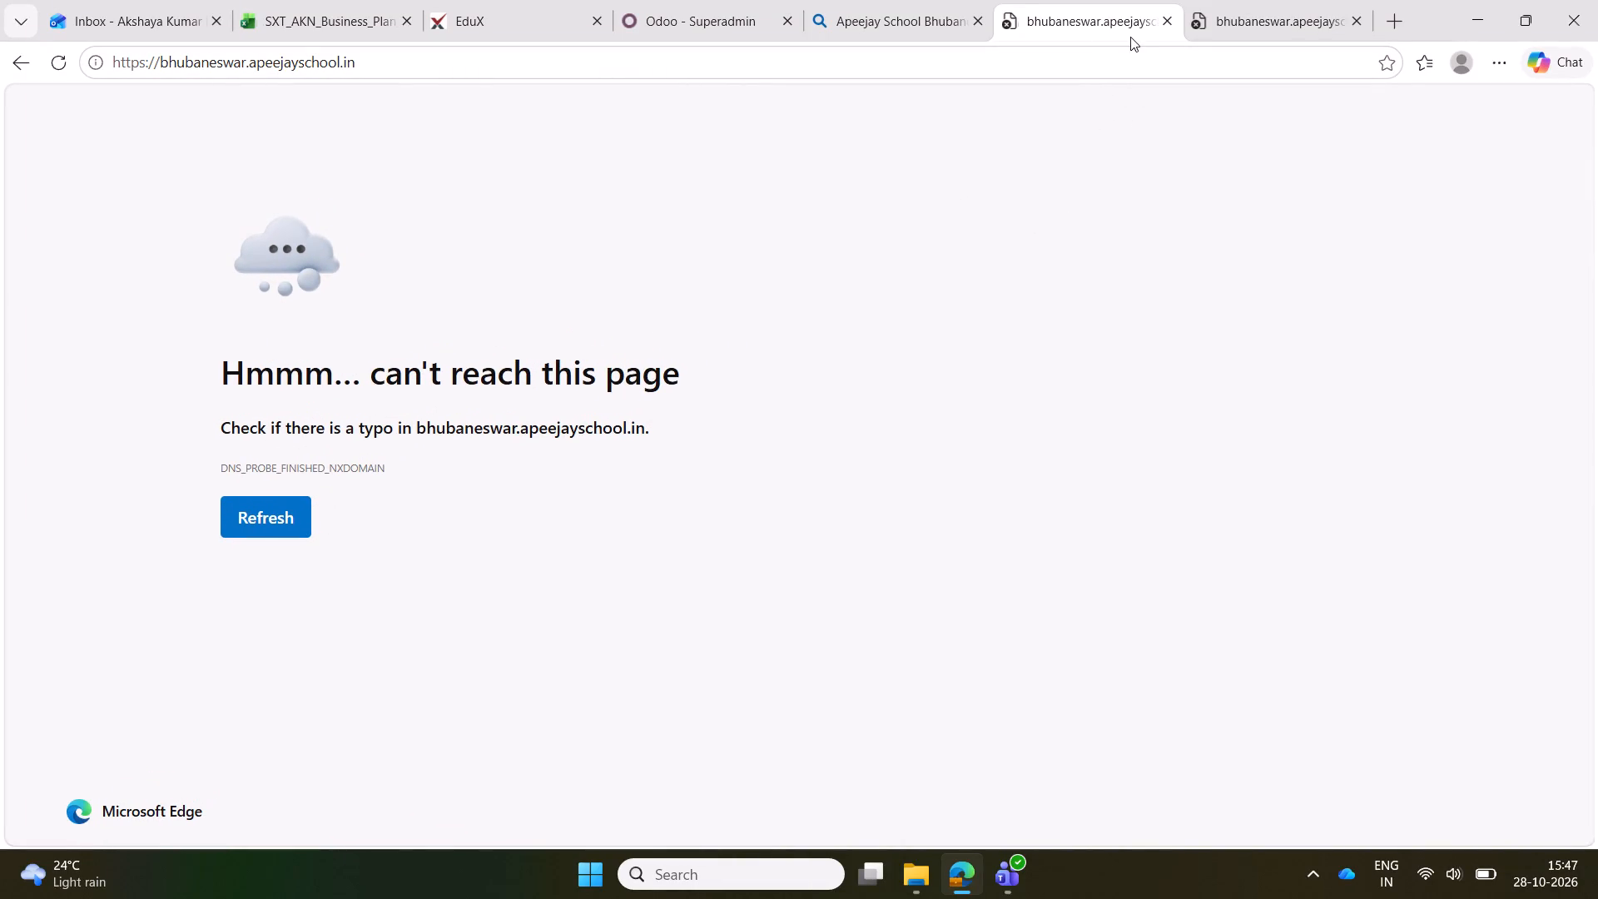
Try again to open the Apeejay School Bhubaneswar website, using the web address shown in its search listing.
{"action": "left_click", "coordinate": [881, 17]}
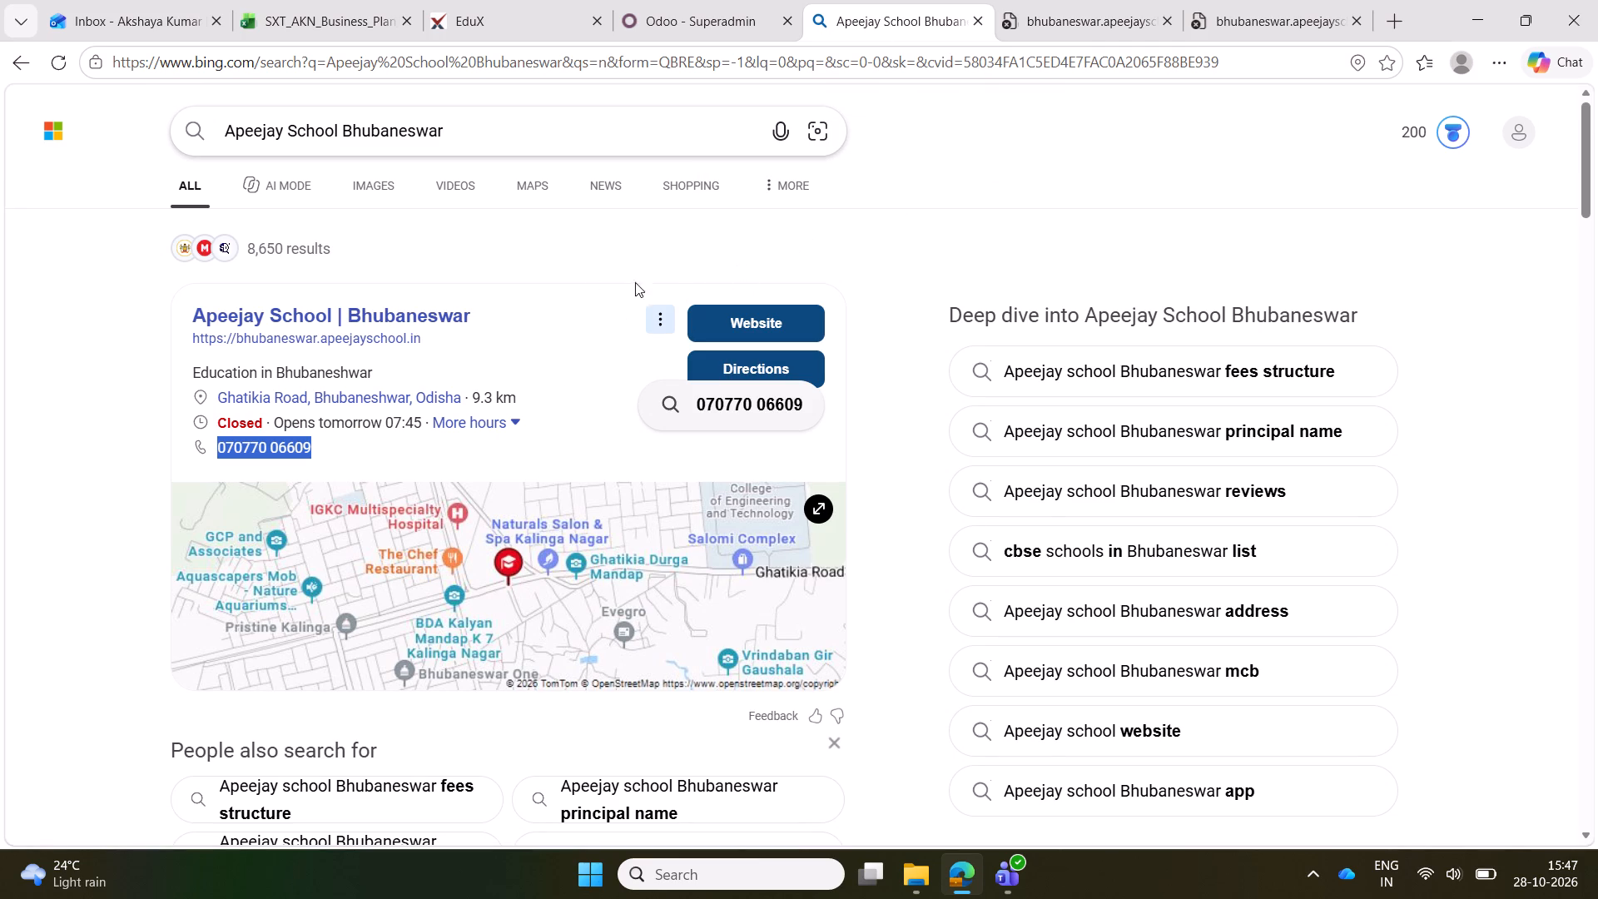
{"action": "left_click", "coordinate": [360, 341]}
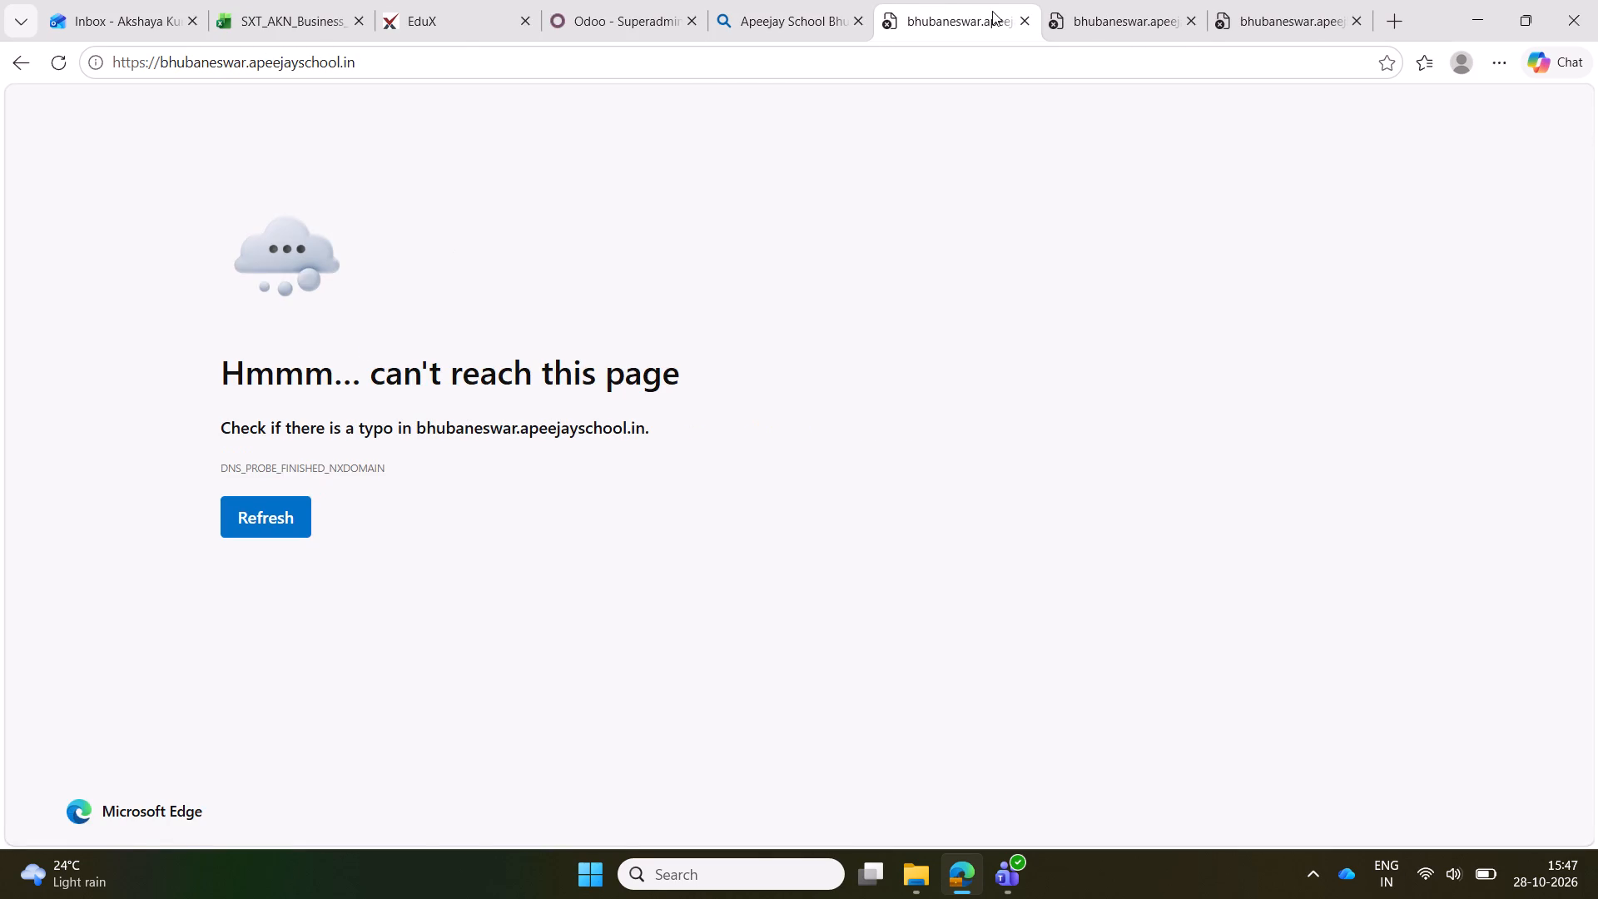
Close the three bhubaneswar.apeejayschool.in pages and return to the Apeejay School Bhubaneswar search results.
{"action": "left_click", "coordinate": [1110, 11]}
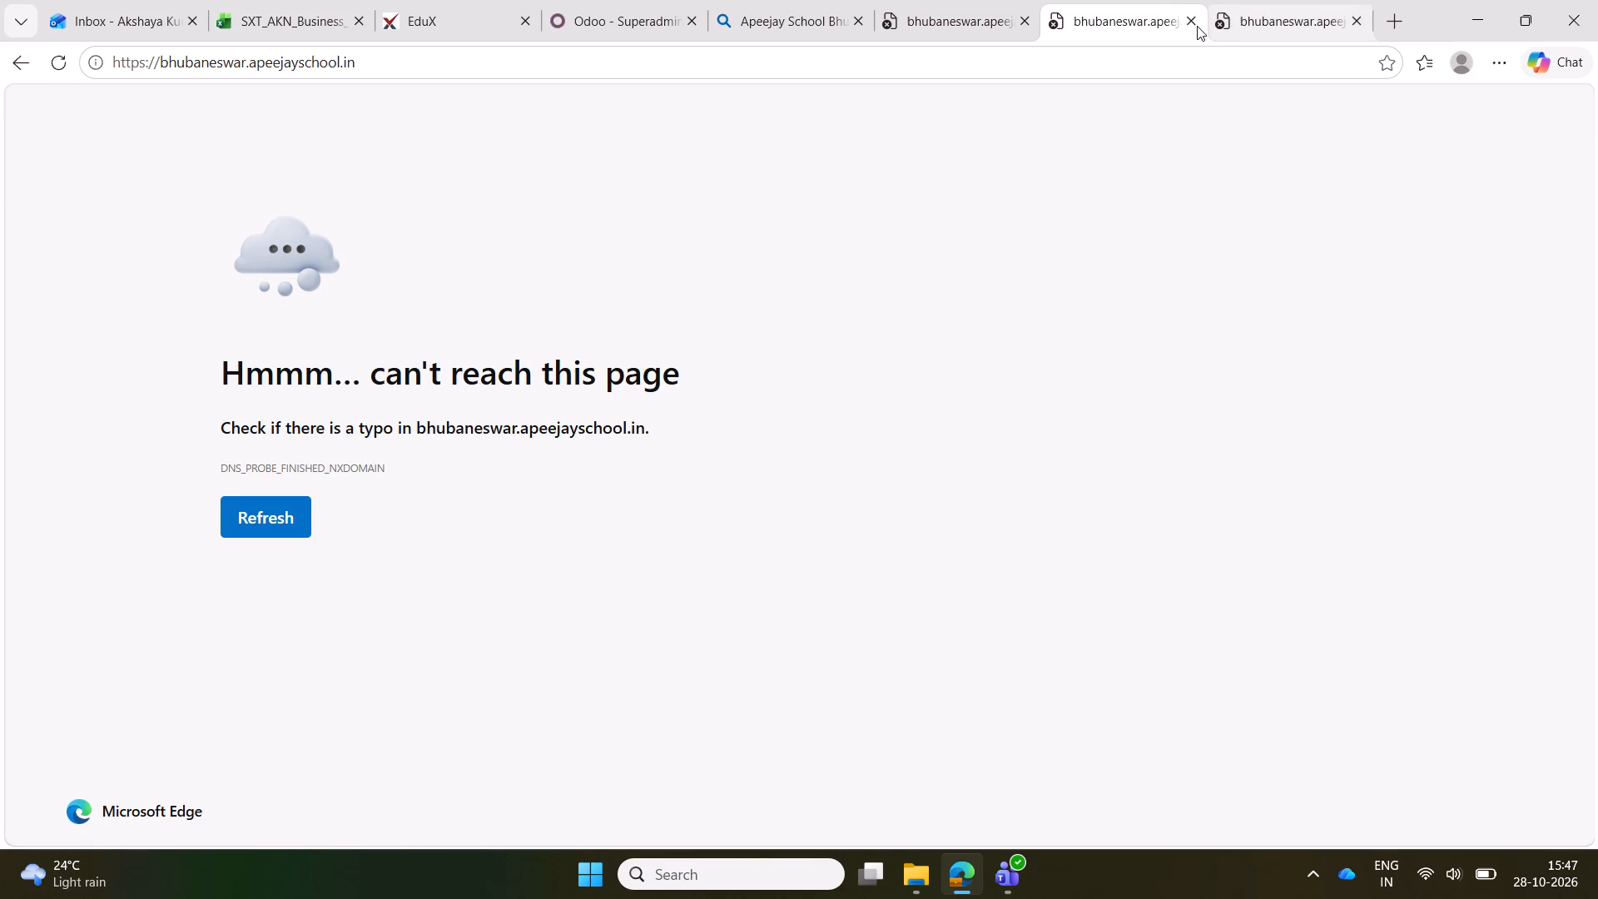
{"action": "left_click", "coordinate": [1196, 26]}
{"action": "left_click", "coordinate": [1196, 26]}
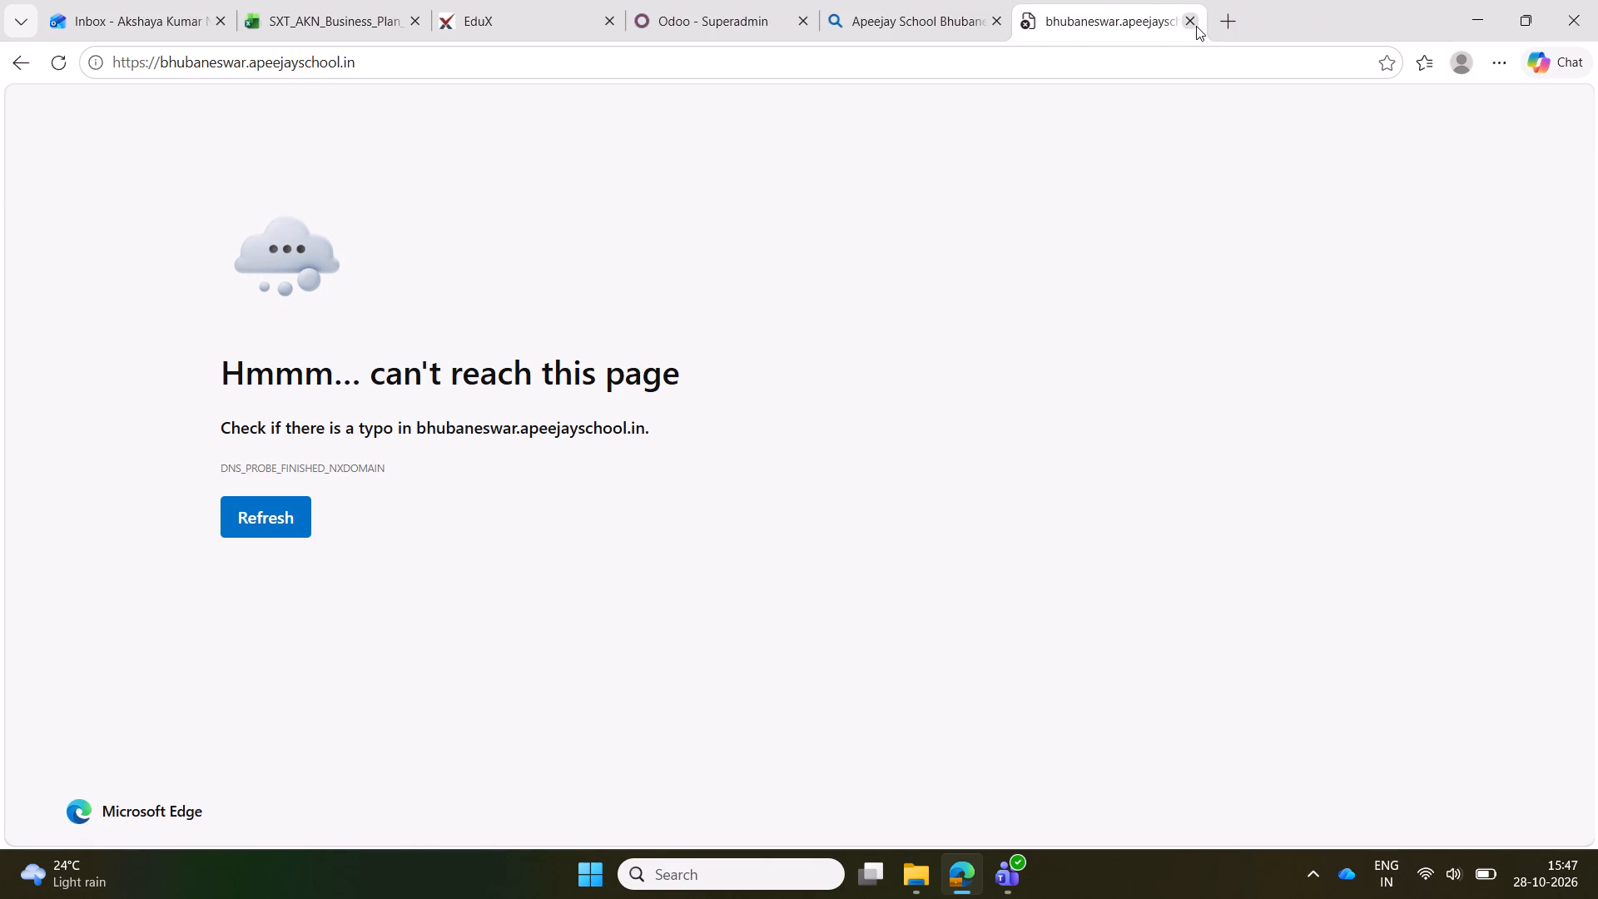
{"action": "left_click", "coordinate": [1196, 26]}
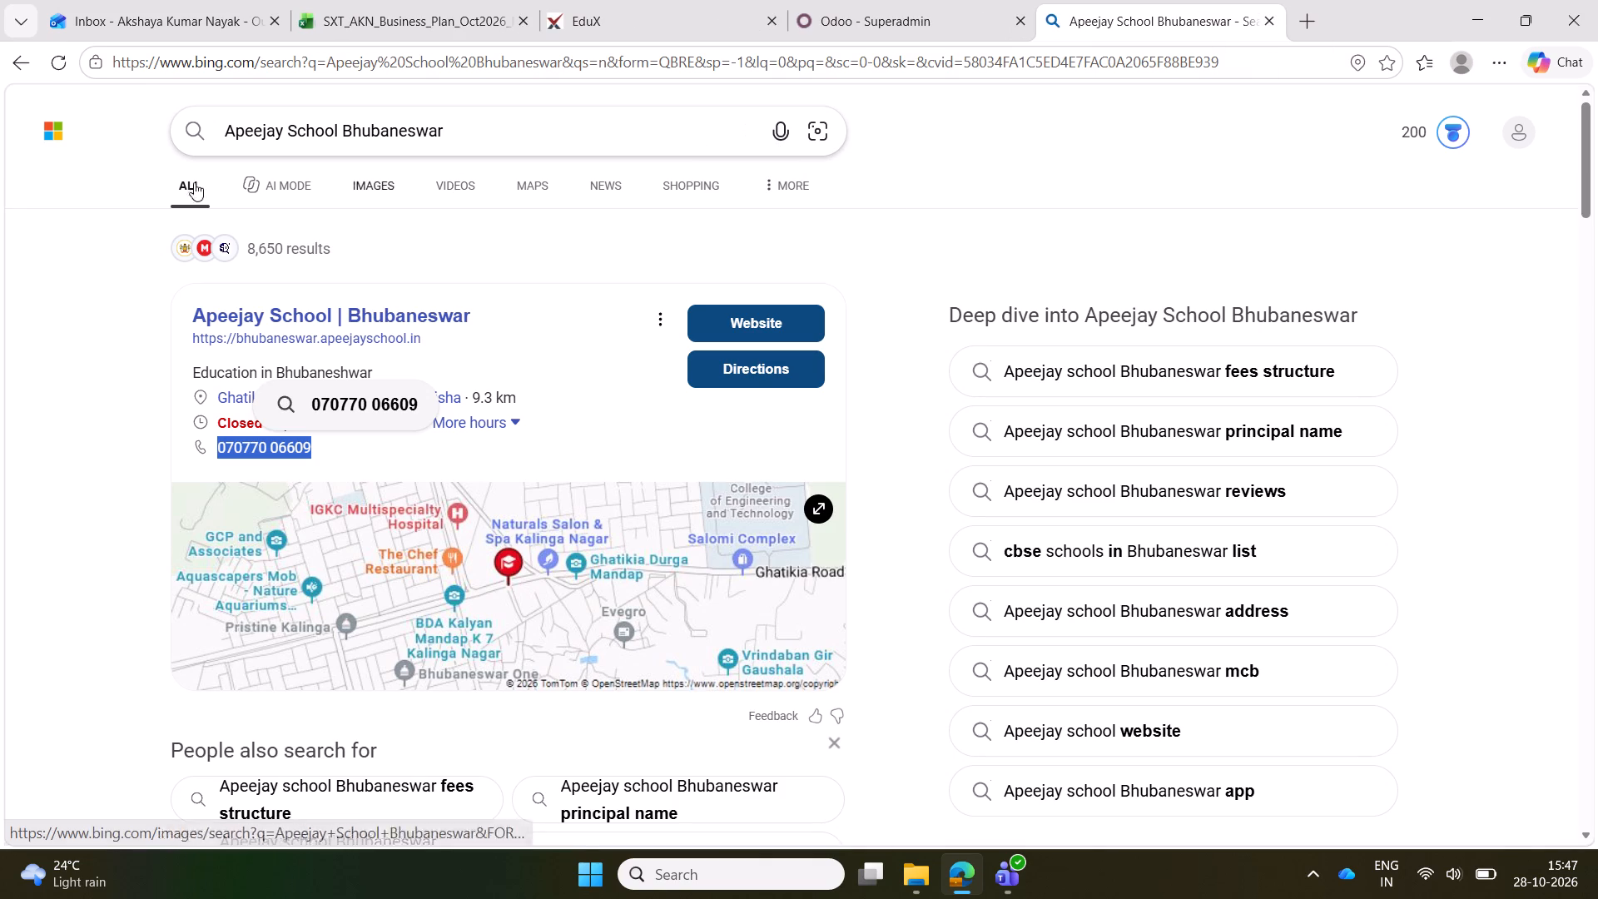
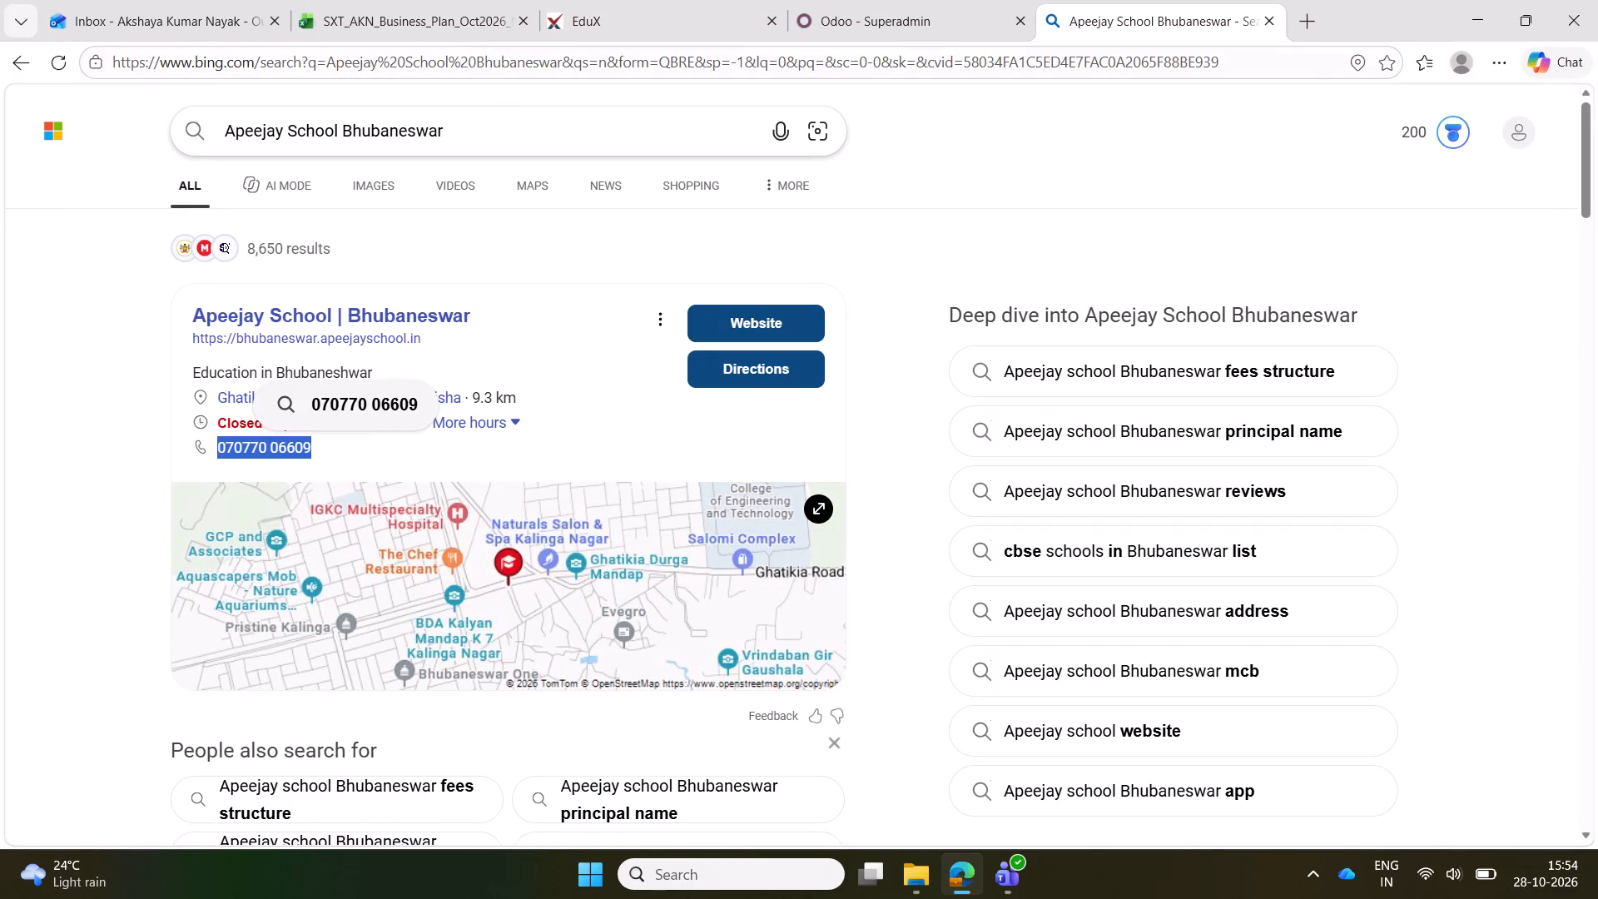
Look at the Prospects sheet in the business plan workbook, and switch to the EduX pricing page.
{"action": "left_click", "coordinate": [424, 19]}
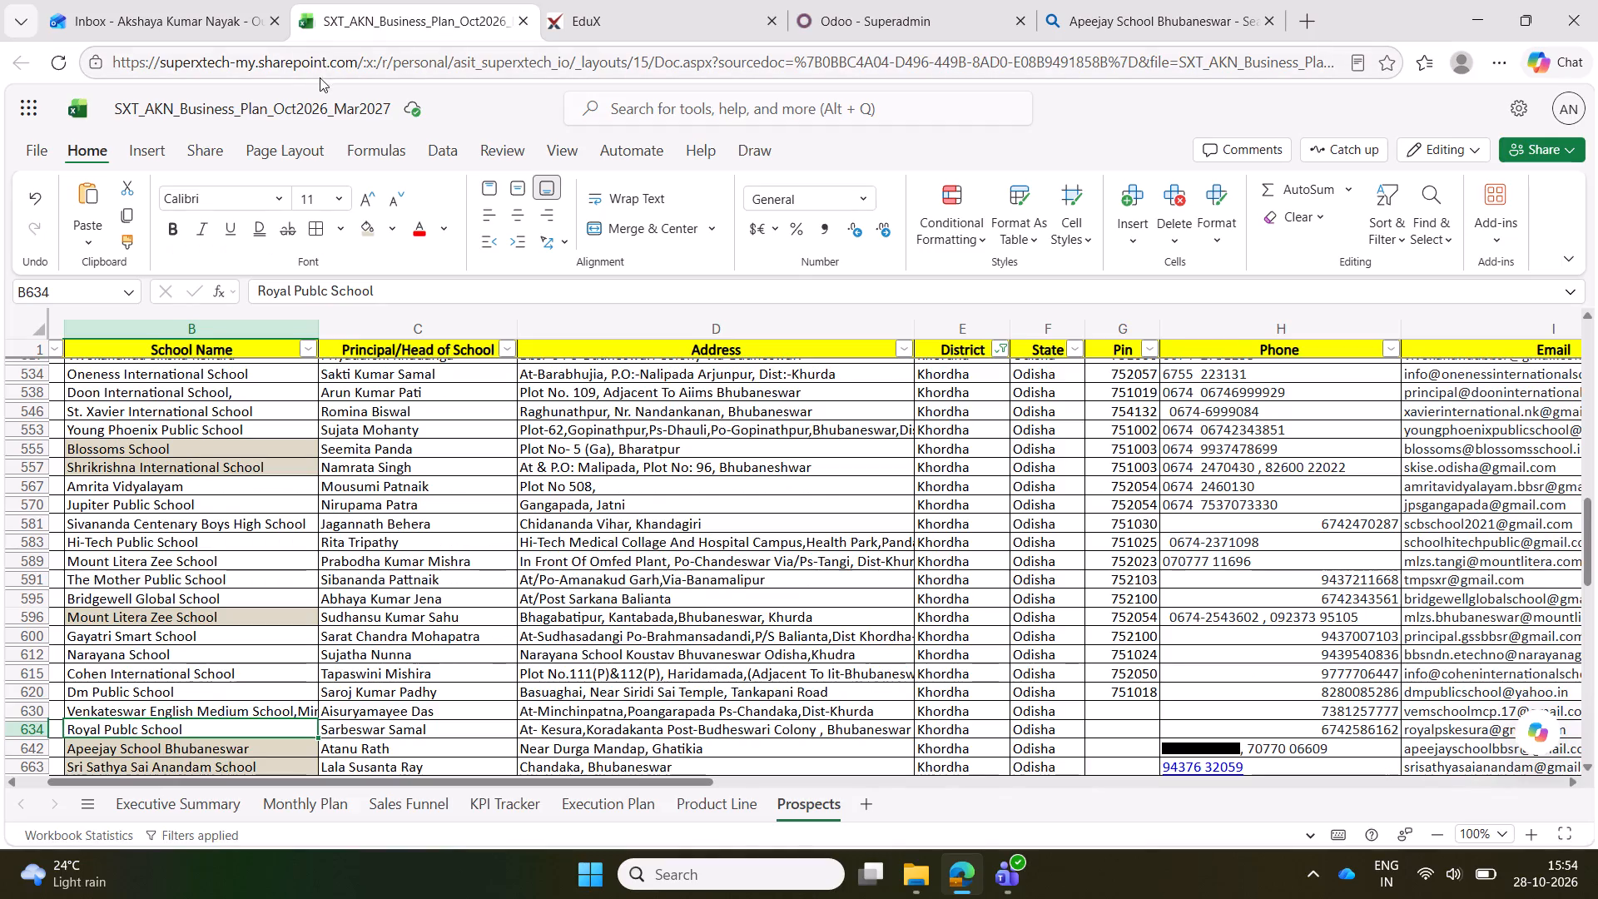
{"action": "left_click", "coordinate": [737, 26]}
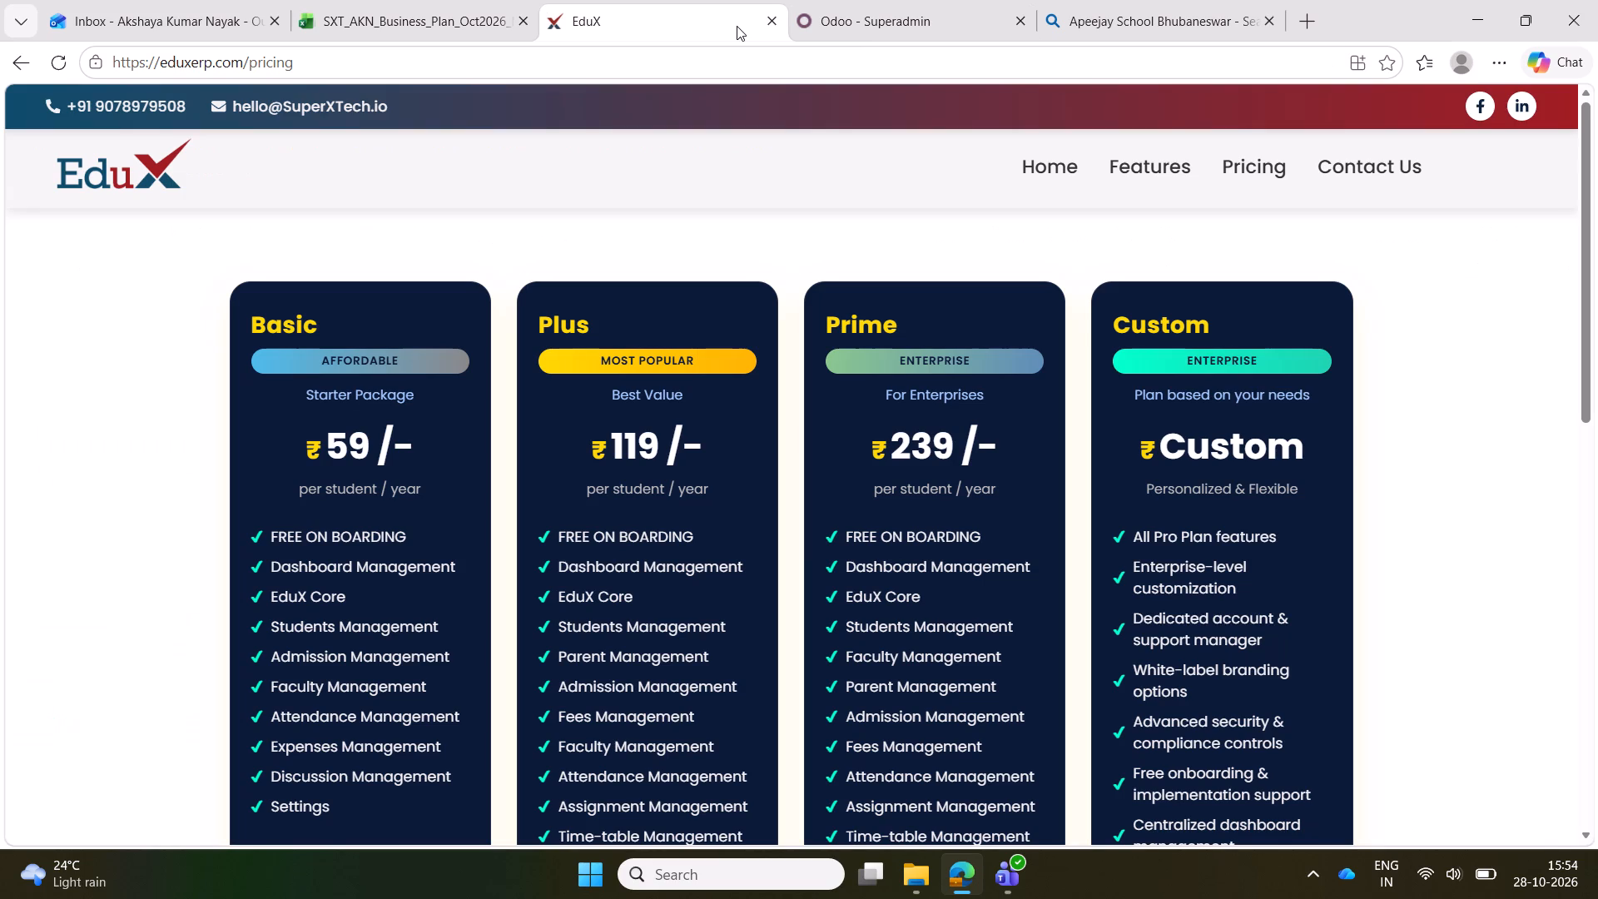